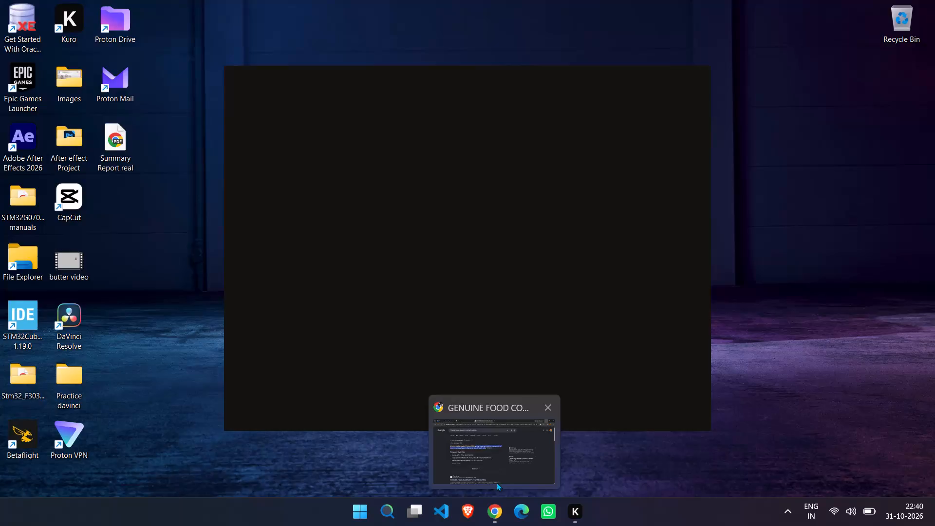
# Switch to Chrome and fill the GENUINE FOOD CONCEPTS PRIVATE LIMITED cell (A73) in the Book1 workbook with standard red.
pyautogui.click(497, 482)
pyautogui.scroll(-1, 482, 462)
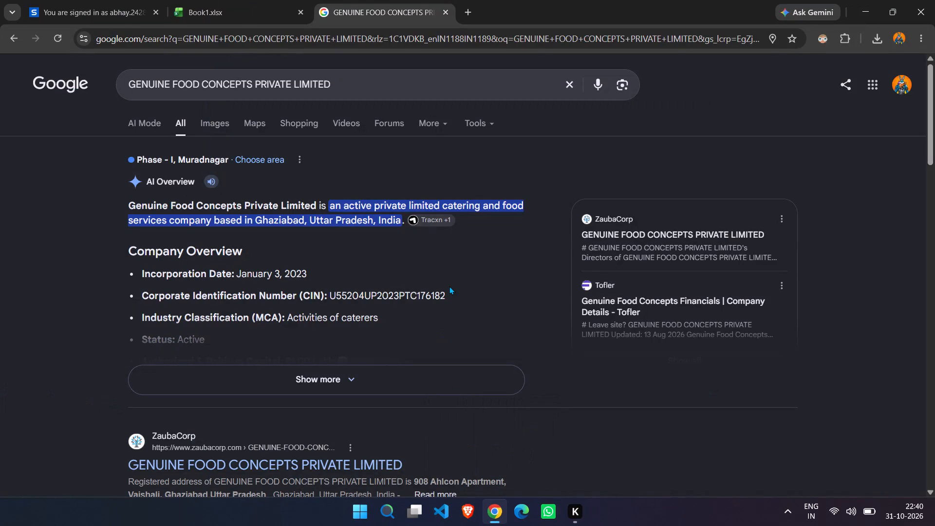
pyautogui.scroll(-1, 438, 279)
pyautogui.click(224, 21)
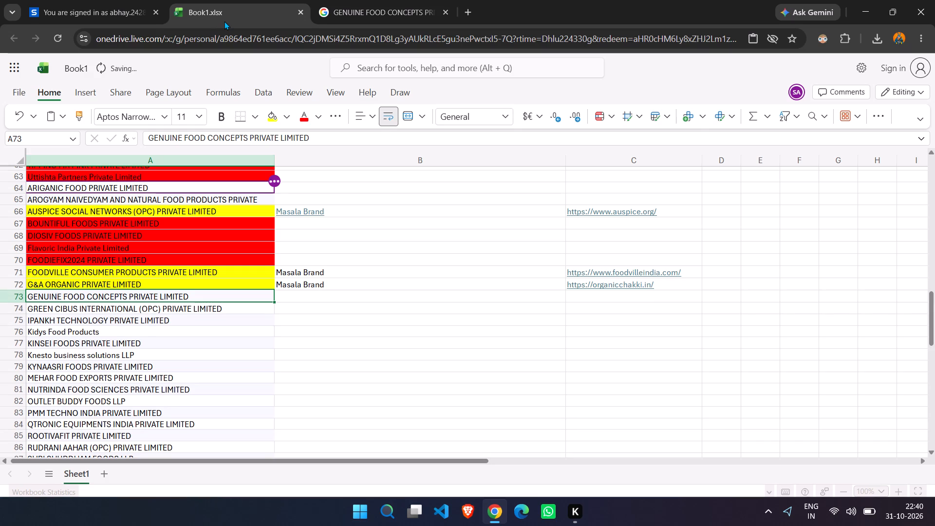
pyautogui.scroll(1, 211, 41)
pyautogui.scroll(1, 170, 187)
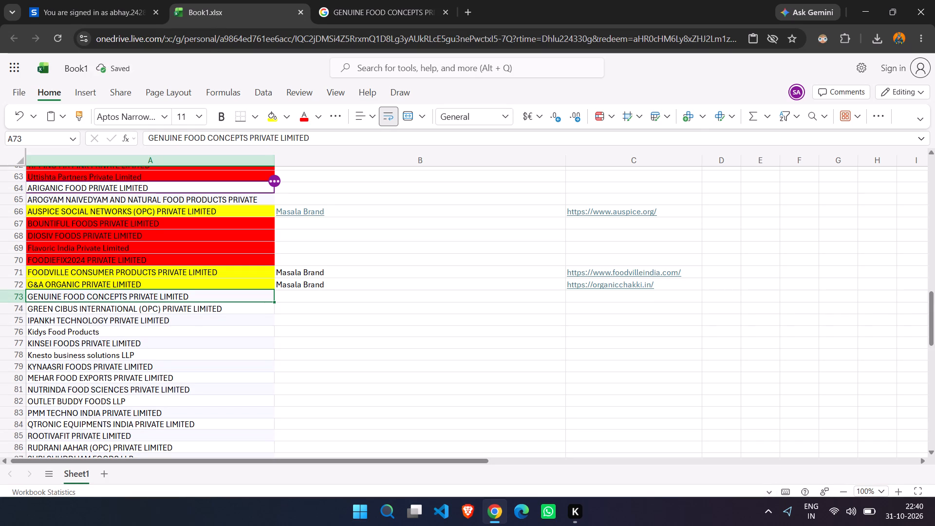
pyautogui.scroll(1, 192, 293)
pyautogui.click(195, 294)
pyautogui.scroll(-1, 205, 283)
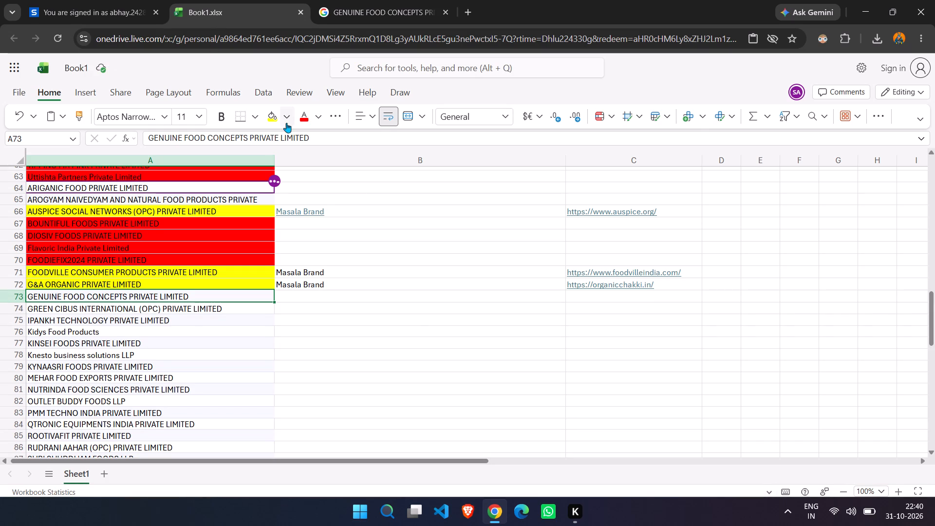
pyautogui.scroll(-1, 286, 123)
pyautogui.click(286, 117)
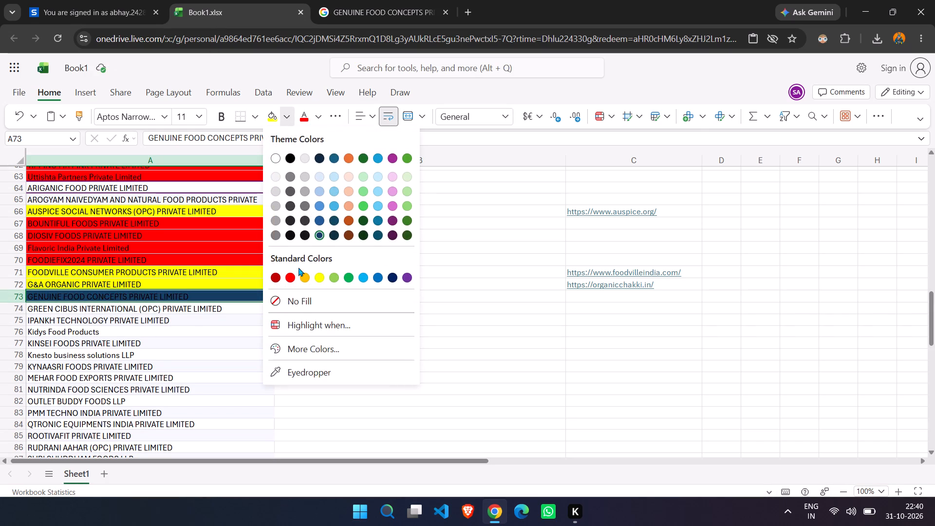
pyautogui.click(290, 273)
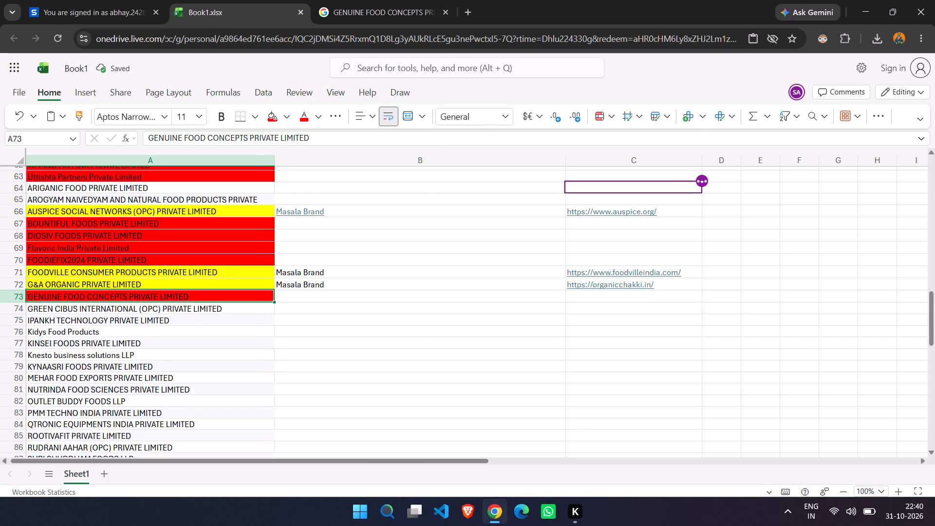
# Copy the company name GREEN CIBUS INTERNATIONAL (OPC) PRIVATE LIMITED from cell A74 and search Google for it.
pyautogui.click(222, 308)
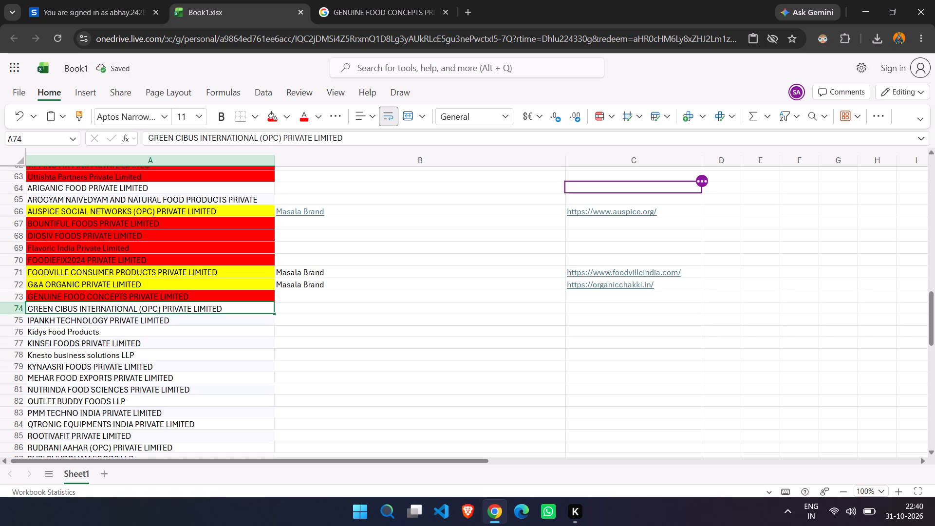
pyautogui.doubleClick(222, 308)
pyautogui.moveTo(222, 308); pyautogui.dragTo(23, 302)
pyautogui.hscroll(-1, 169, 311)
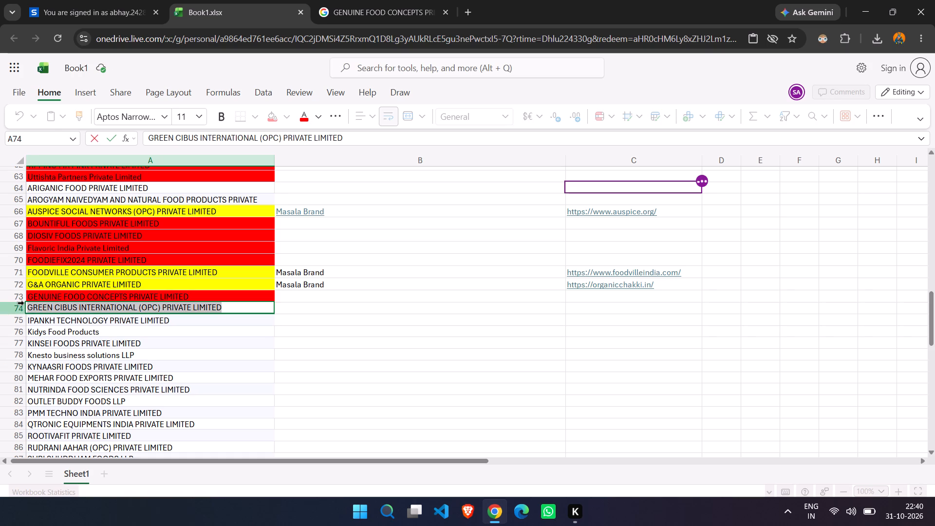
pyautogui.hotkey('ctrl', 'c')
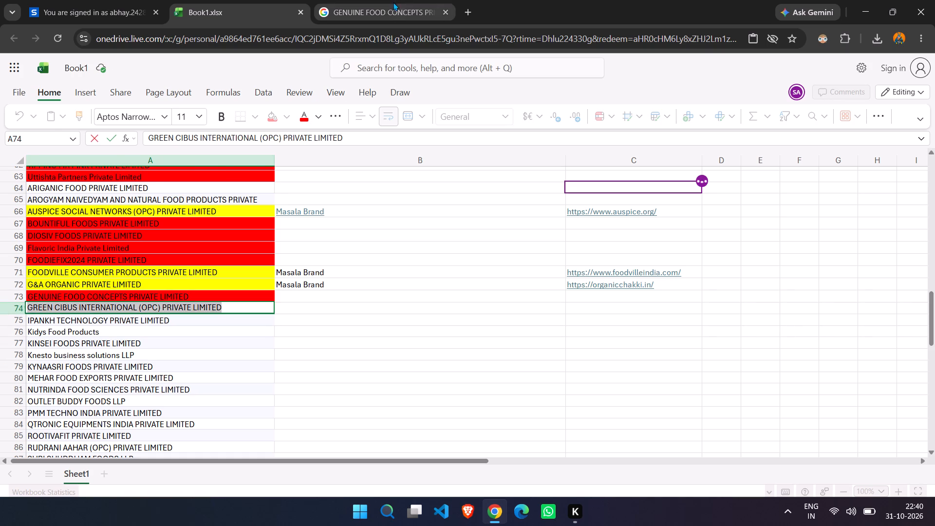
pyautogui.click(393, 0)
pyautogui.moveTo(362, 81); pyautogui.dragTo(83, 91)
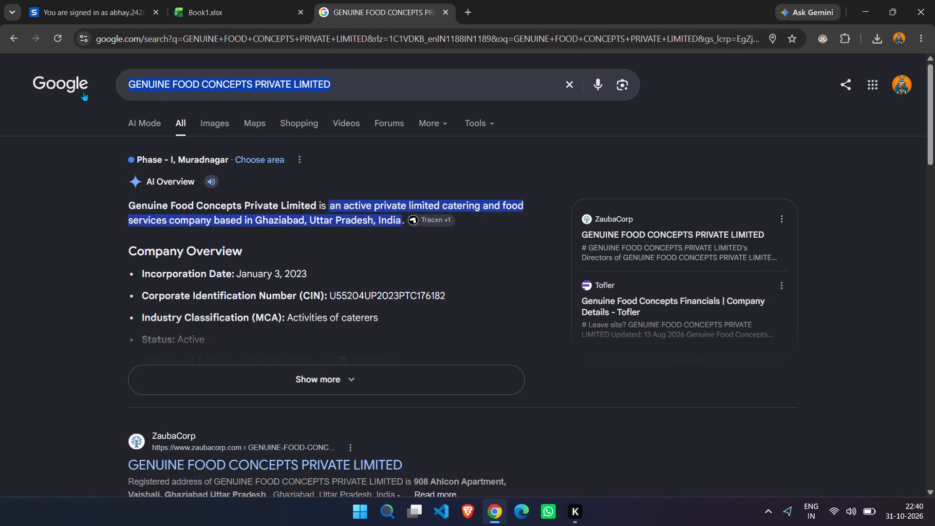
pyautogui.press('BackSpace')
pyautogui.hotkey('ctrl', 'v')
pyautogui.press('Return')
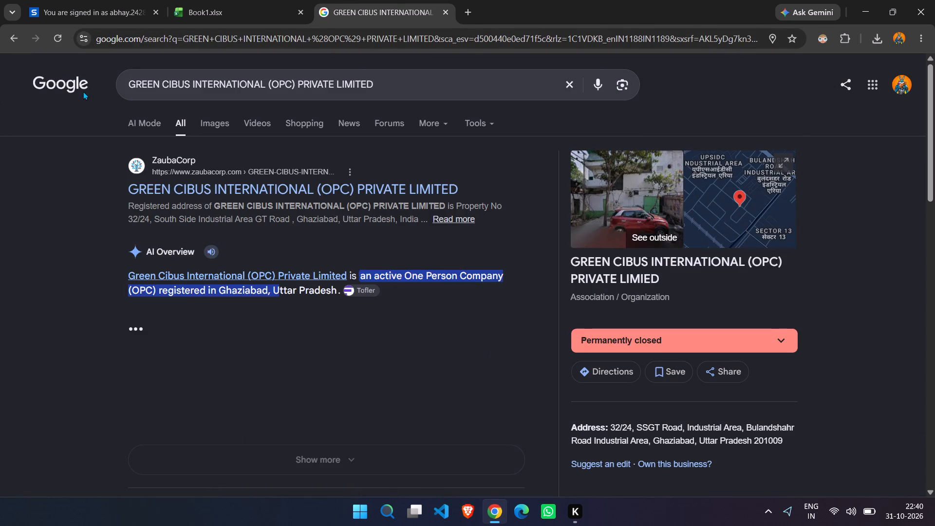
# Fill the GREEN CIBUS INTERNATIONAL (OPC) PRIVATE LIMITED cell (A74) in Book1 with red.
pyautogui.click(189, 0)
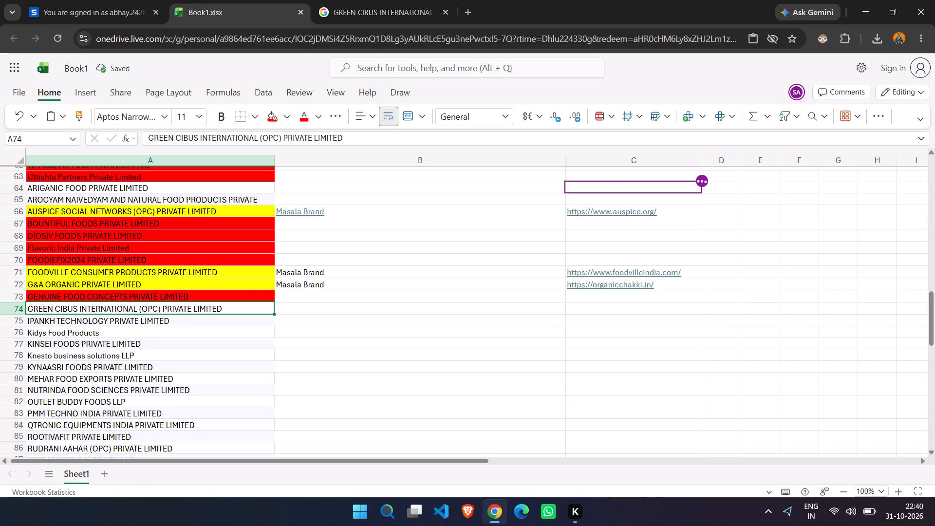
pyautogui.click(273, 116)
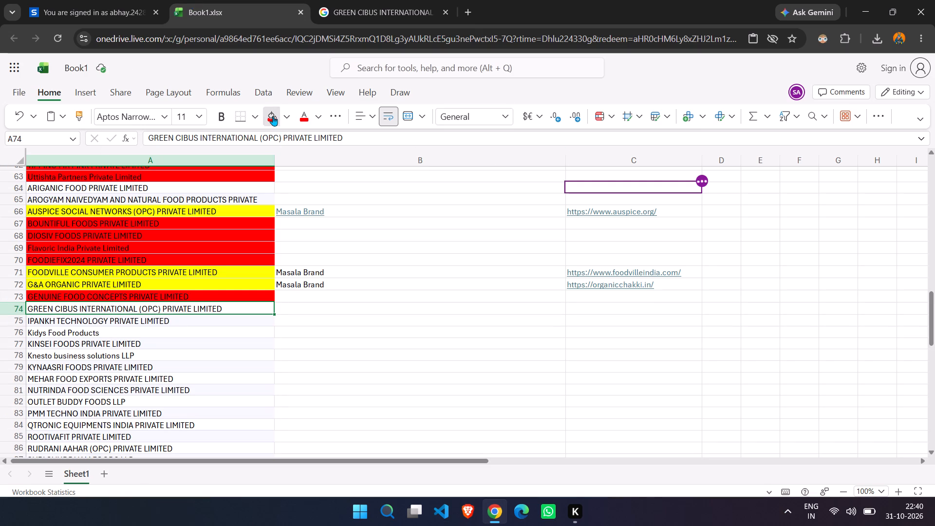
# Copy the company name IPANKH TECHNOLOGY PRIVATE LIMITED from cell A75 and search Google for it.
pyautogui.doubleClick(205, 323)
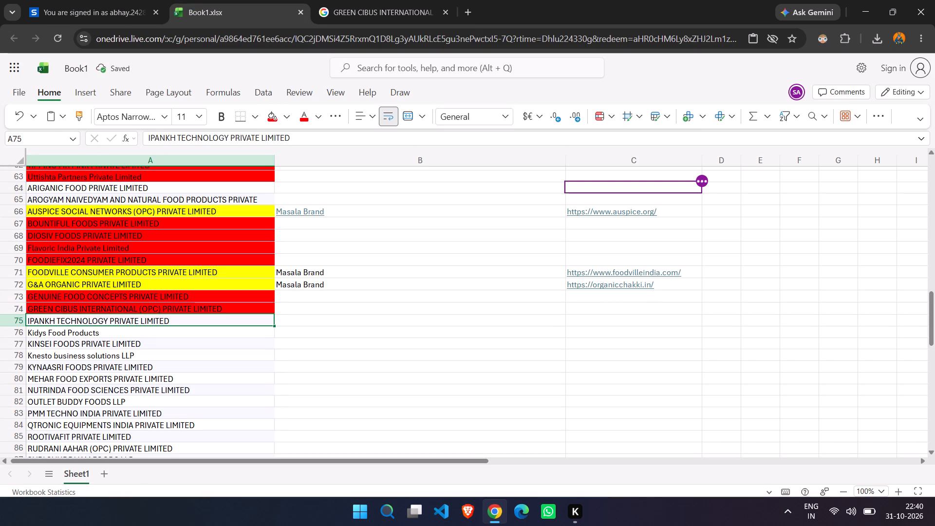
pyautogui.moveTo(205, 323); pyautogui.dragTo(13, 305)
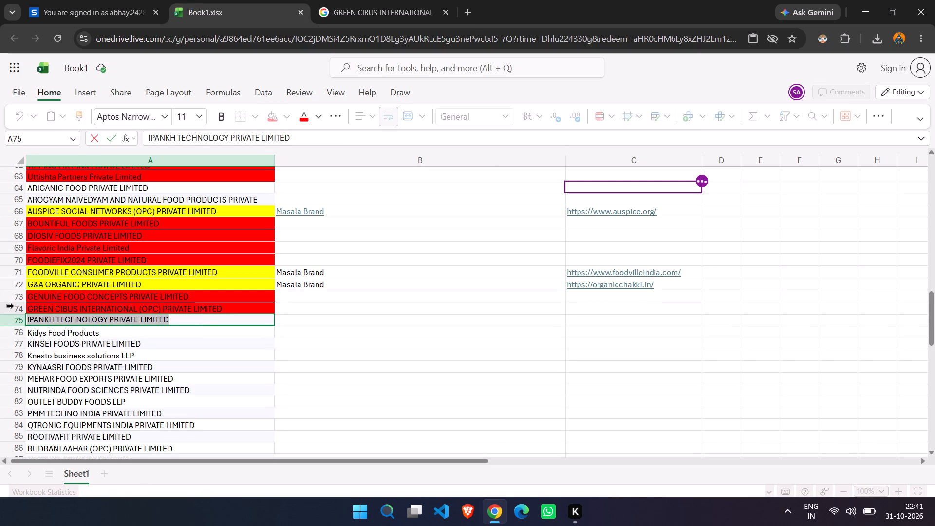
pyautogui.hotkey('ctrl', 'c')
pyautogui.click(401, 0)
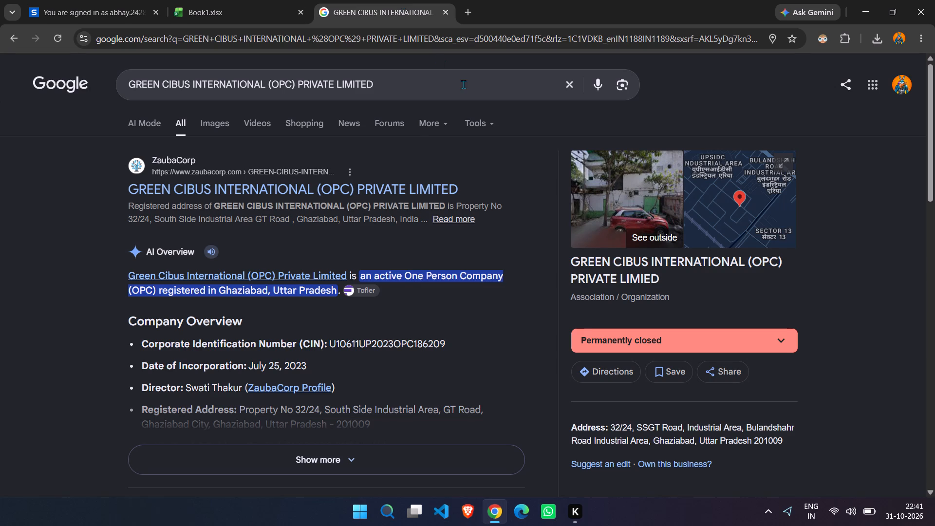
pyautogui.moveTo(427, 88); pyautogui.dragTo(251, 102)
pyautogui.moveTo(251, 102); pyautogui.dragTo(100, 95)
pyautogui.press('BackSpace')
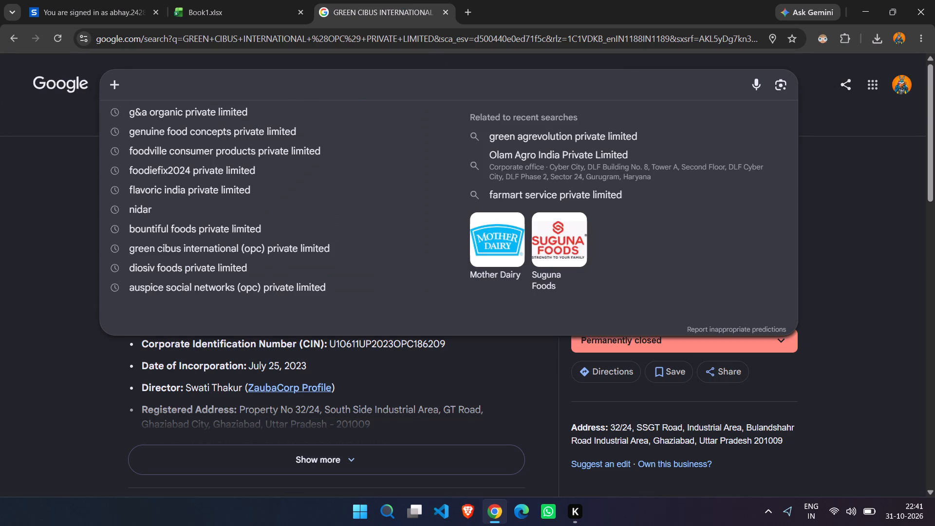
pyautogui.hotkey('ctrl', 'v')
pyautogui.press('Return')
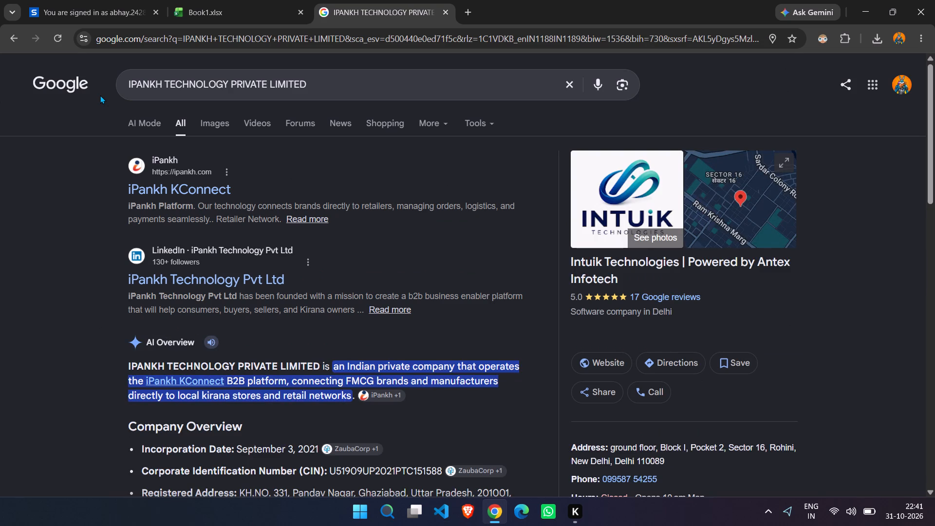
# Review the search results, open the iPankh KConnect website and examine its homepage for what the company does.
pyautogui.doubleClick(41, 367)
pyautogui.click(41, 367)
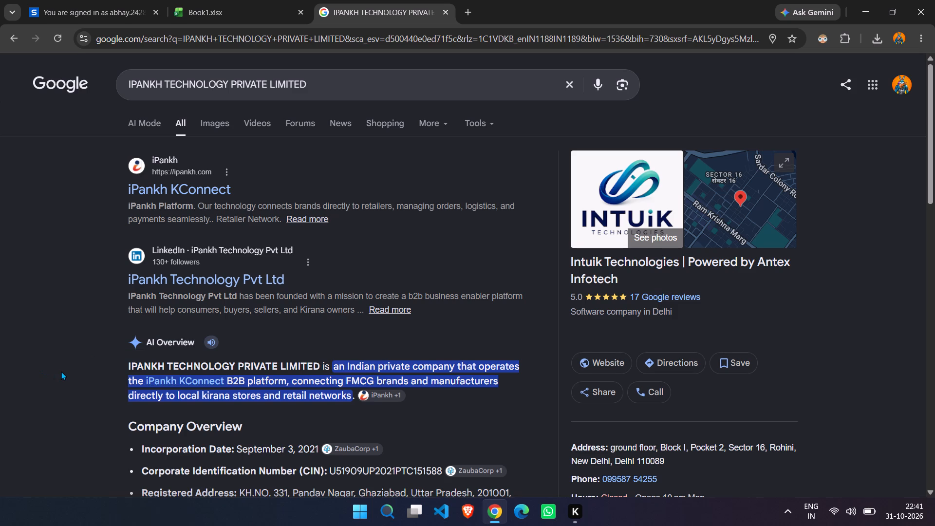
pyautogui.scroll(-2, 61, 371)
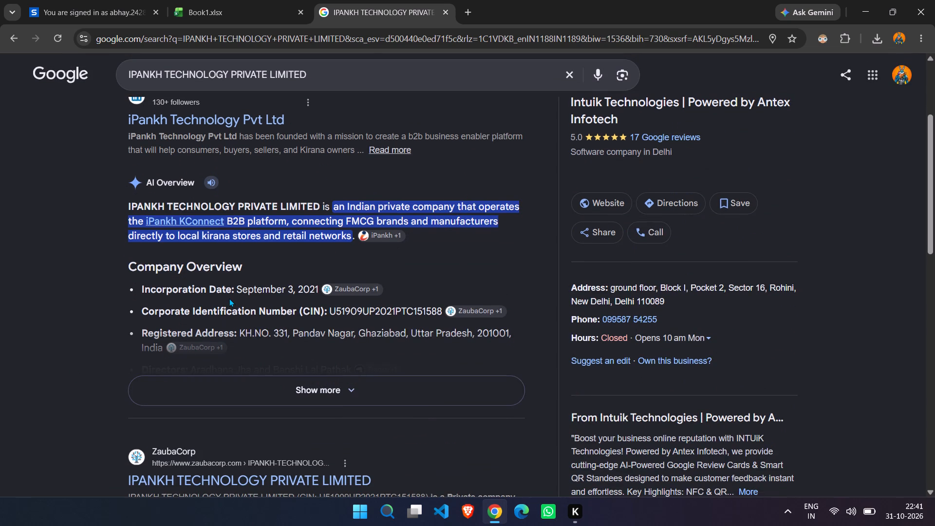
pyautogui.click(229, 298)
pyautogui.scroll(4, 229, 298)
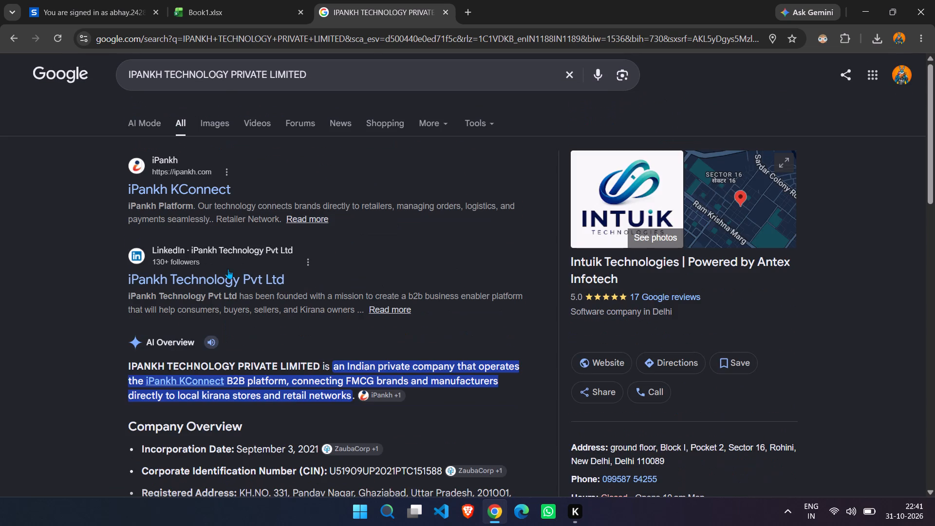
pyautogui.click(195, 193)
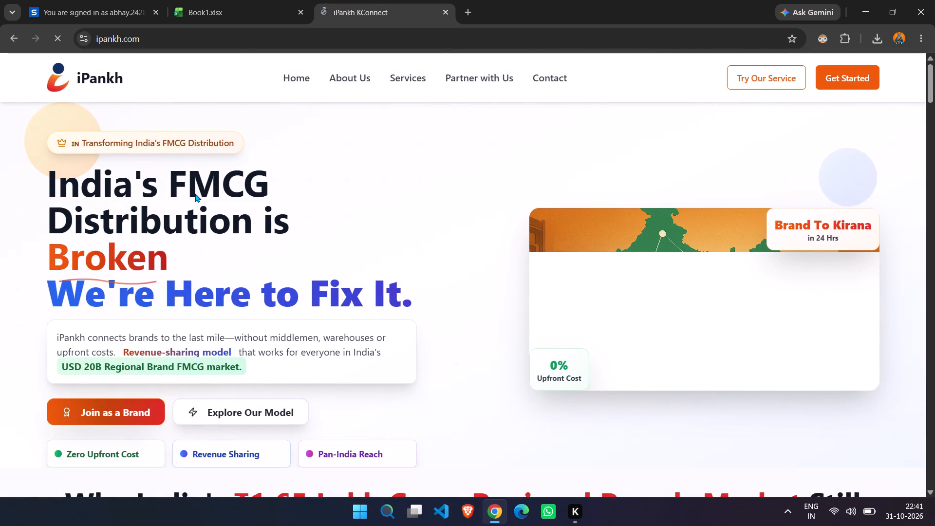
pyautogui.scroll(-3, 387, 210)
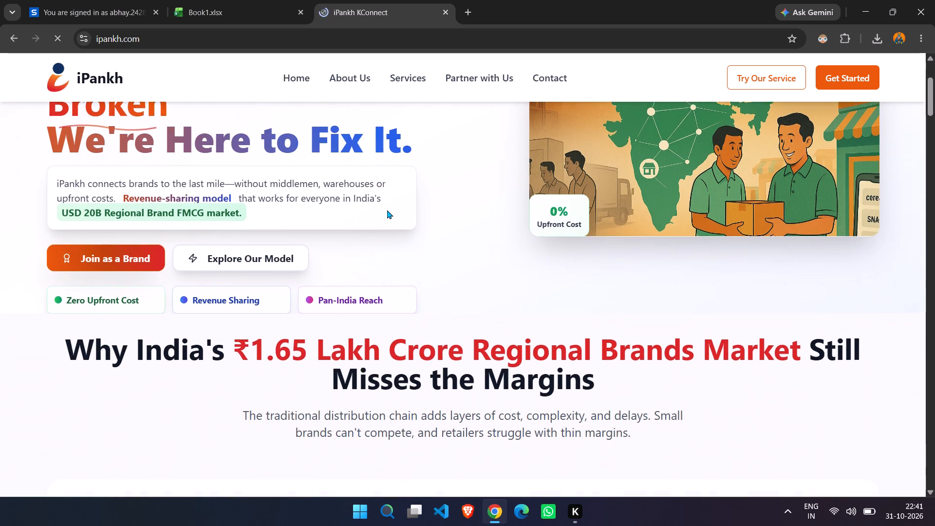
pyautogui.click(461, 325)
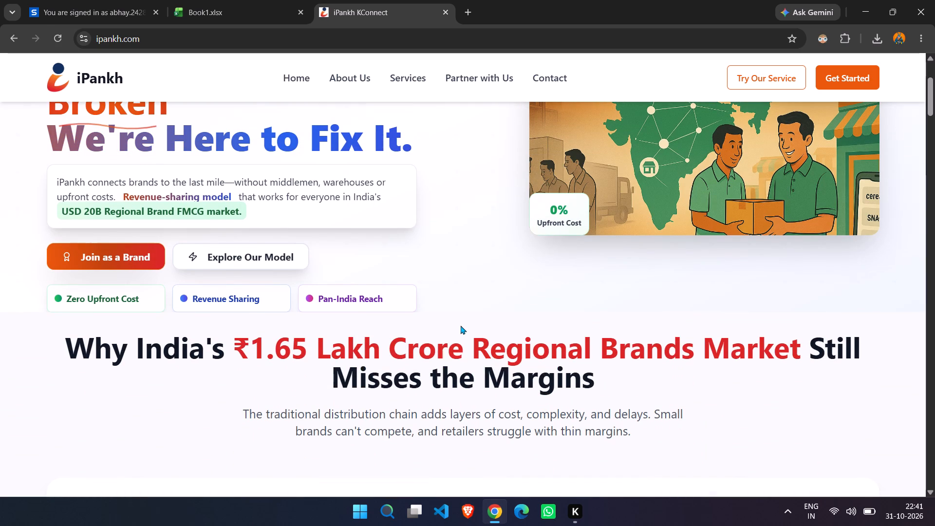
pyautogui.scroll(3, 469, 335)
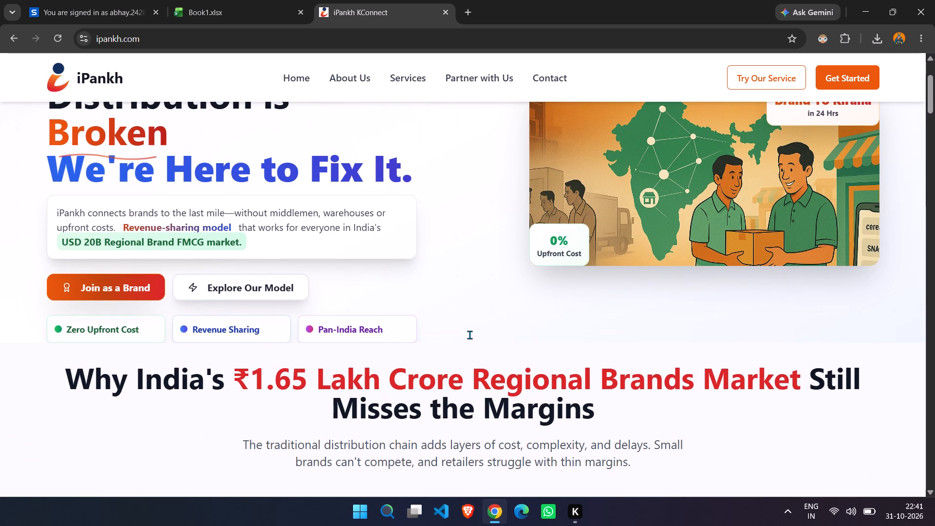
pyautogui.scroll(2, 469, 335)
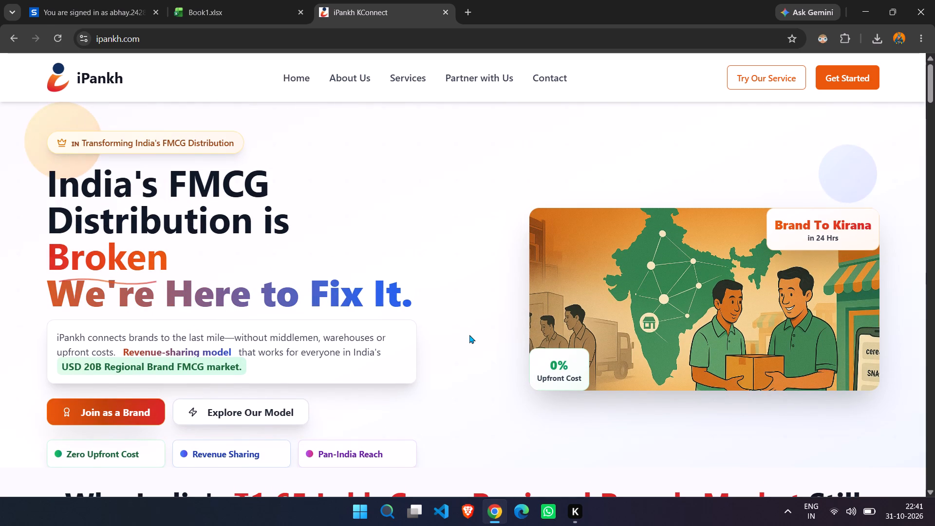
pyautogui.scroll(-4, 469, 335)
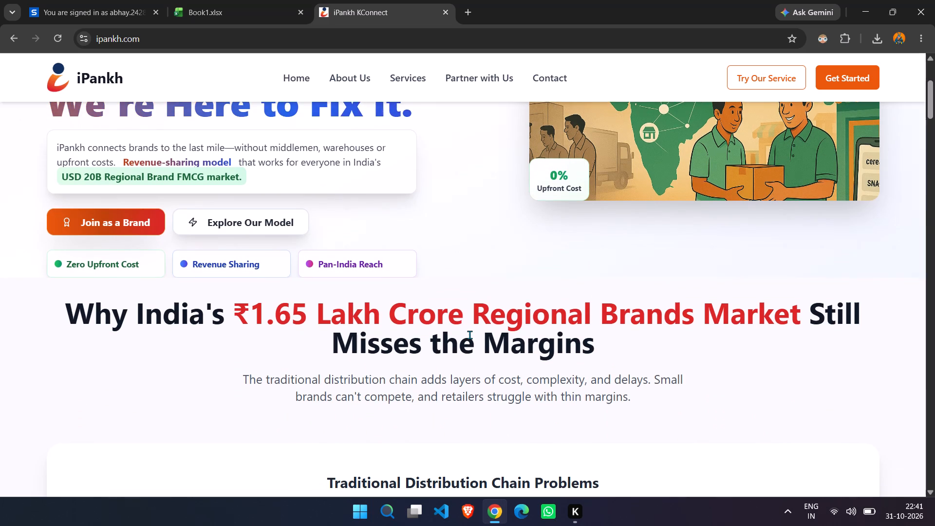
pyautogui.scroll(-8, 469, 335)
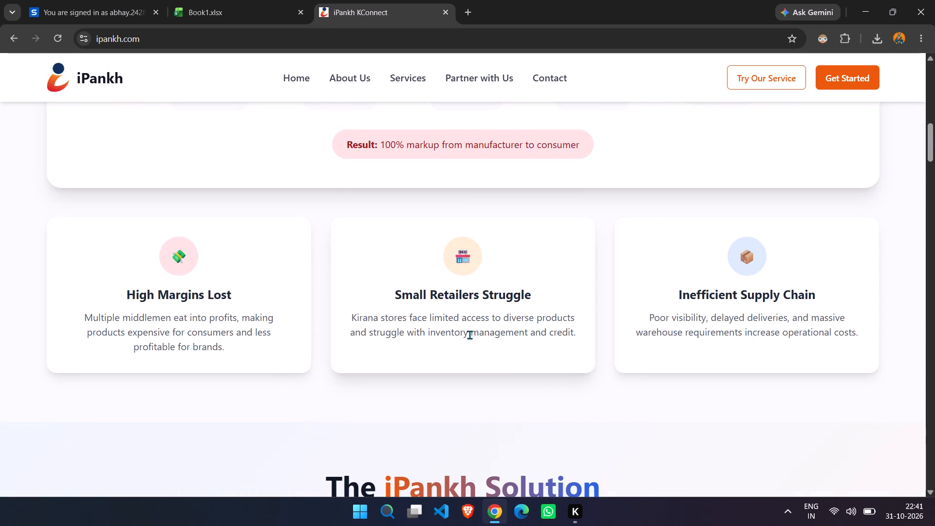
pyautogui.scroll(-4, 469, 335)
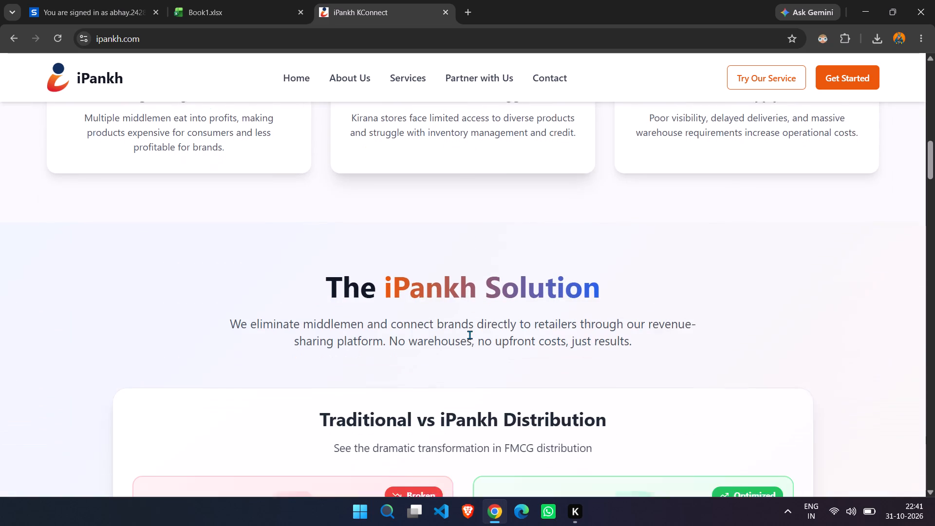
pyautogui.scroll(-4, 469, 335)
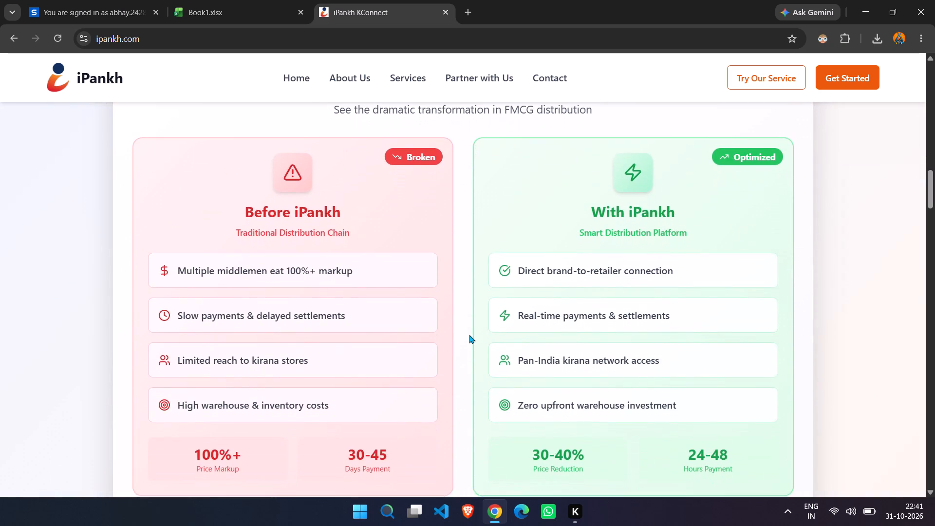
pyautogui.scroll(17, 469, 335)
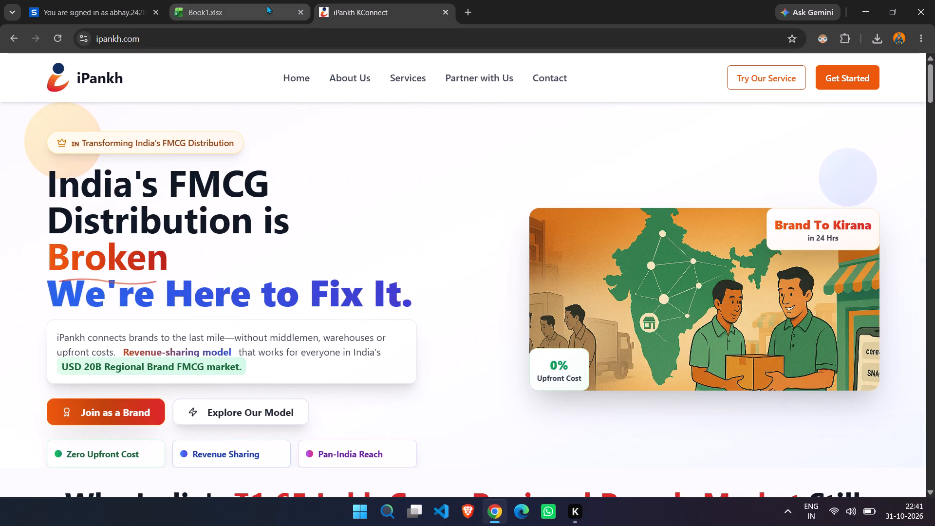
# Return to the search results and open the LinkedIn page of iPankh Technology Pvt Ltd.
pyautogui.click(8, 38)
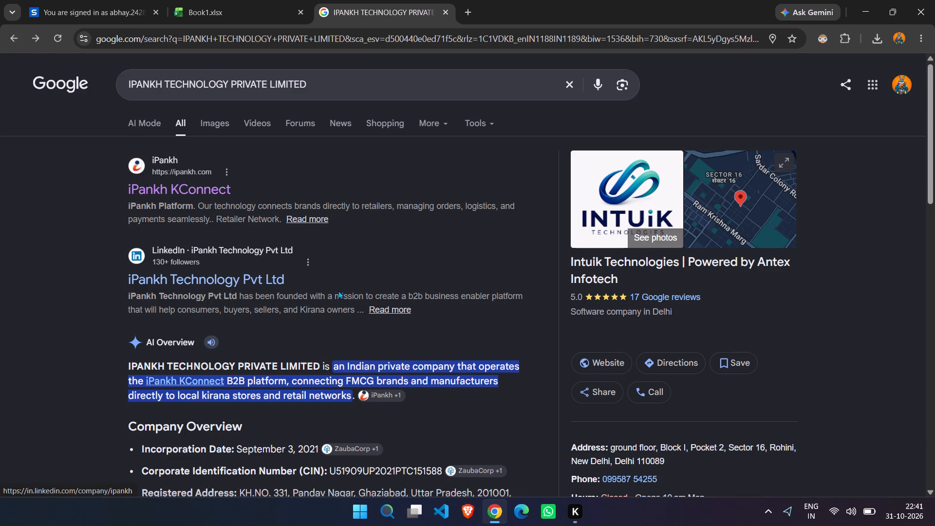
pyautogui.click(272, 275)
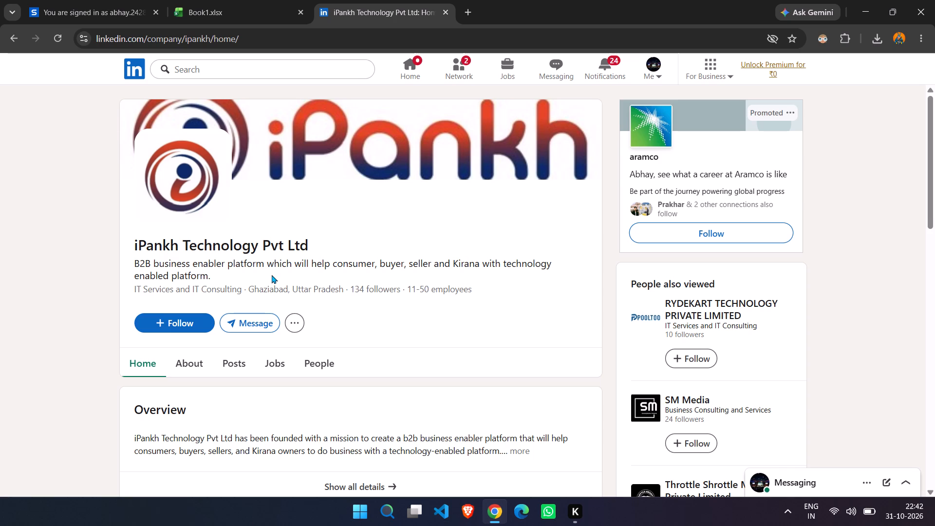
# Check the iPankh LinkedIn overview and fill the IPANKH TECHNOLOGY PRIVATE LIMITED cell (A75) in Book1 with red.
pyautogui.scroll(-2, 433, 276)
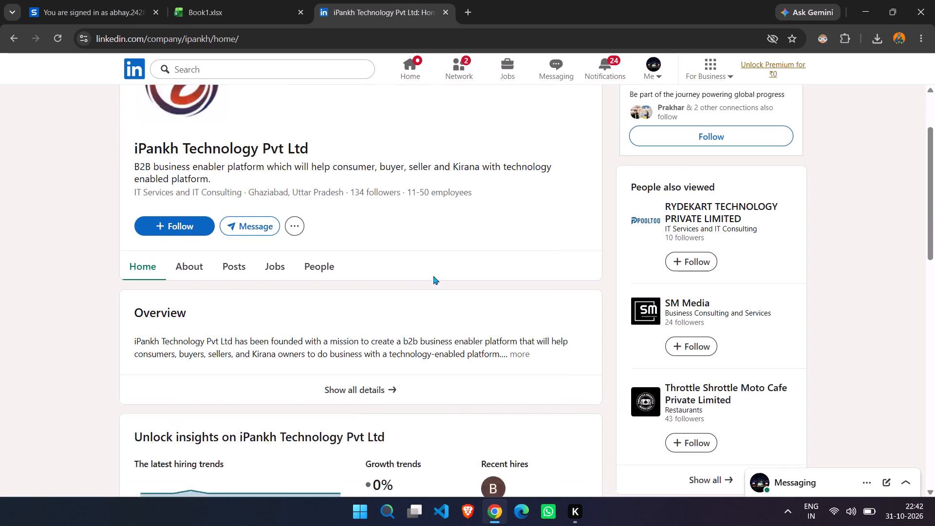
pyautogui.scroll(-3, 433, 276)
pyautogui.click(429, 292)
pyautogui.scroll(4, 429, 292)
pyautogui.click(255, 0)
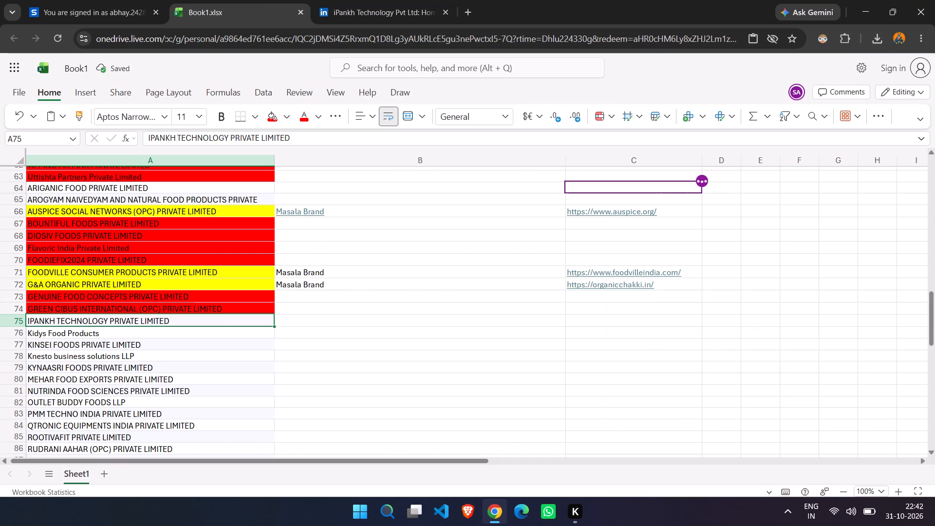
pyautogui.click(272, 119)
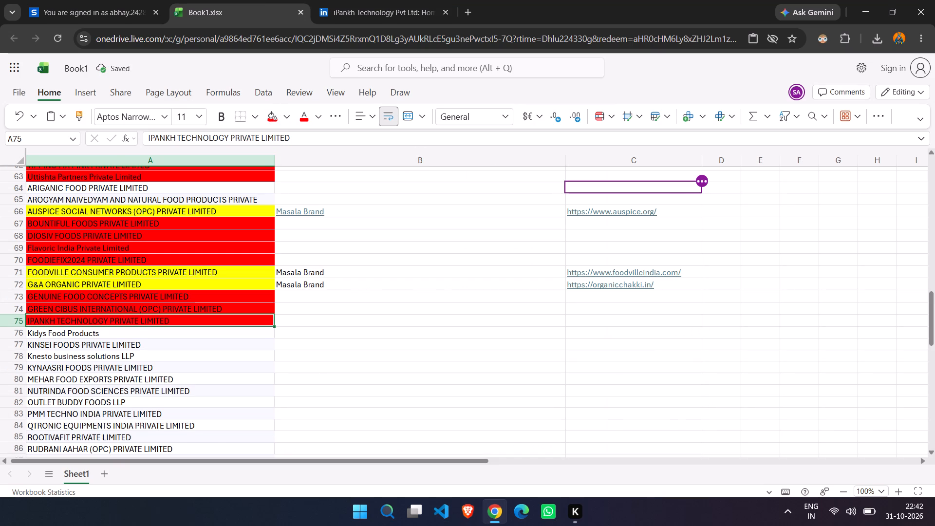
# Copy the company name Kidys Food Products from cell A76, close the LinkedIn page and search Google for the name.
pyautogui.click(133, 332)
pyautogui.doubleClick(133, 332)
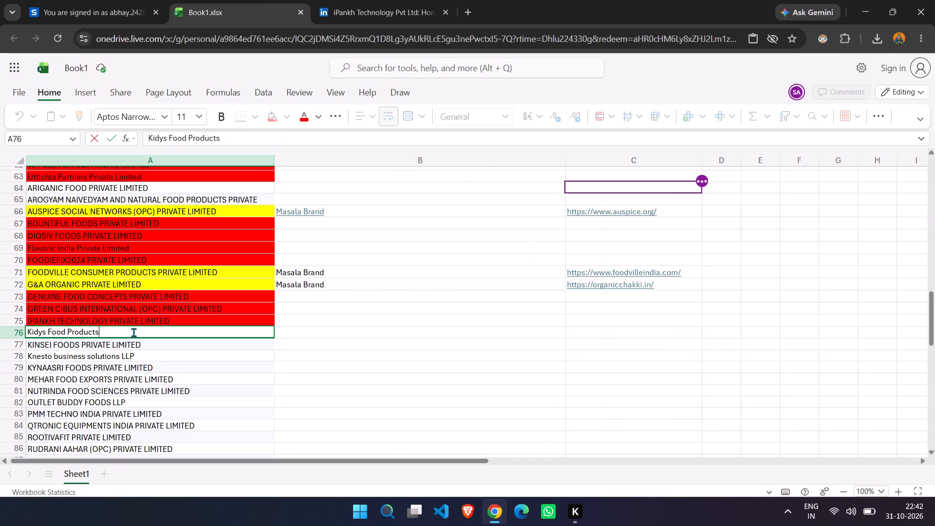
pyautogui.moveTo(133, 332); pyautogui.dragTo(0, 327)
pyautogui.hotkey('ctrl', 'c')
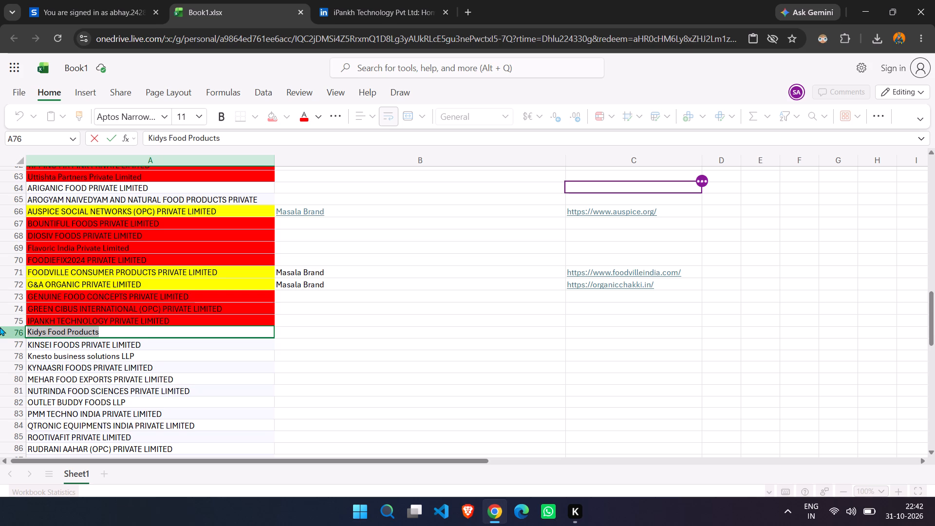
pyautogui.click(445, 9)
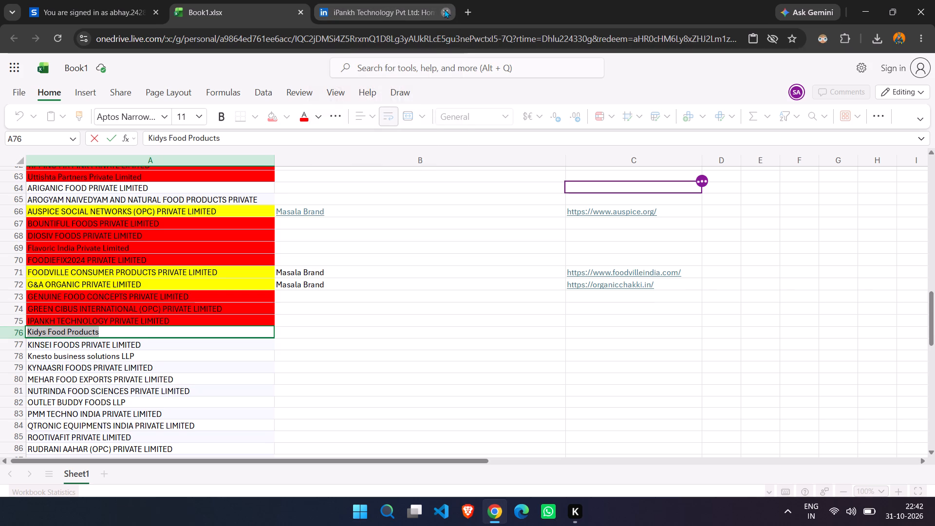
pyautogui.moveTo(331, 11); pyautogui.dragTo(324, 11)
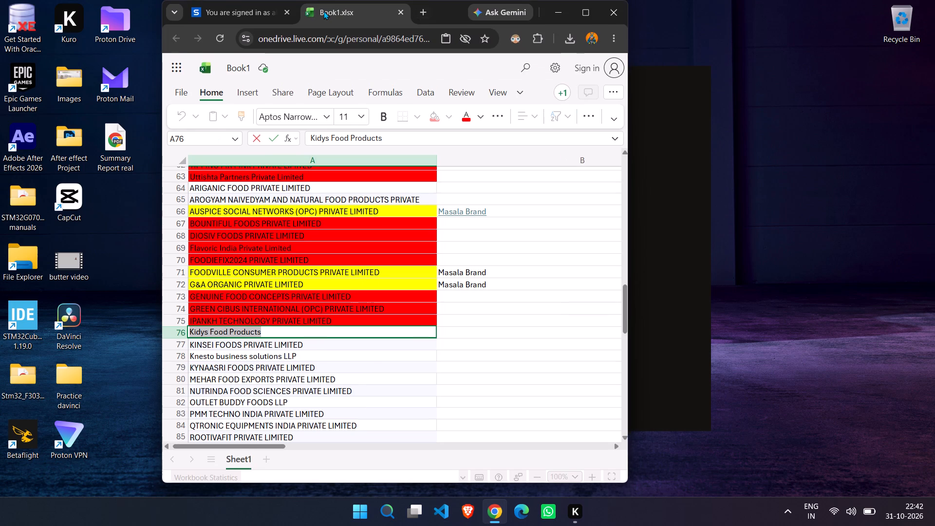
pyautogui.click(580, 16)
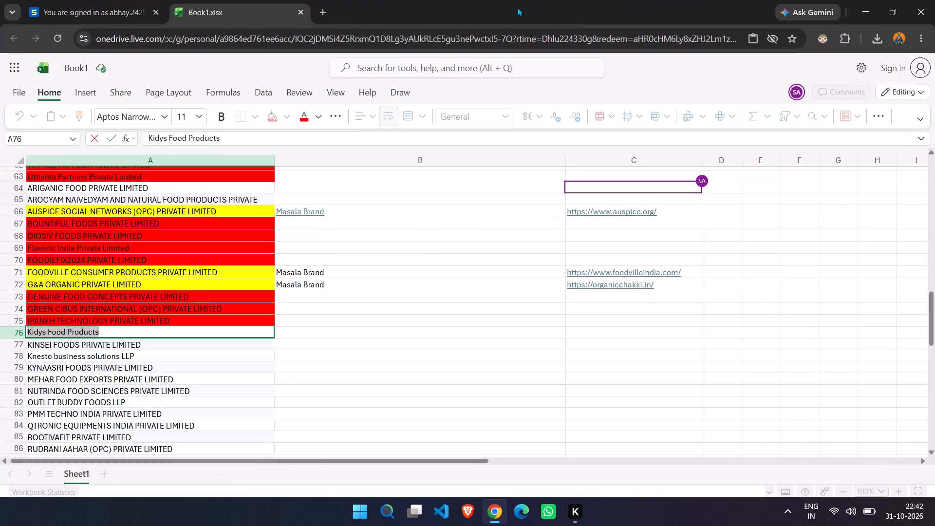
pyautogui.click(326, 16)
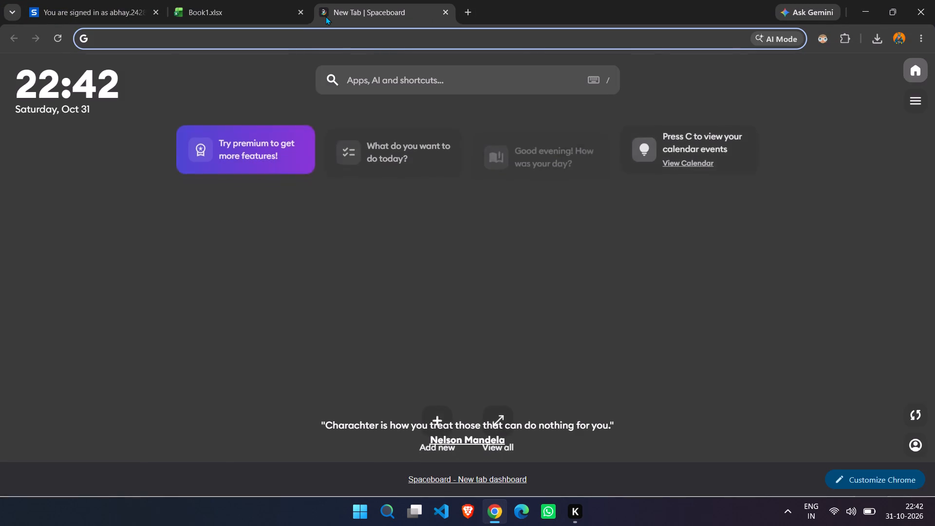
pyautogui.hotkey('ctrl', 'v')
pyautogui.press('Return')
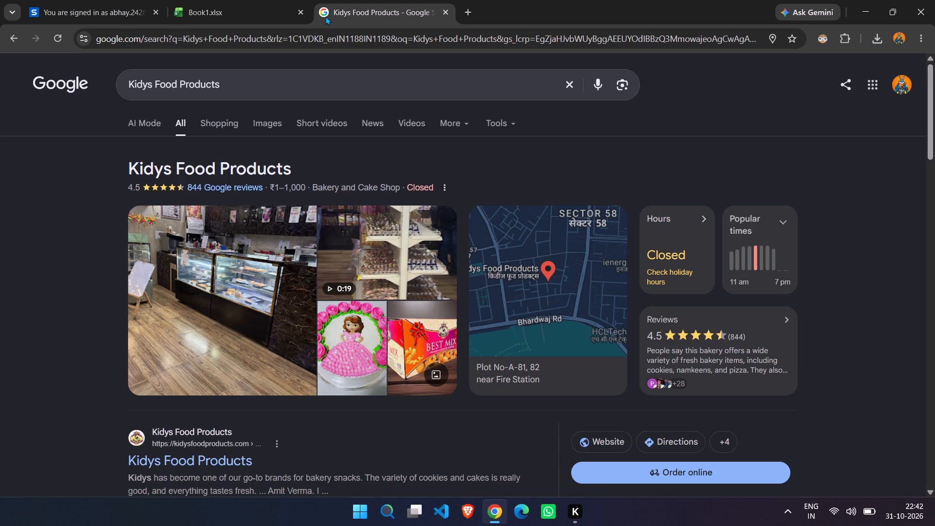
# Open the Kidys Food Products website from the search results and examine its homepage for the company's products and background.
pyautogui.scroll(-2, 326, 16)
pyautogui.scroll(-2, 351, 244)
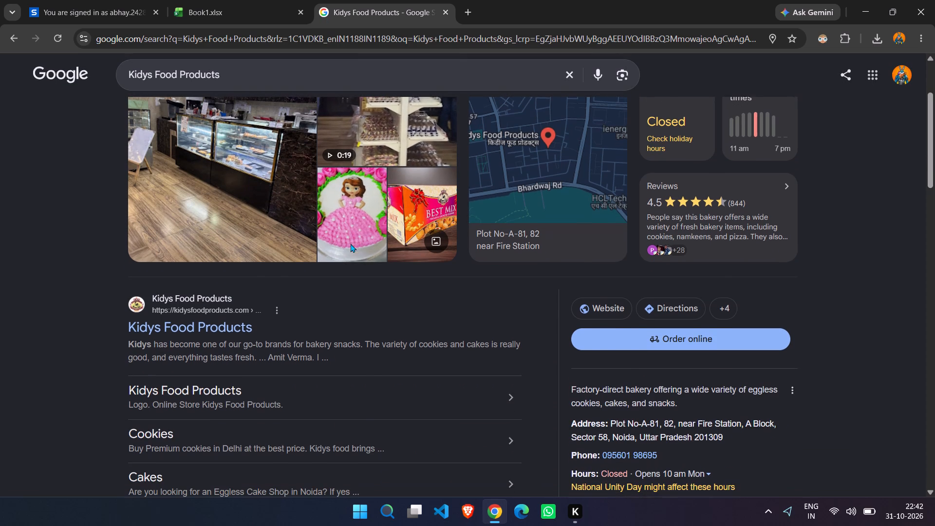
pyautogui.click(187, 334)
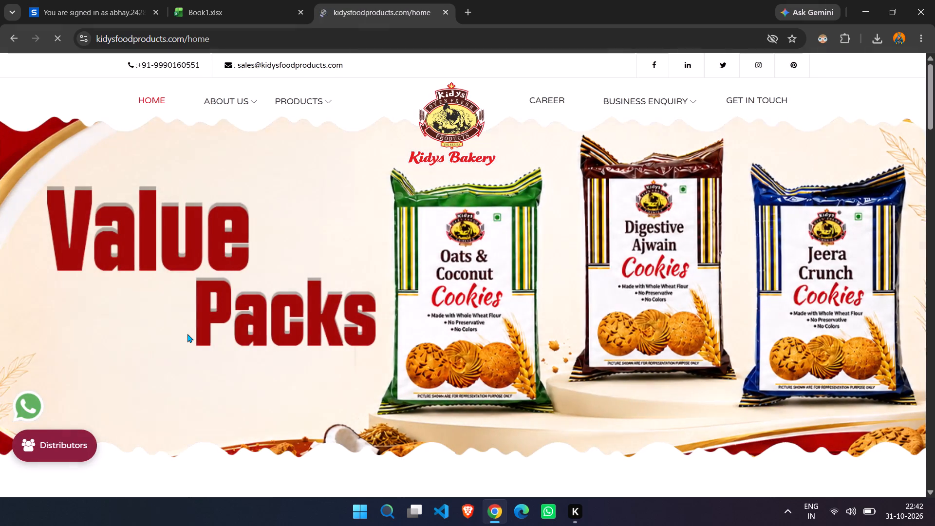
pyautogui.scroll(-9, 187, 334)
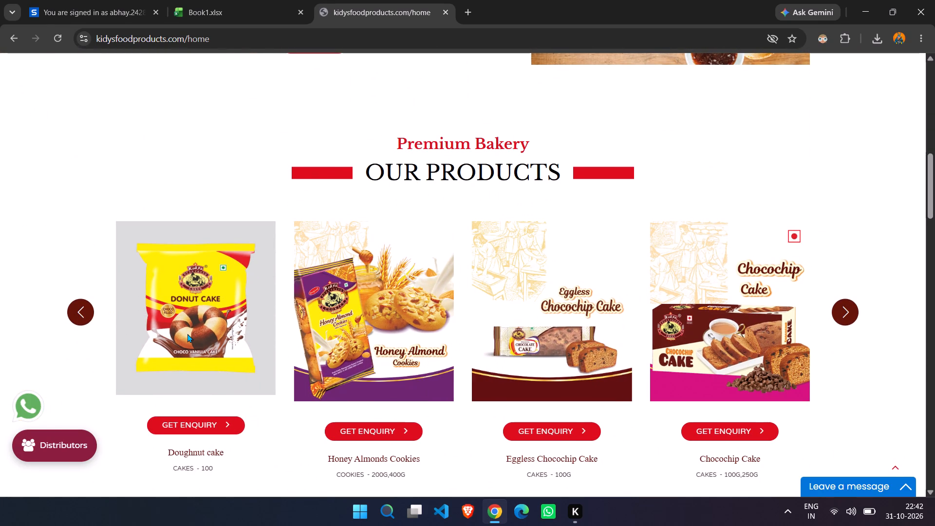
pyautogui.scroll(-3, 187, 334)
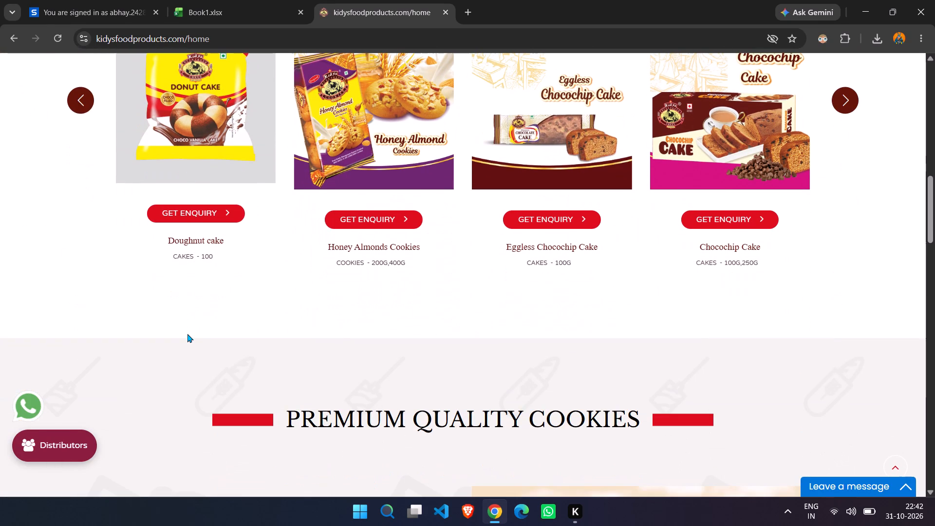
pyautogui.scroll(-4, 187, 334)
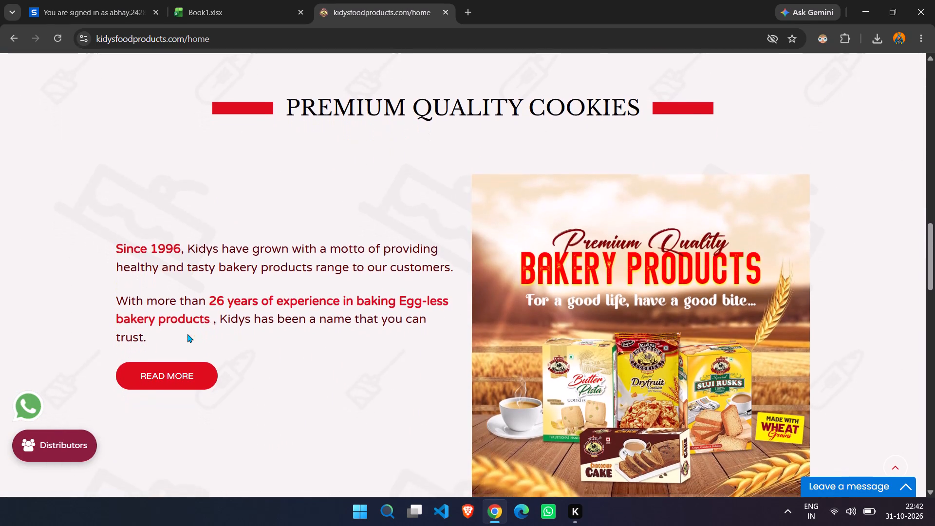
pyautogui.scroll(-6, 187, 334)
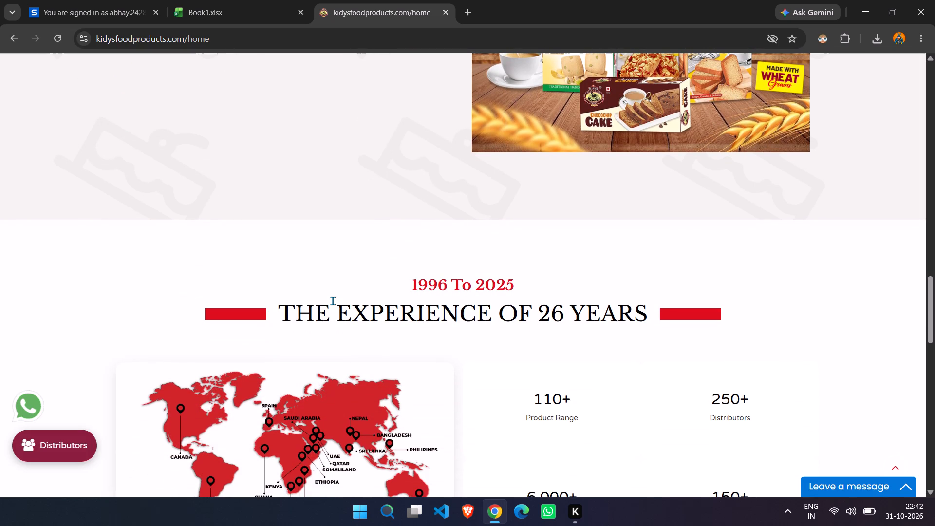
pyautogui.click(333, 301)
pyautogui.scroll(14, 333, 301)
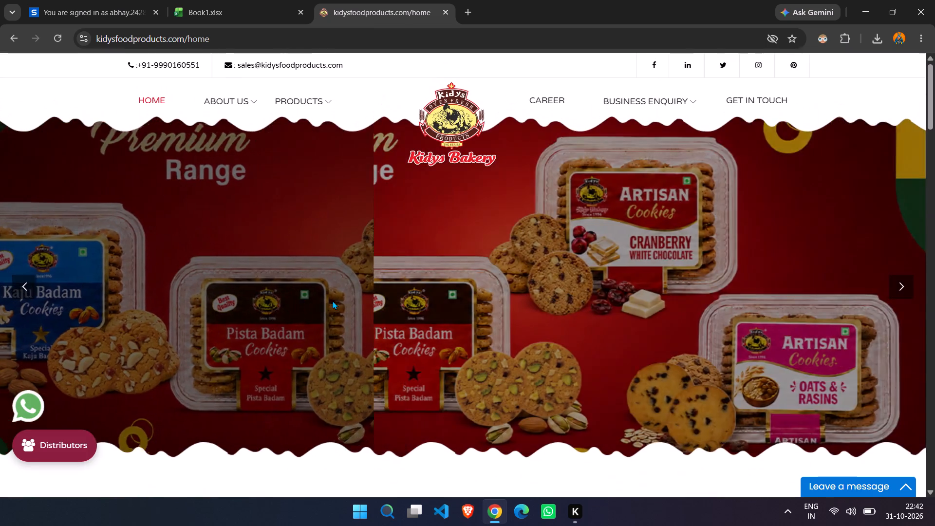
# Check the color coding used in Book1 and fill the Kidys Food Products cell (A76) with standard green.
pyautogui.click(250, 0)
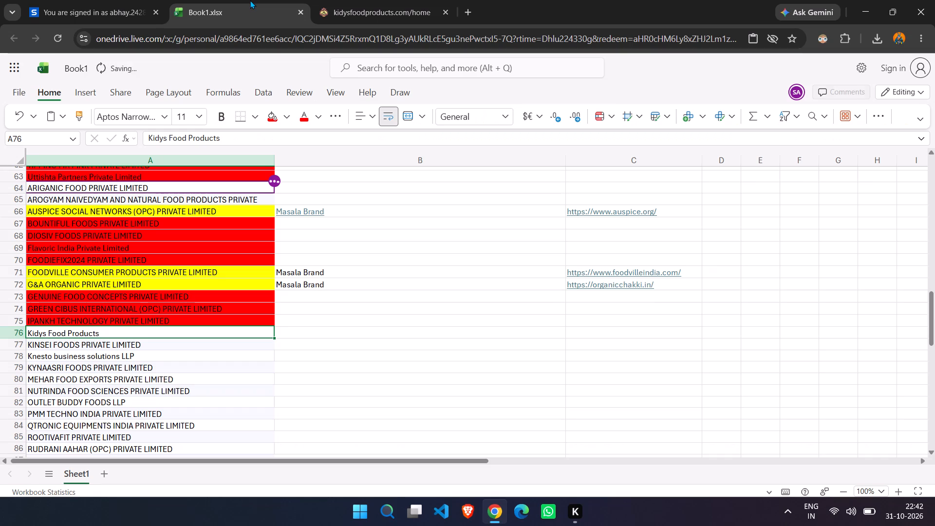
pyautogui.click(104, 336)
pyautogui.scroll(1, 104, 336)
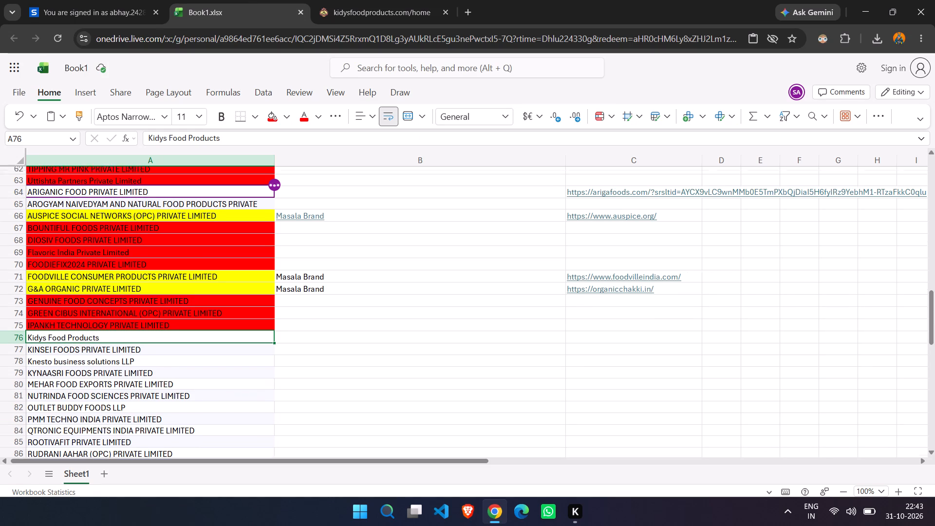
pyautogui.scroll(2, 104, 336)
pyautogui.scroll(-4, 104, 336)
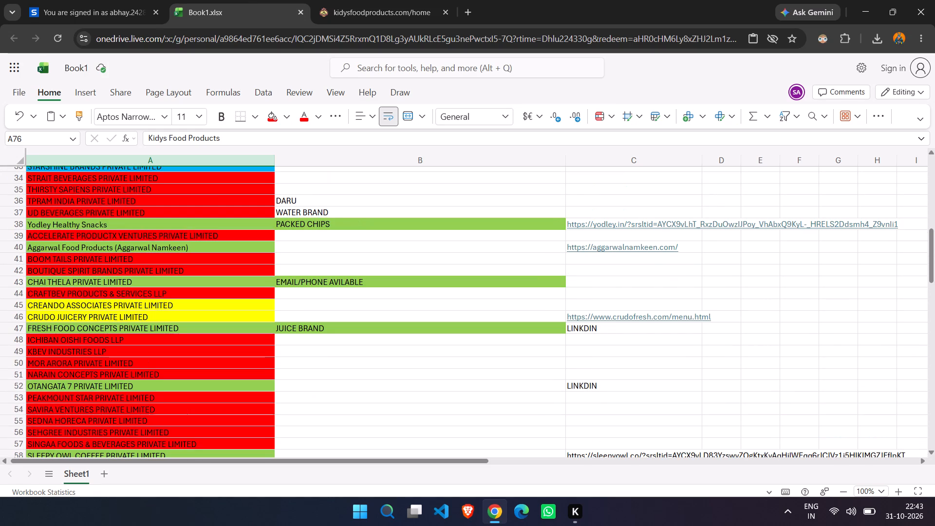
pyautogui.scroll(-6, 104, 336)
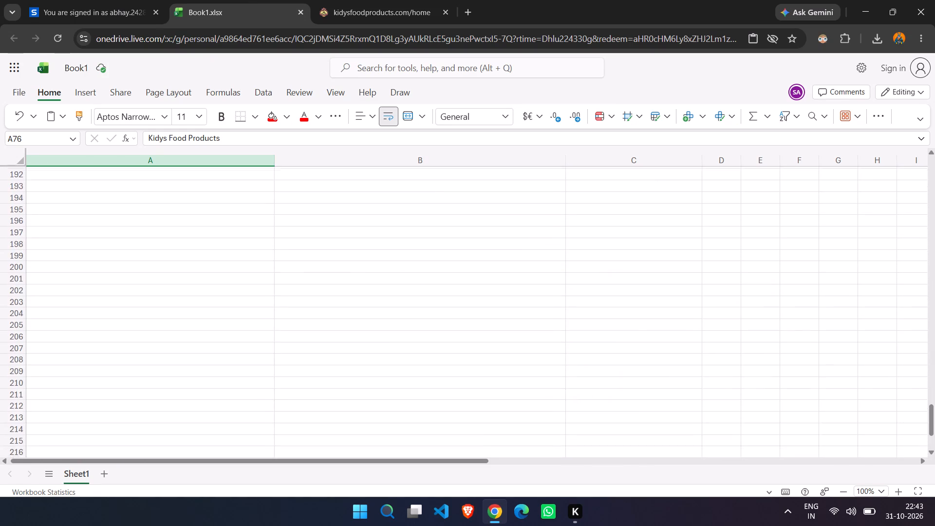
pyautogui.scroll(8, 104, 336)
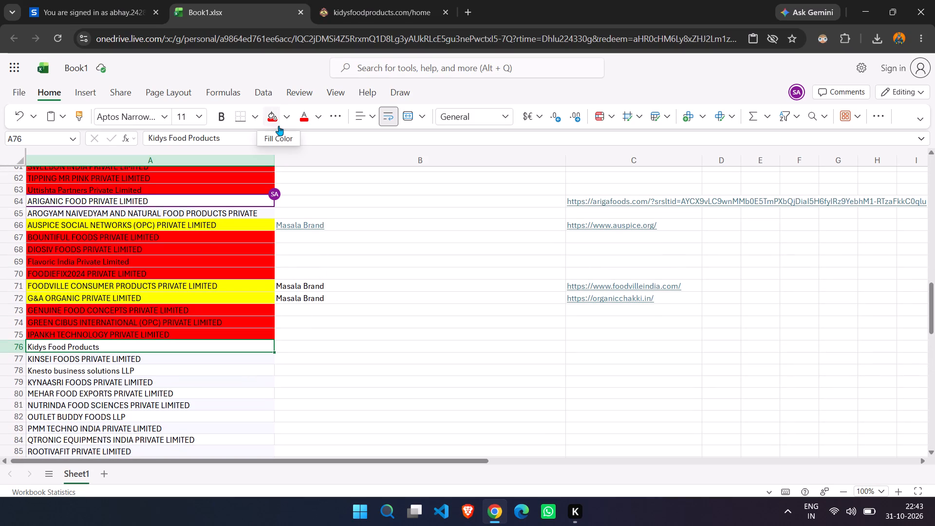
pyautogui.click(283, 114)
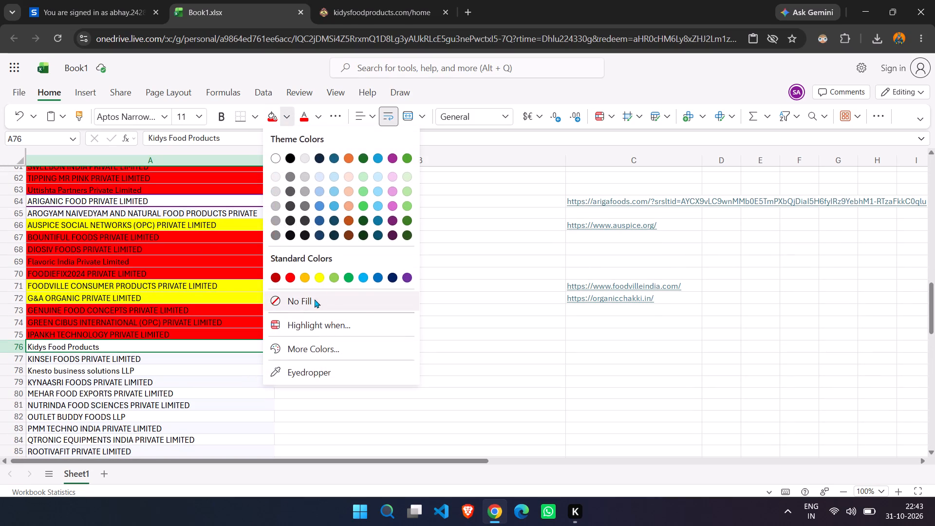
pyautogui.click(346, 274)
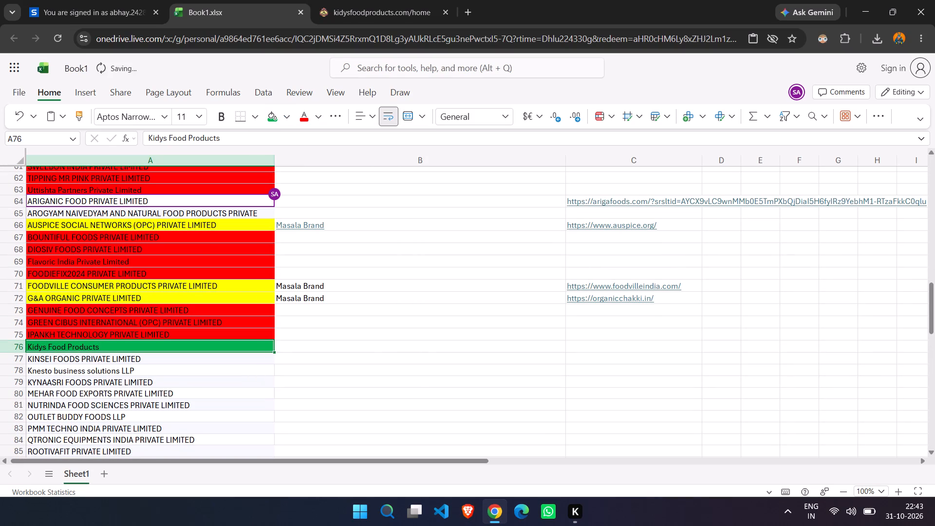
pyautogui.click(303, 348)
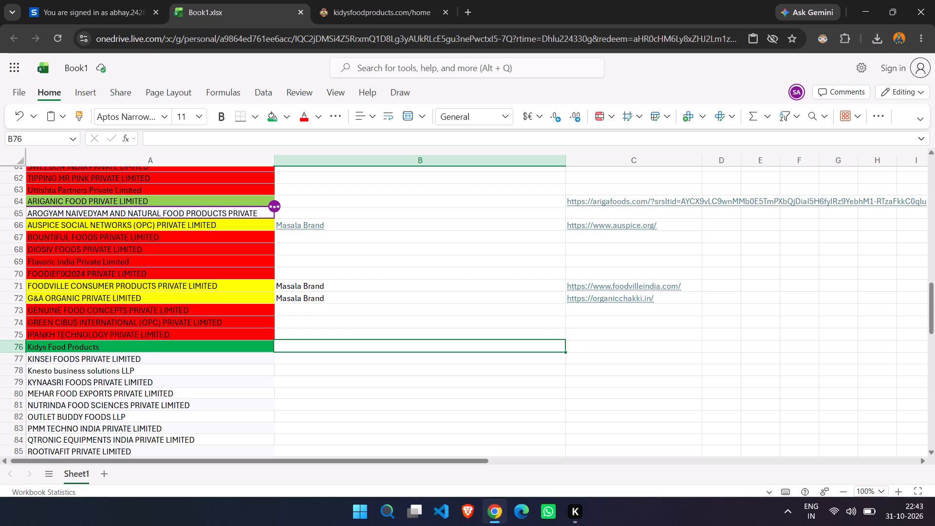
pyautogui.tripleClick(587, 343)
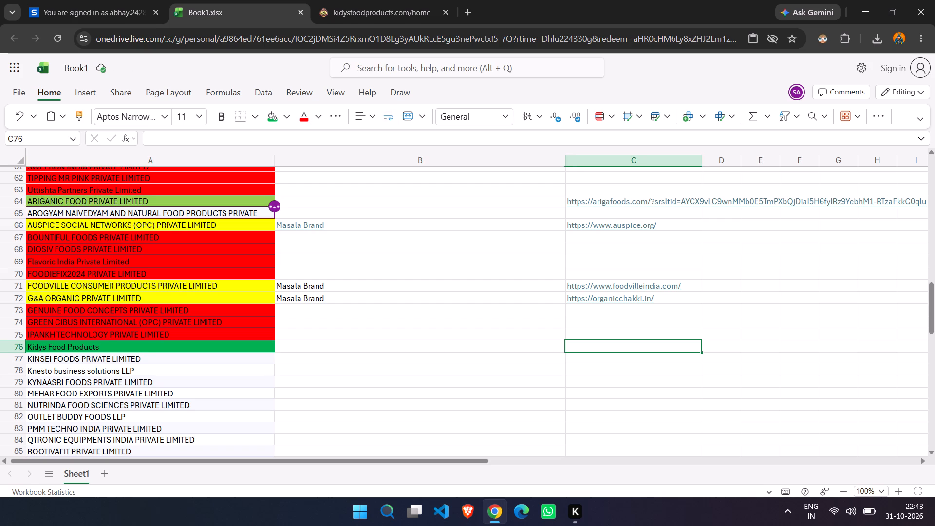
pyautogui.click(391, 0)
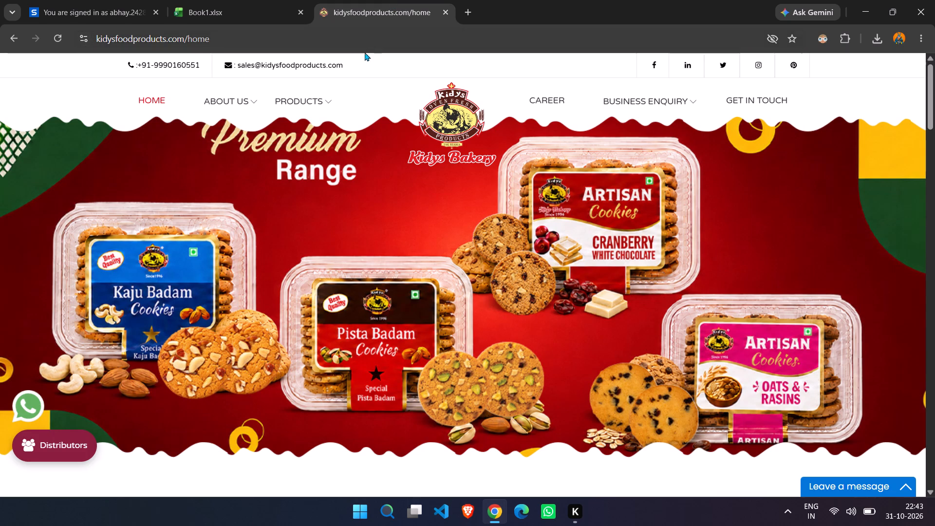
pyautogui.click(305, 37)
pyautogui.moveTo(305, 37); pyautogui.dragTo(89, 32)
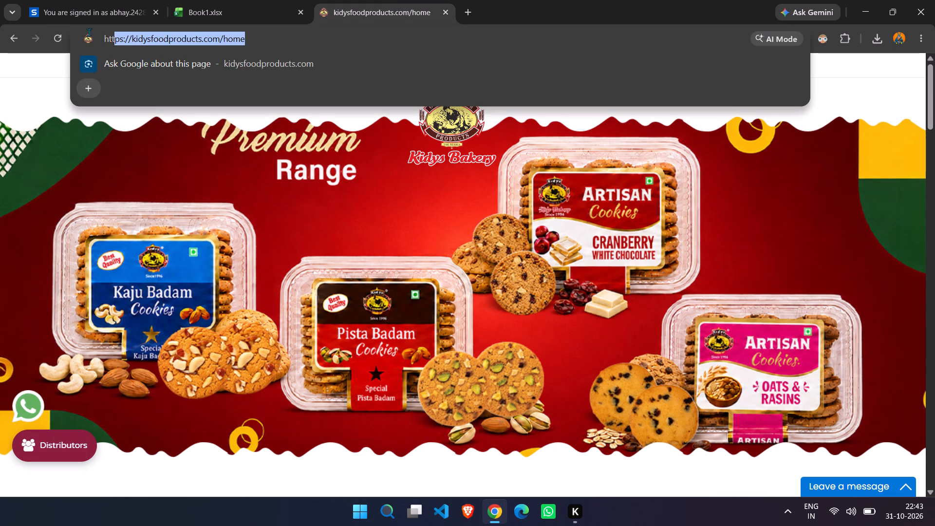
pyautogui.moveTo(89, 32); pyautogui.dragTo(75, 31)
pyautogui.hotkey('ctrl', 'c')
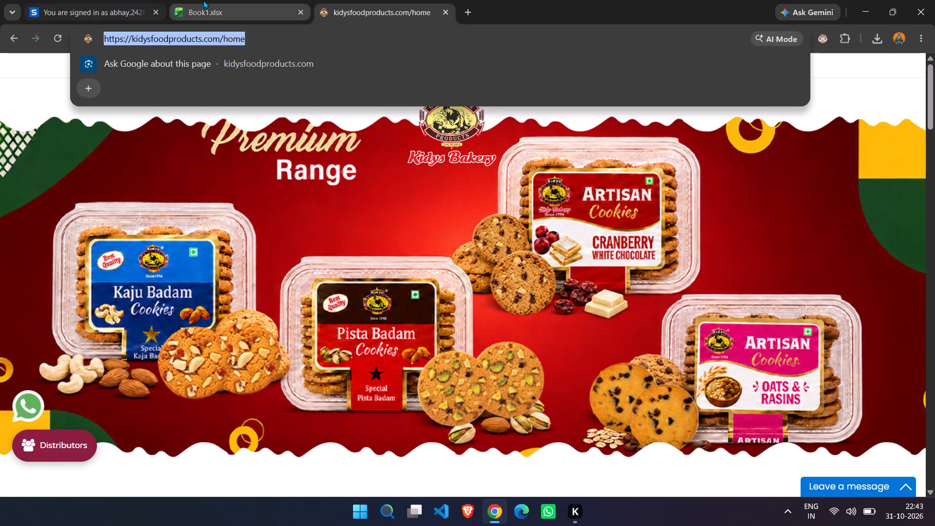
pyautogui.click(204, 0)
pyautogui.doubleClick(580, 349)
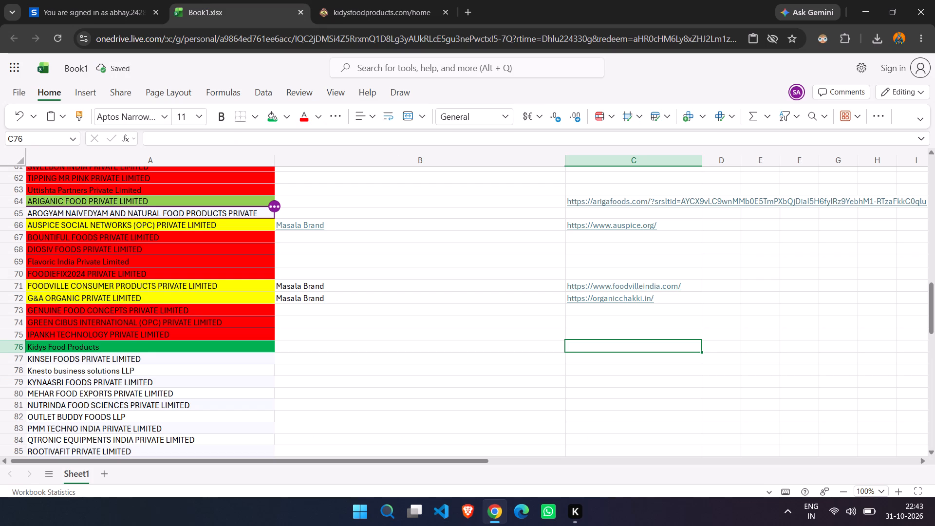
pyautogui.hotkey('ctrl', 'v')
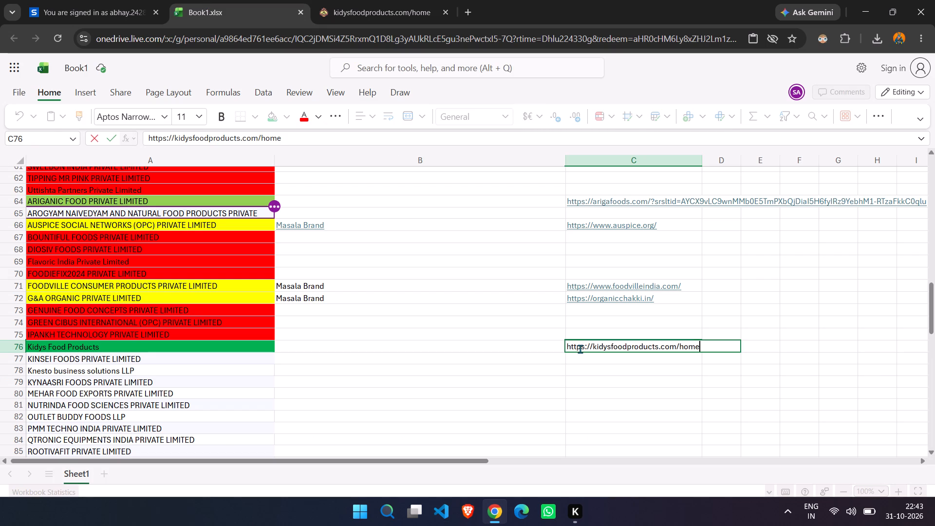
pyautogui.click(441, 345)
pyautogui.doubleClick(441, 345)
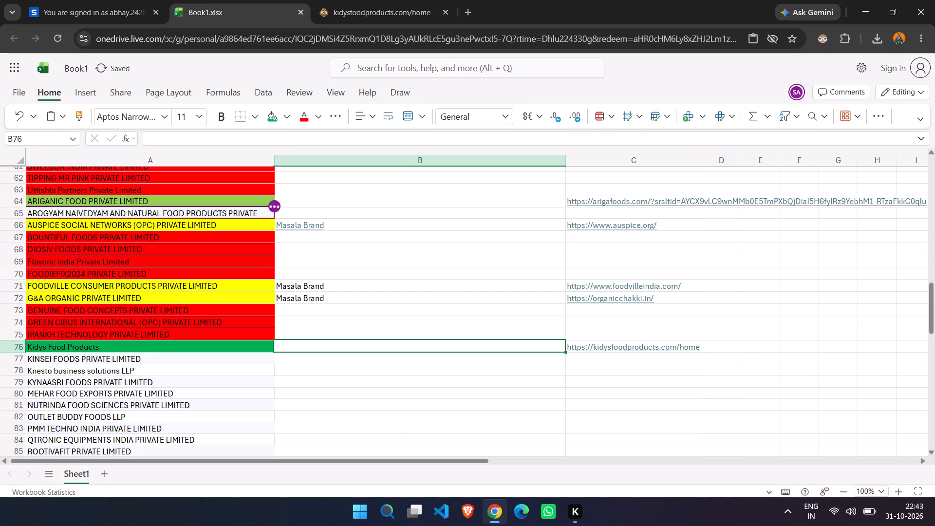
# Return to the Kidys website and review the homepage products to determine the brand type.
pyautogui.click(402, 0)
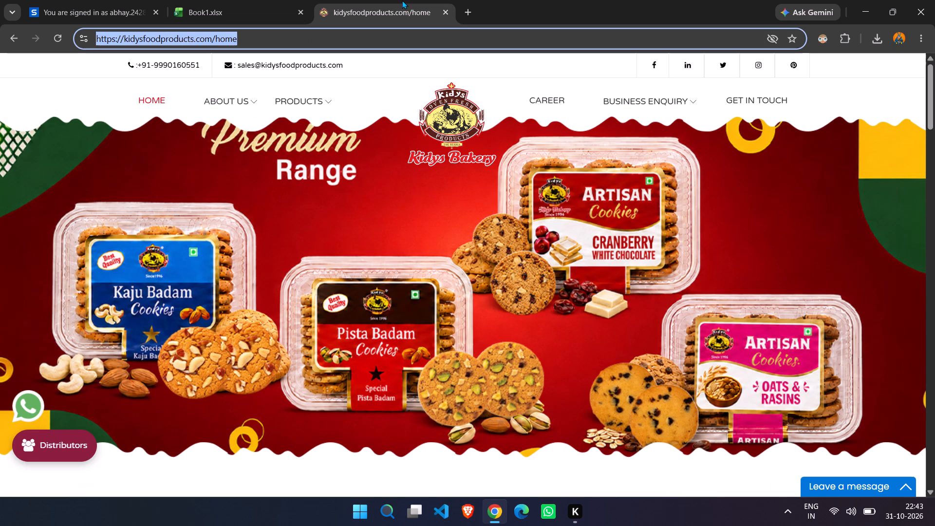
pyautogui.scroll(-7, 488, 308)
pyautogui.scroll(1, 488, 308)
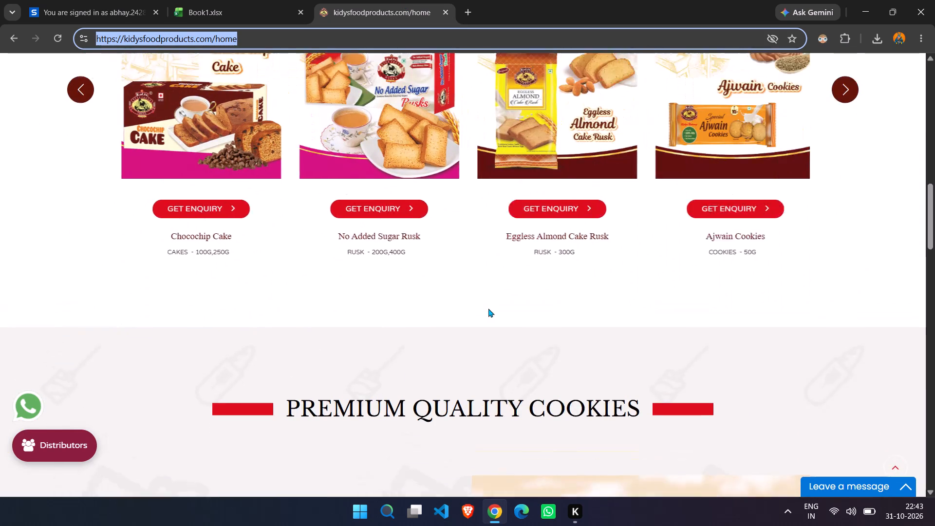
pyautogui.scroll(13, 488, 308)
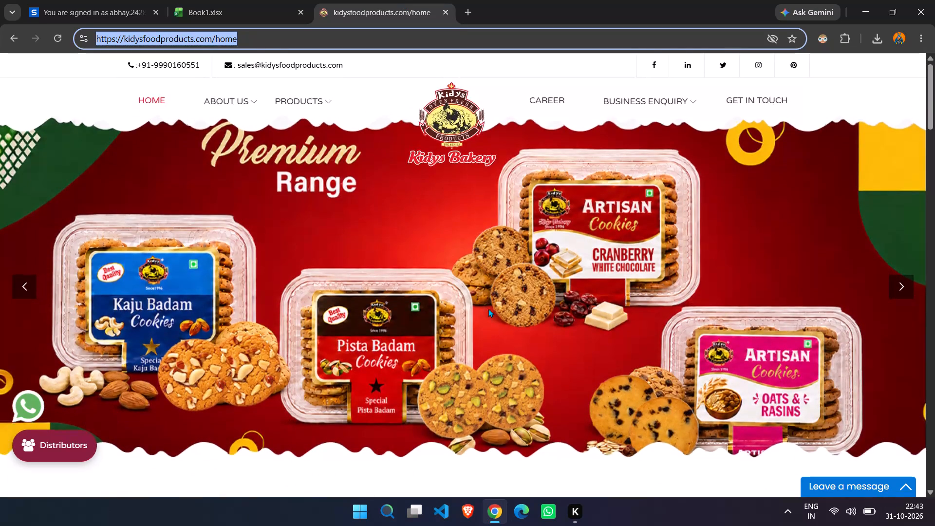
# Check the products on the Kidys homepage and enter "Cookies, Cake Rusk" as the brand type in cell B76 of Book1.
pyautogui.scroll(-5, 488, 308)
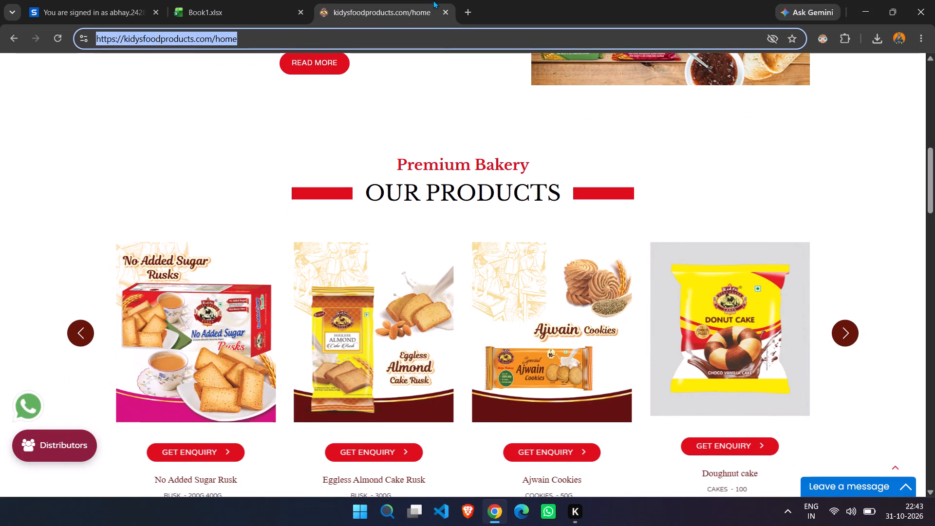
pyautogui.click(271, 0)
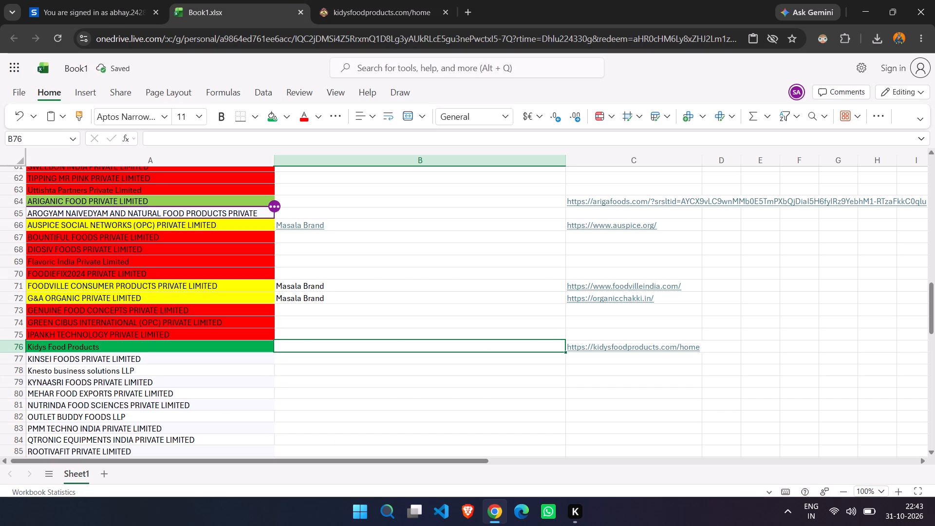
pyautogui.doubleClick(303, 346)
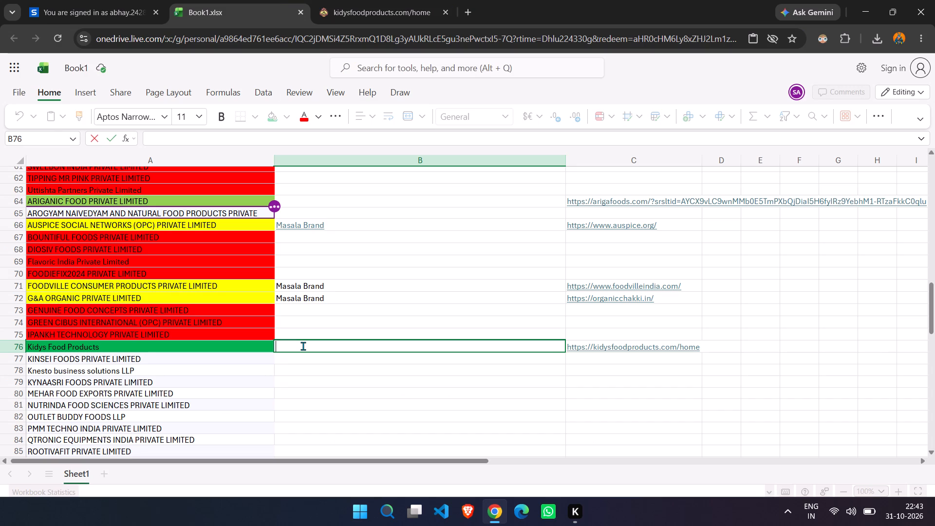
pyautogui.write('Cookies')
pyautogui.write(',')
pyautogui.press('space')
pyautogui.hotkey('shift', 'c')
pyautogui.write('ake')
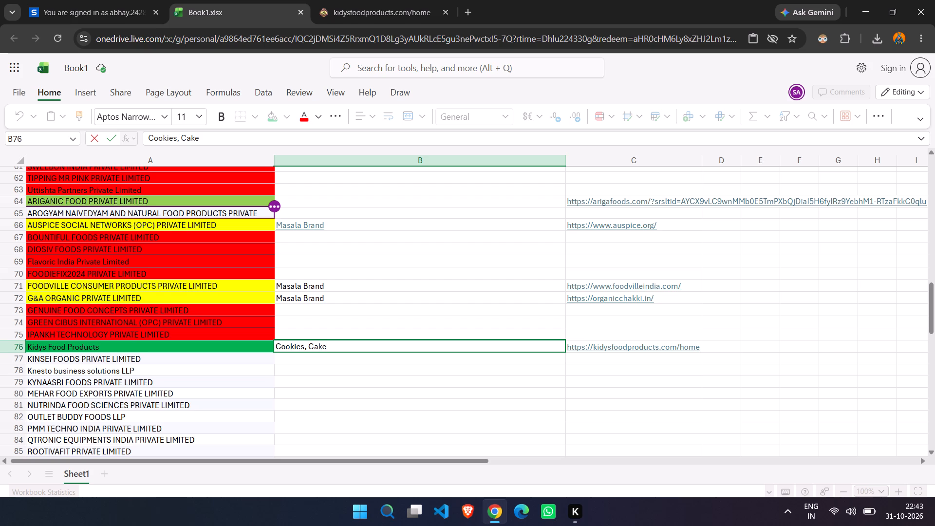
pyautogui.press('space')
pyautogui.write('Rusk')
pyautogui.press('Return')
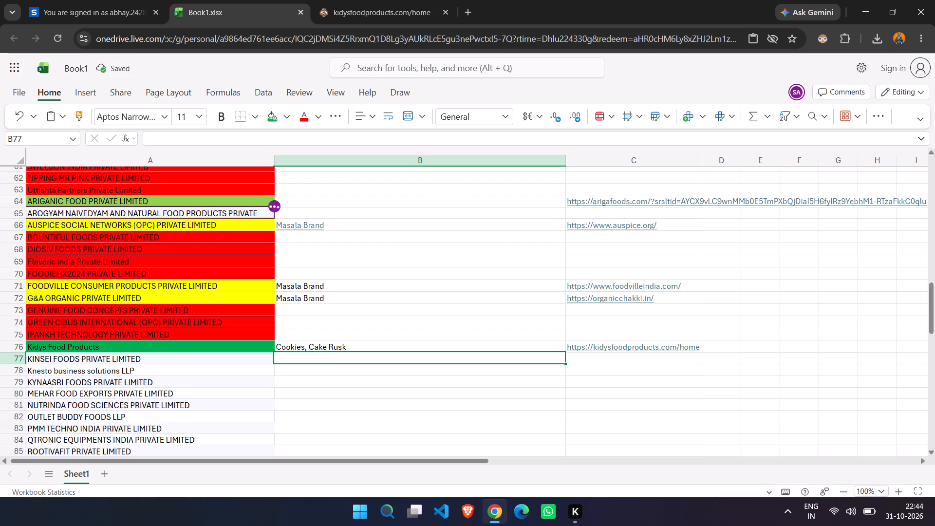
# Copy the company name KINSEI FOODS PRIVATE LIMITED from cell A77 and search for it on Google.
pyautogui.click(189, 357)
pyautogui.moveTo(189, 357); pyautogui.dragTo(163, 357)
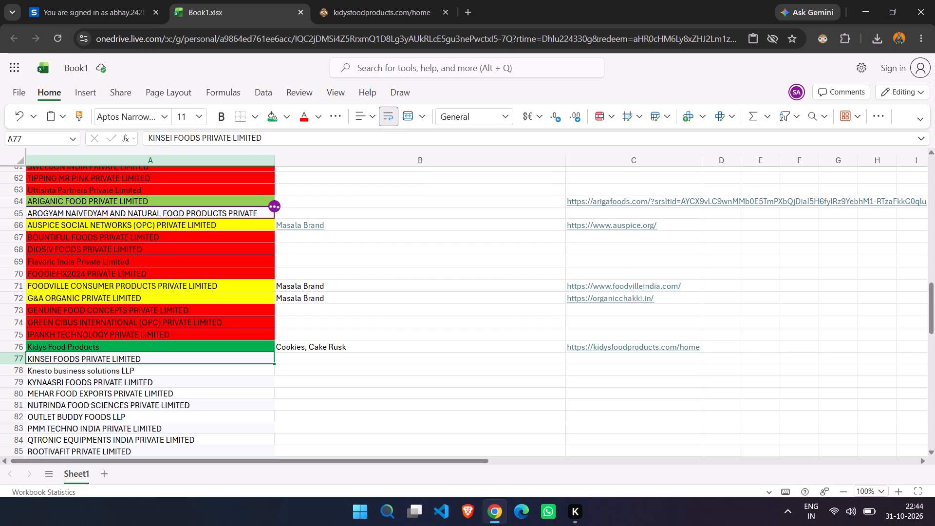
pyautogui.moveTo(163, 357); pyautogui.dragTo(146, 358)
pyautogui.click(146, 358)
pyautogui.moveTo(146, 358); pyautogui.dragTo(154, 359)
pyautogui.tripleClick(154, 359)
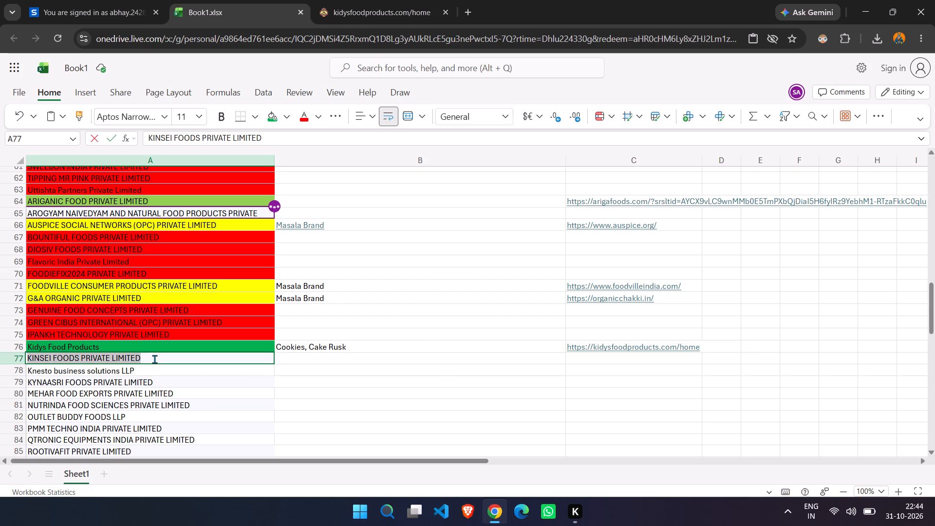
pyautogui.hotkey('ctrl', 'c')
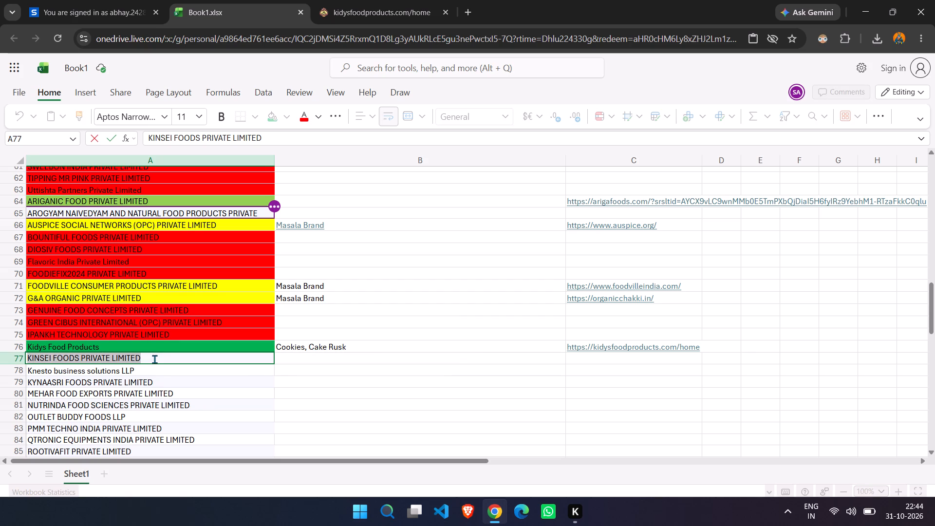
pyautogui.click(399, 0)
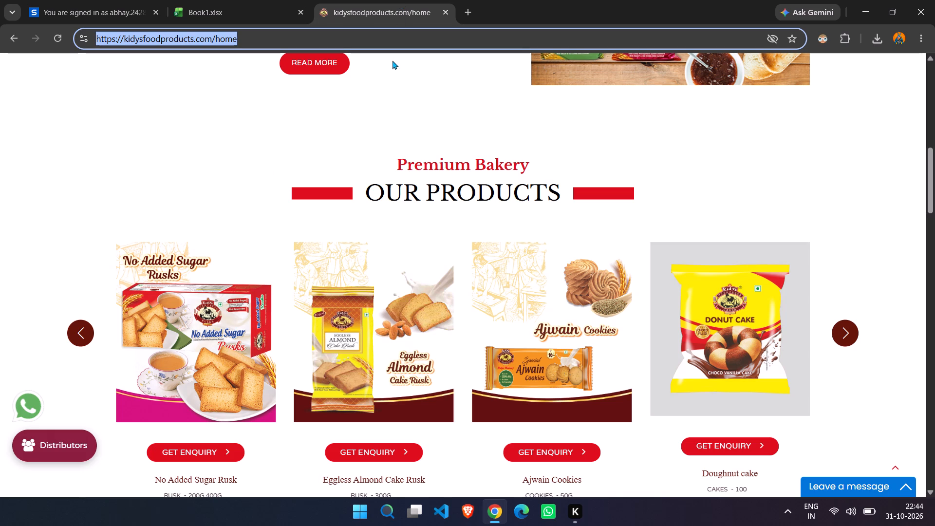
pyautogui.press('BackSpace')
pyautogui.hotkey('ctrl', 'v')
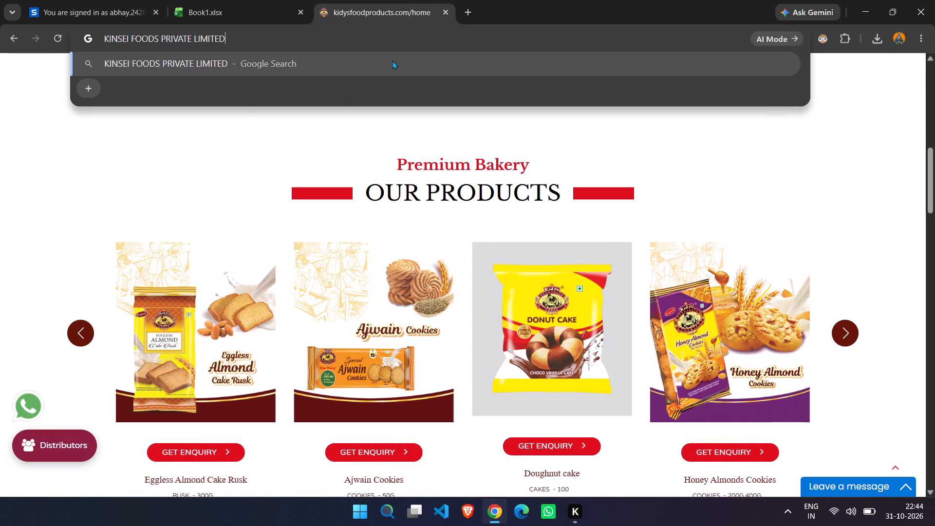
pyautogui.press('Return')
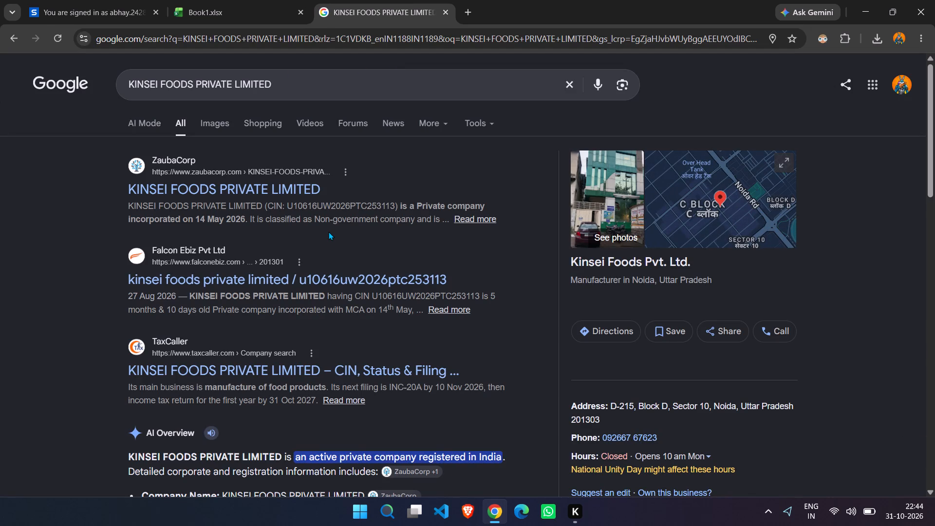
# Examine the Kinsei Foods search results and the expanded AI Overview for a company website, business activity and background.
pyautogui.scroll(-2, 379, 304)
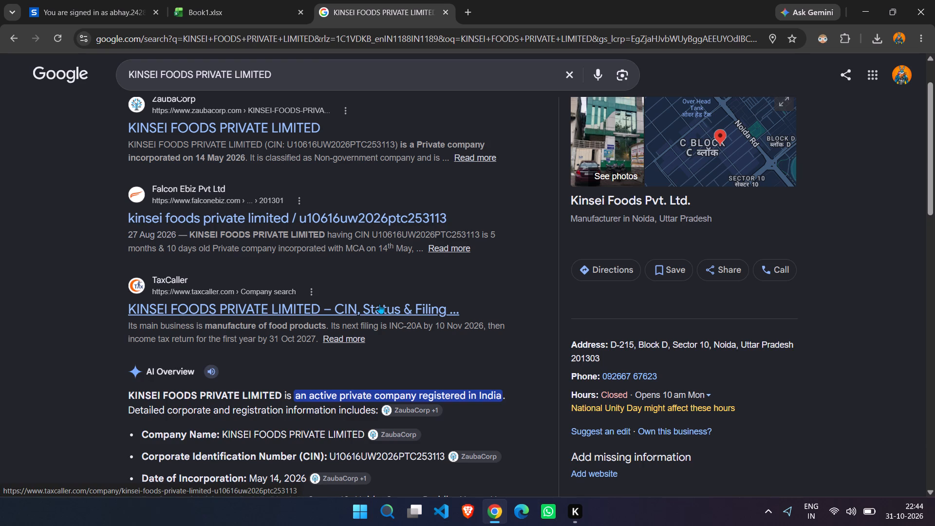
pyautogui.scroll(-1, 379, 304)
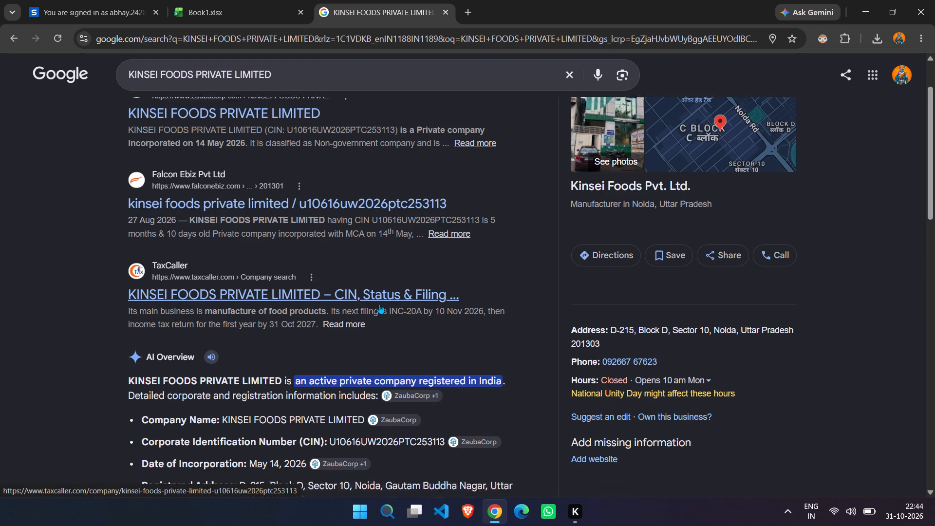
pyautogui.scroll(-1, 379, 304)
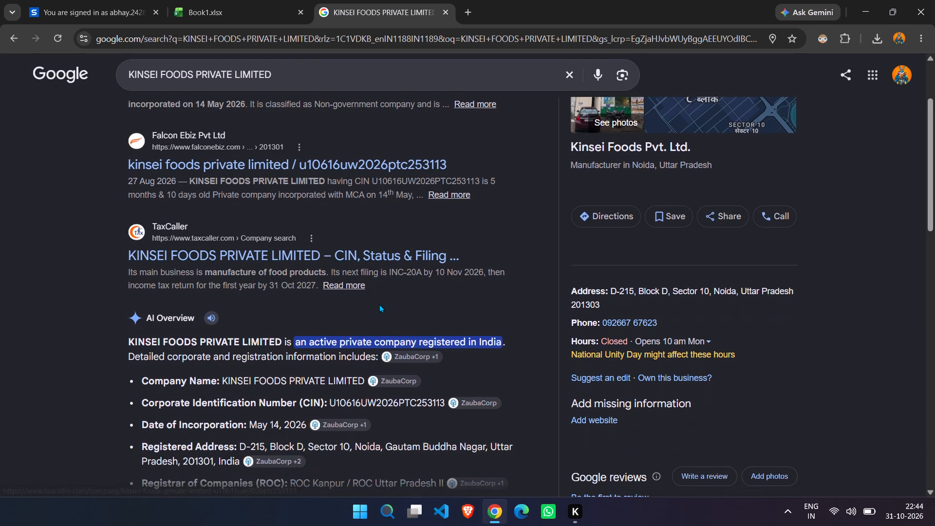
pyautogui.scroll(3, 379, 304)
pyautogui.scroll(-3, 379, 304)
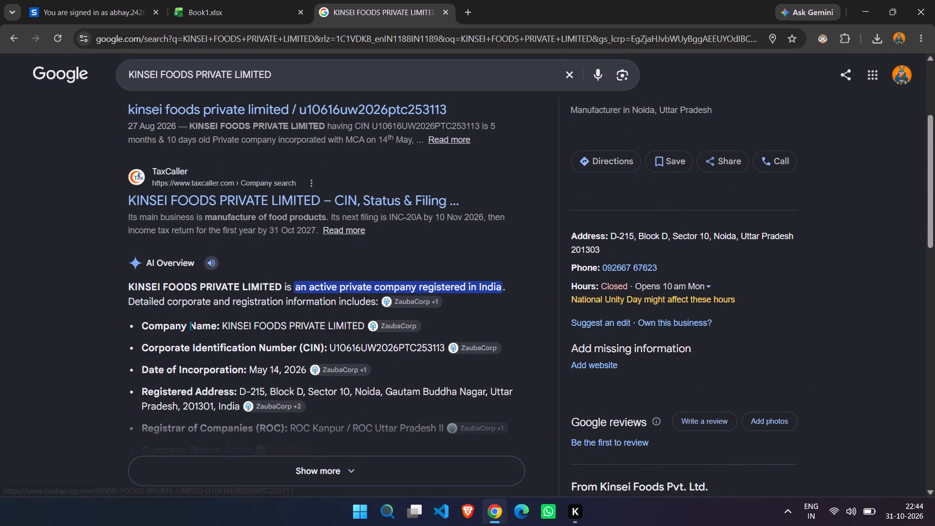
pyautogui.click(296, 470)
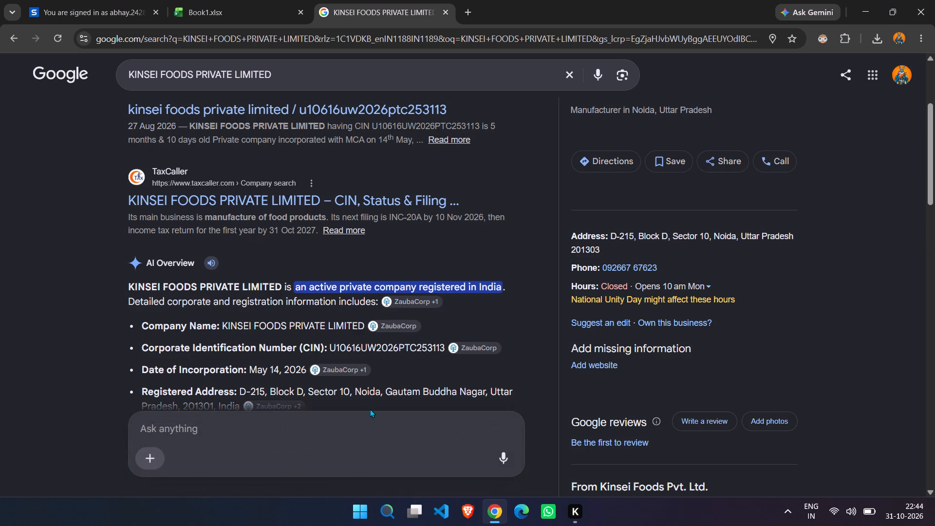
pyautogui.scroll(-2, 403, 339)
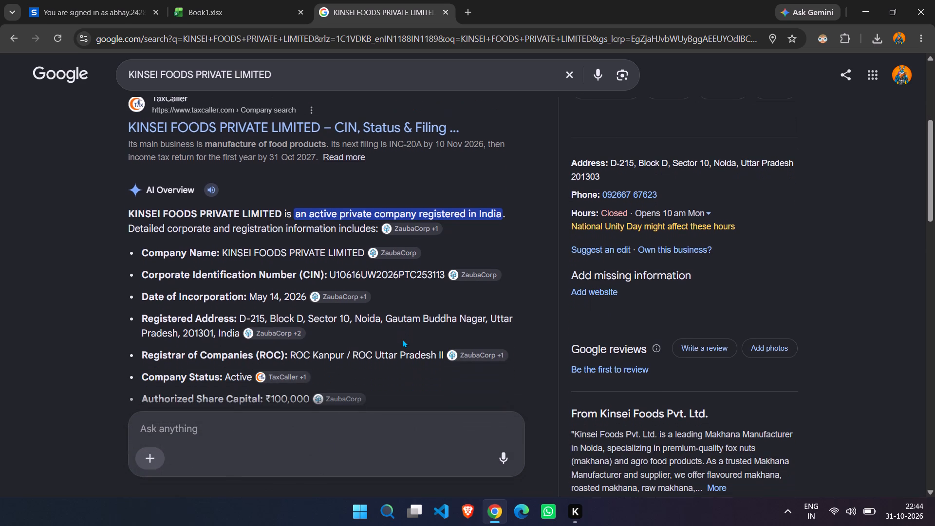
pyautogui.scroll(-5, 403, 339)
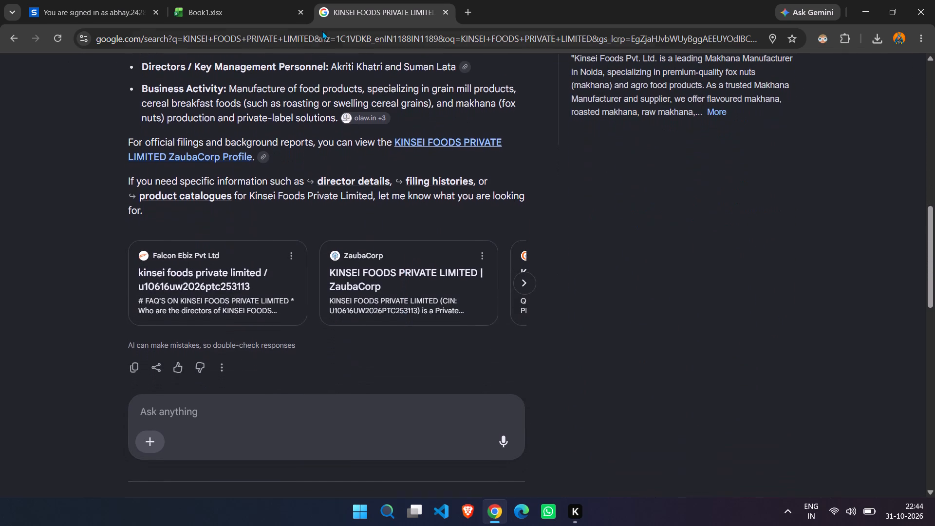
# Fill the KINSEI FOODS PRIVATE LIMITED cell (A77) in Book1 with standard red.
pyautogui.click(265, 0)
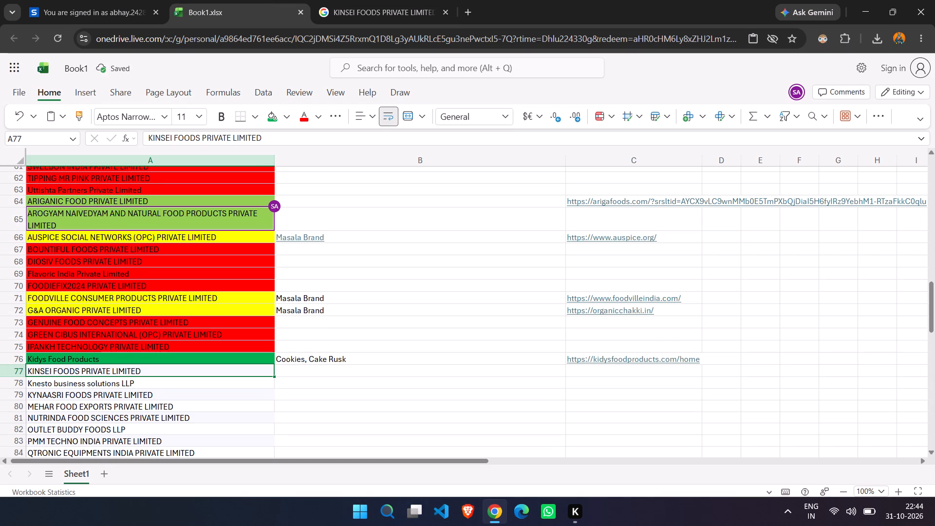
pyautogui.click(286, 118)
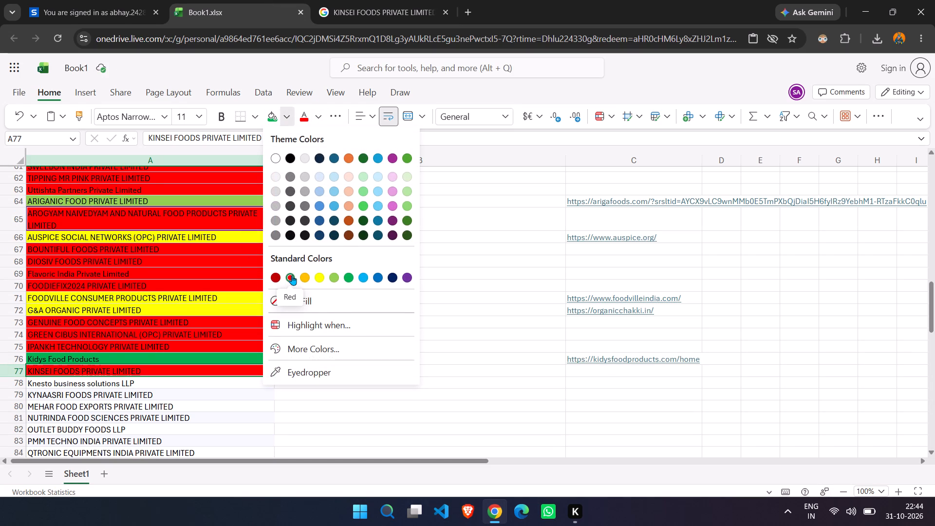
pyautogui.click(292, 275)
# Copy the company name Knesto business solutions LLP from cell A78 of Book1 and search for it on Google.
pyautogui.scroll(-3, 292, 275)
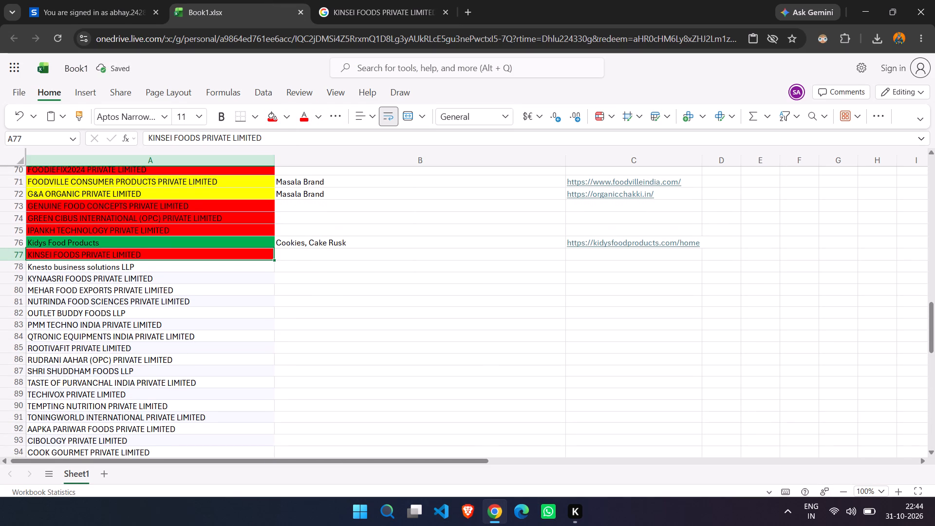
pyautogui.click(213, 266)
pyautogui.click(213, 266)
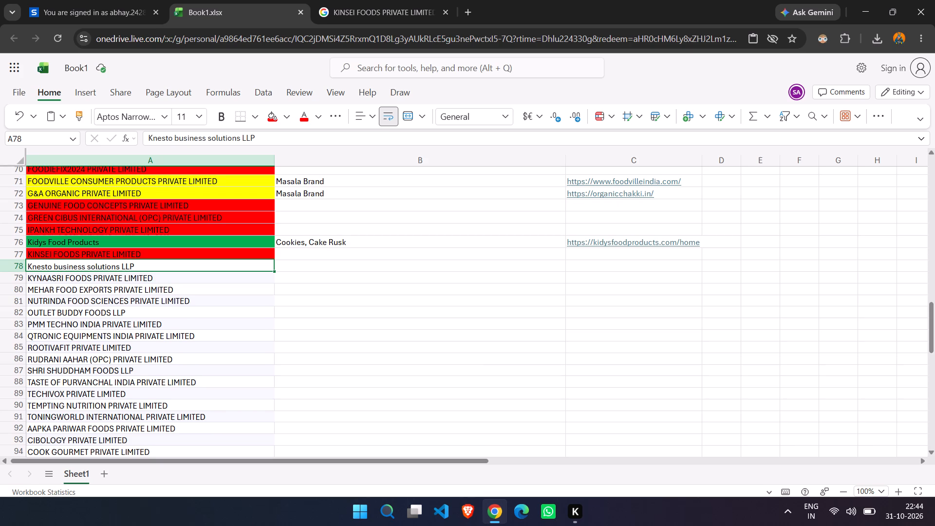
pyautogui.doubleClick(213, 266)
pyautogui.moveTo(213, 266); pyautogui.dragTo(33, 273)
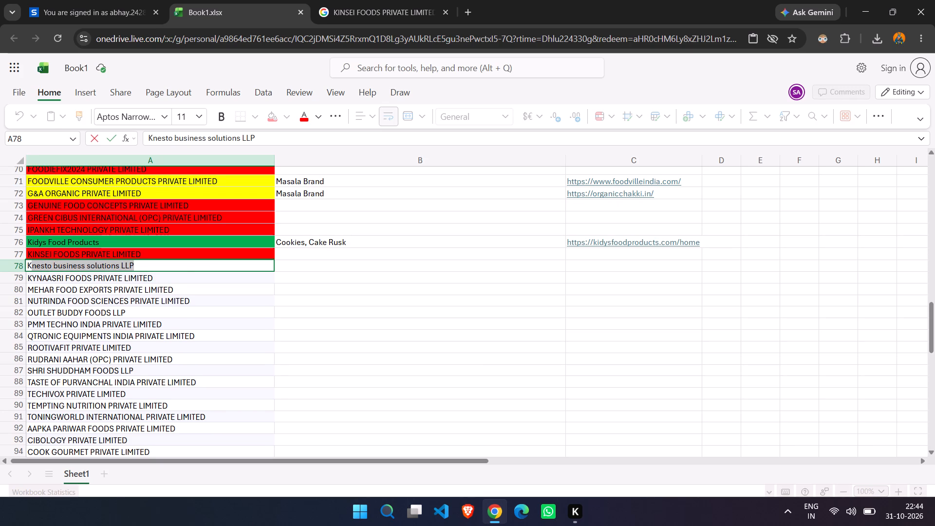
pyautogui.moveTo(33, 273); pyautogui.dragTo(26, 269)
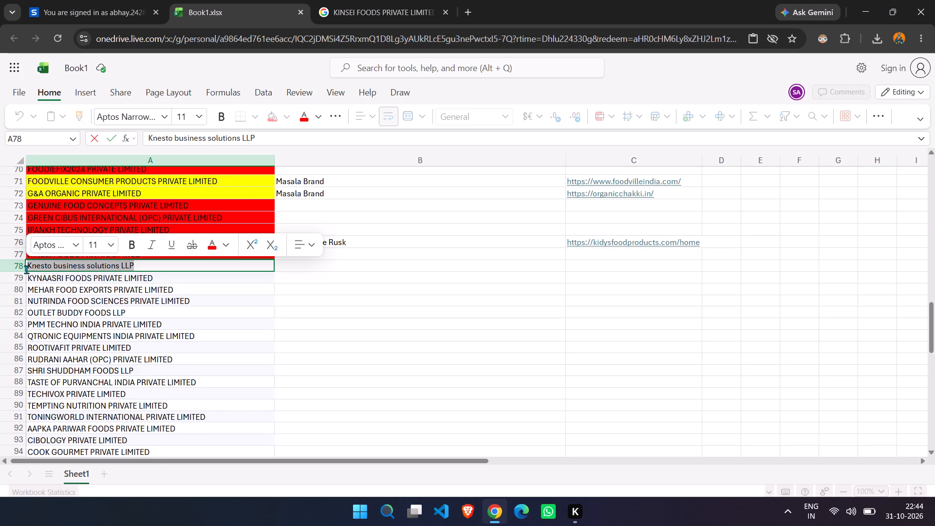
pyautogui.hotkey('ctrl', 'c')
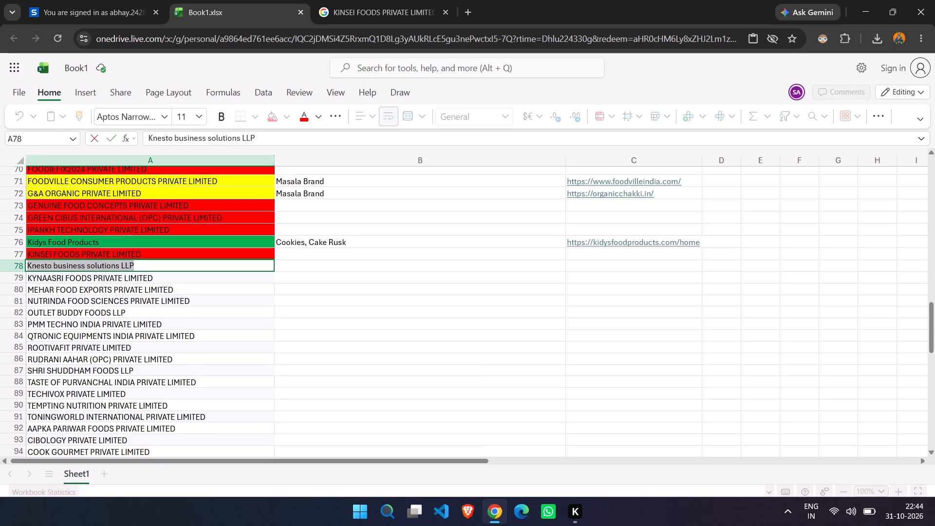
pyautogui.click(448, 0)
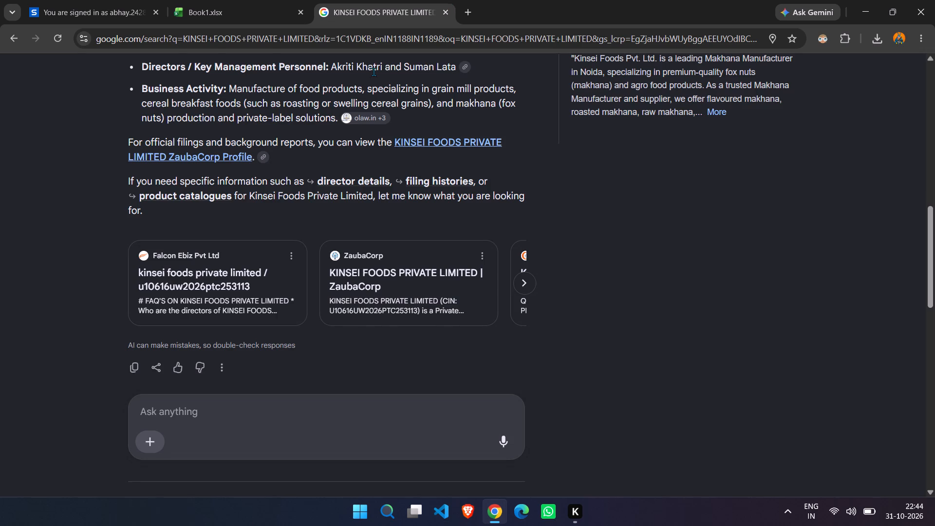
pyautogui.scroll(18, 374, 72)
pyautogui.moveTo(376, 84); pyautogui.dragTo(0, 105)
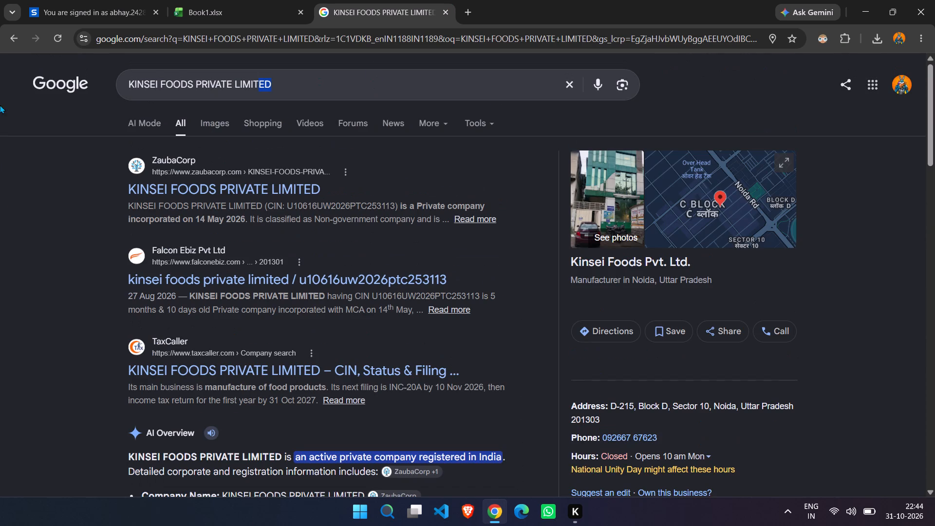
pyautogui.moveTo(0, 105); pyautogui.dragTo(0, 201)
pyautogui.press('BackSpace')
pyautogui.hotkey('ctrl', 'v')
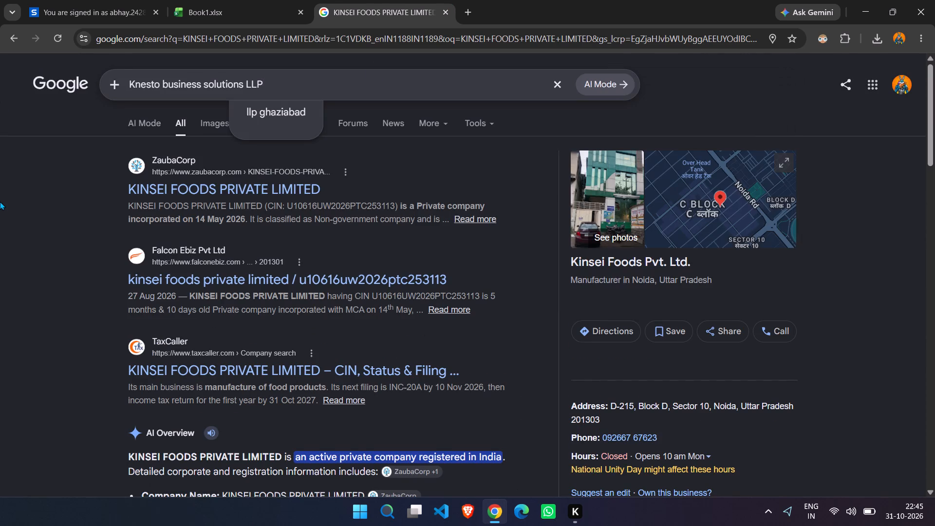
pyautogui.press('Return')
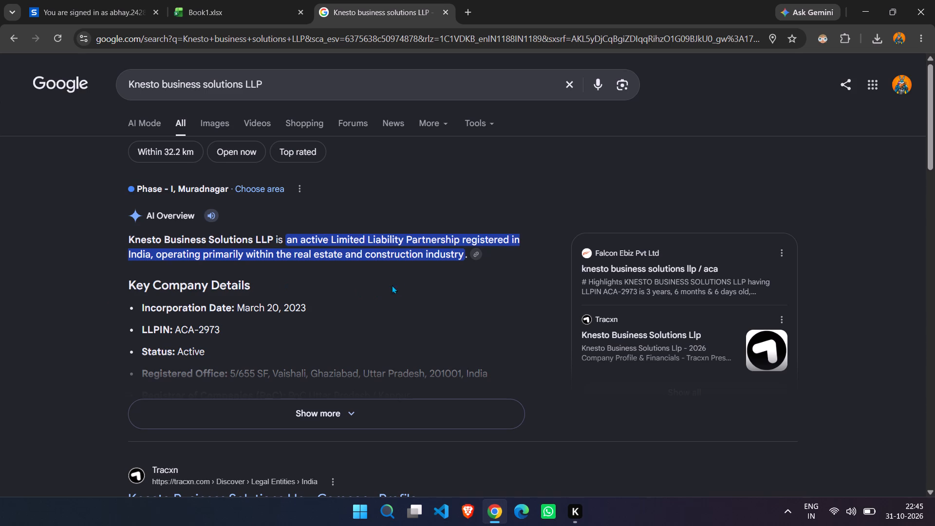
# Examine the Knesto Business Solutions search results and its Tracxn company profile for business activity, contact details and any website.
pyautogui.scroll(-4, 434, 278)
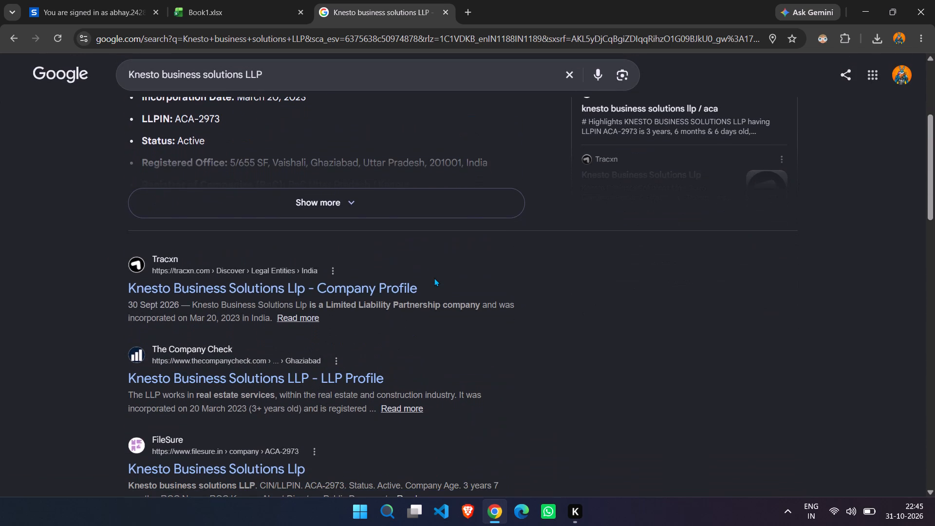
pyautogui.click(318, 286)
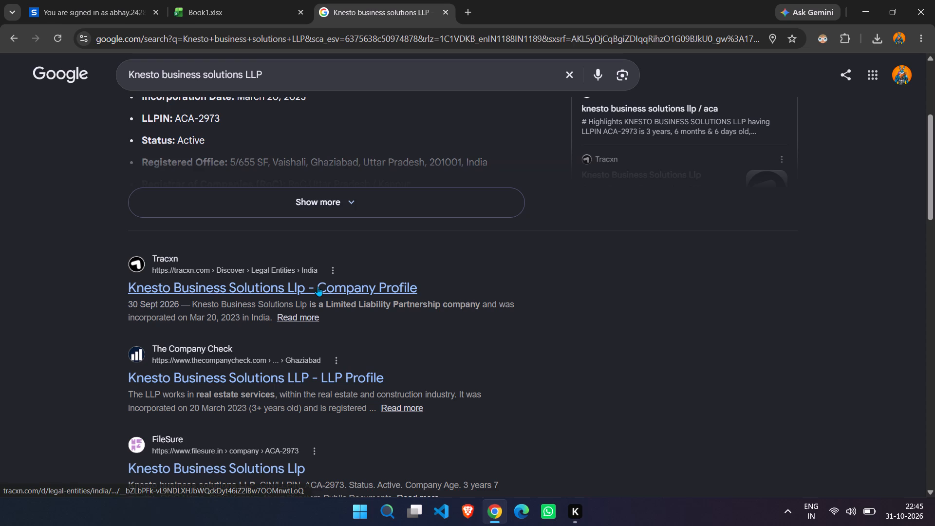
pyautogui.scroll(4, 318, 286)
pyautogui.scroll(-4, 318, 286)
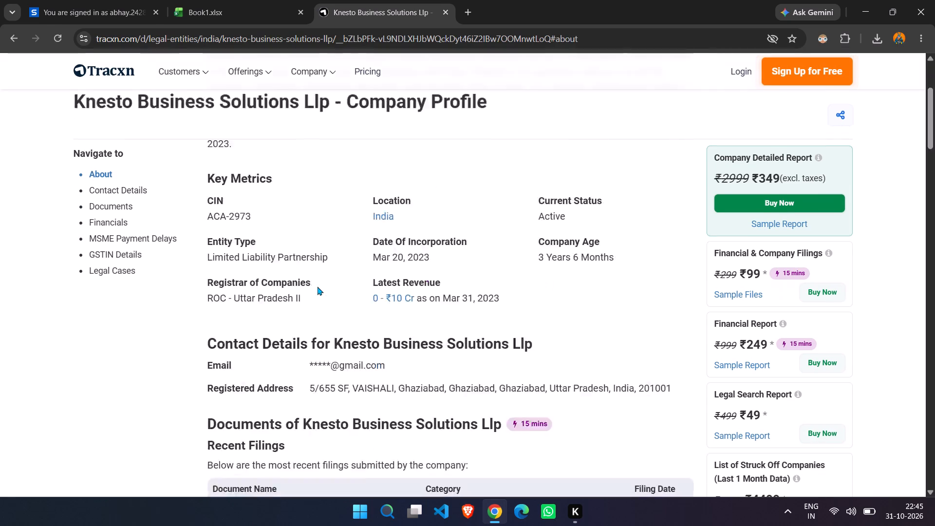
pyautogui.scroll(-9, 318, 286)
pyautogui.scroll(10, 318, 286)
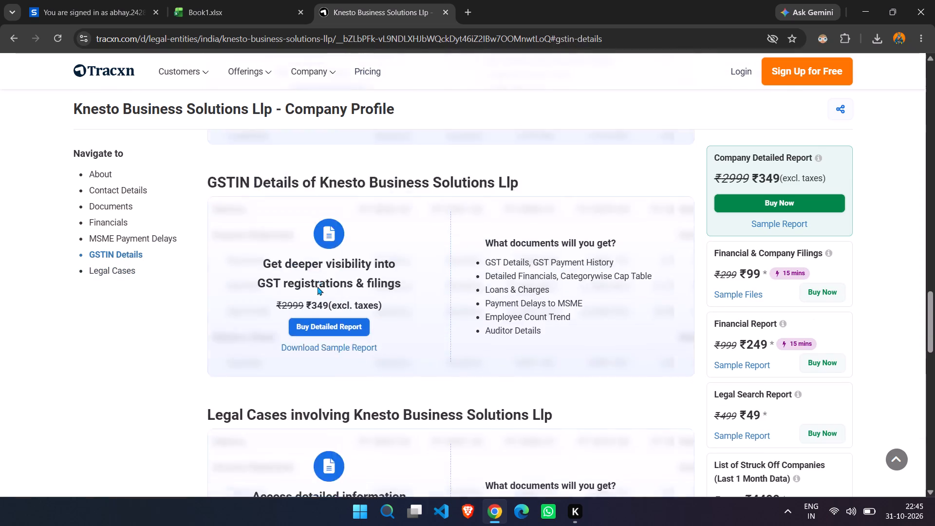
# Fill the Knesto business solutions LLP cell (A78) in Book1 with red.
pyautogui.click(257, 0)
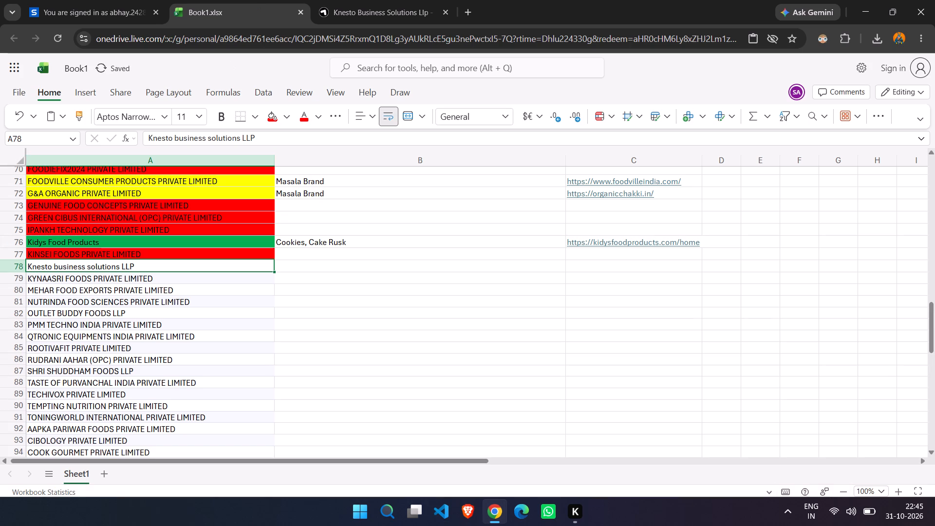
pyautogui.click(272, 115)
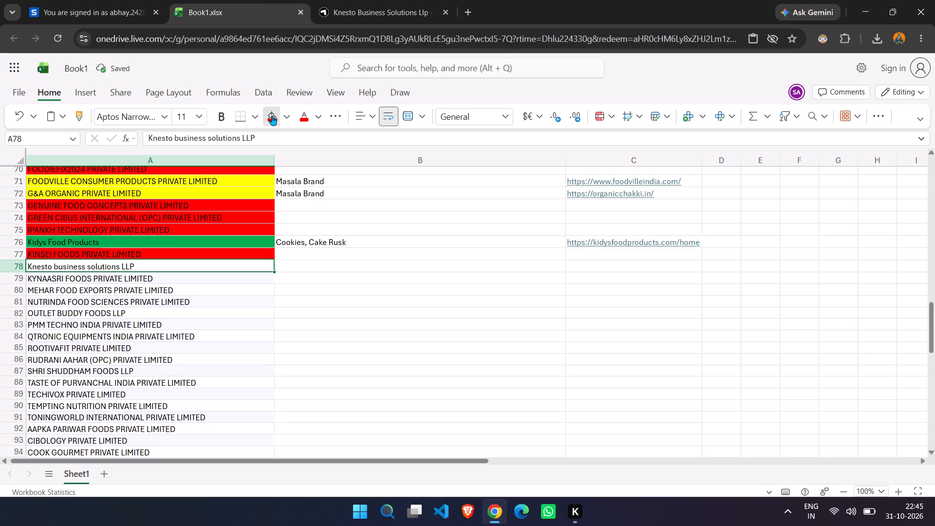
# Copy the company name KYNAASRI FOODS PRIVATE LIMITED from cell A79 and search for it on Google.
pyautogui.click(166, 277)
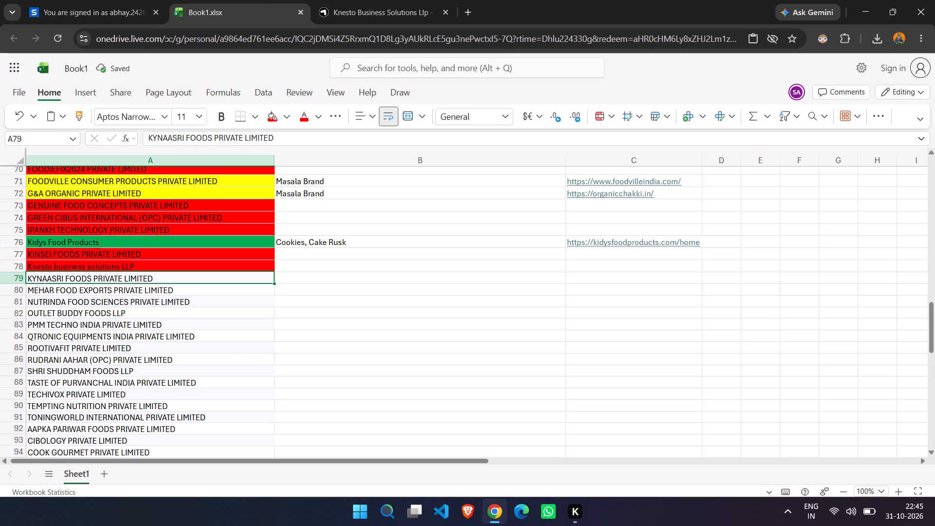
pyautogui.doubleClick(166, 277)
pyautogui.hotkey('ctrl', 'c')
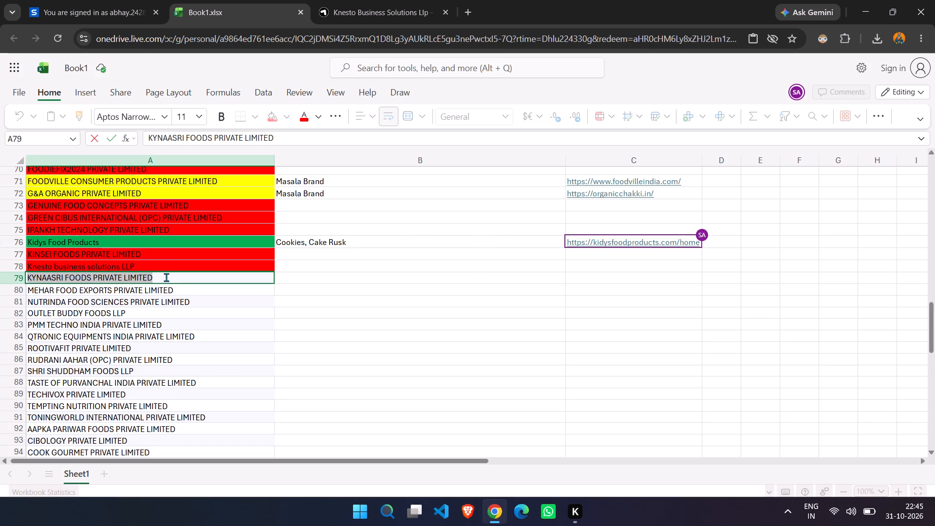
pyautogui.click(447, 9)
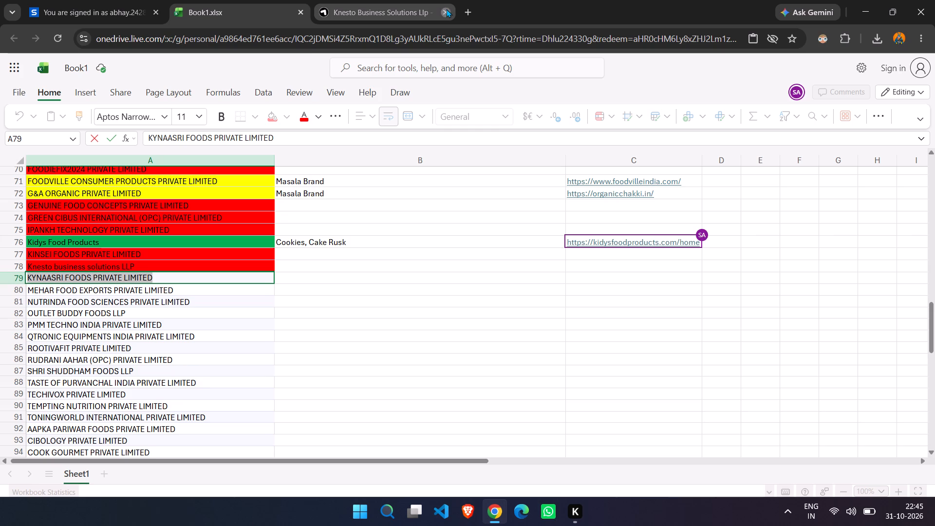
pyautogui.hotkey('ctrl', 't')
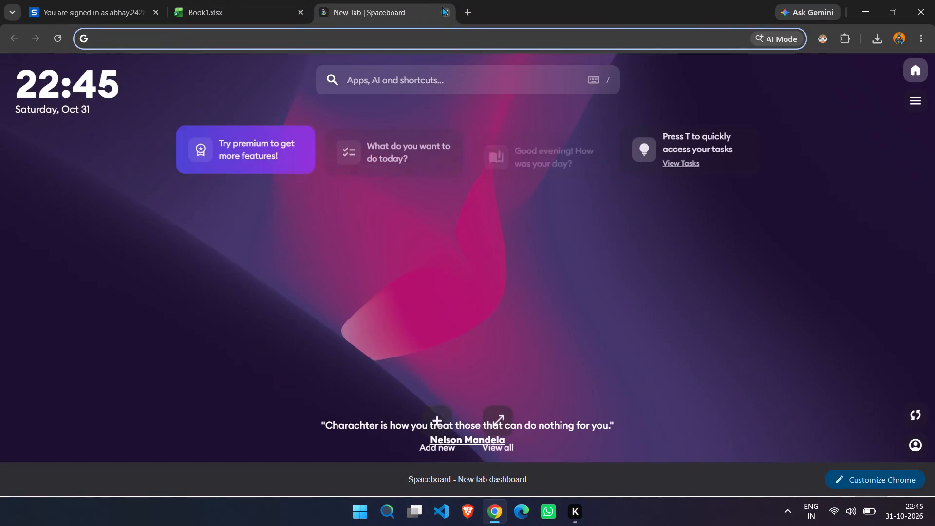
pyautogui.hotkey('ctrl', 'v')
pyautogui.hotkey('shift', 'Return')
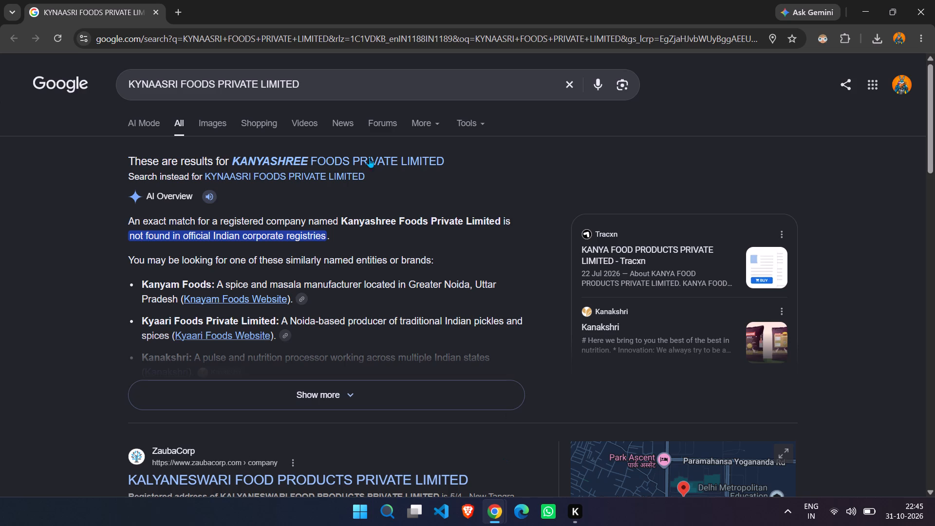
# Close the KYNAASRI search window and fill the KYNAASRI FOODS PRIVATE LIMITED cell (A79) in Book1 with red.
pyautogui.click(934, 0)
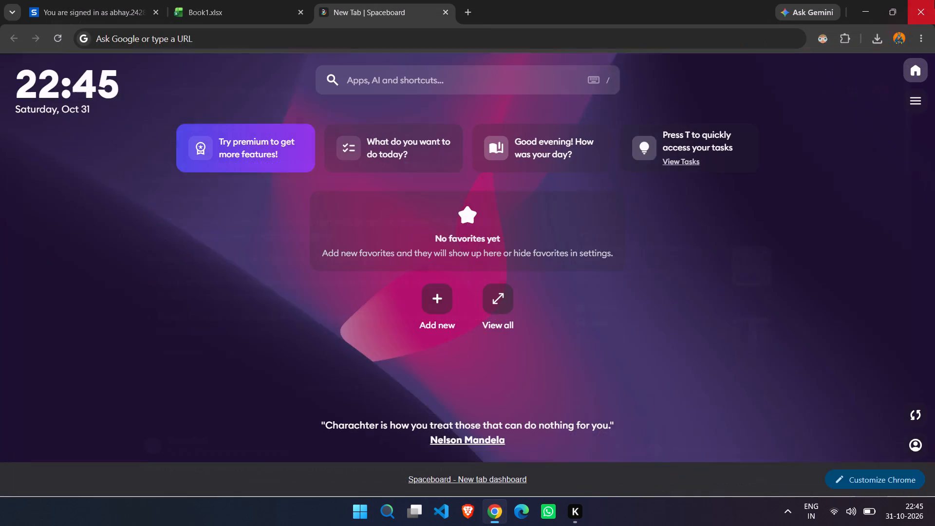
pyautogui.click(219, 7)
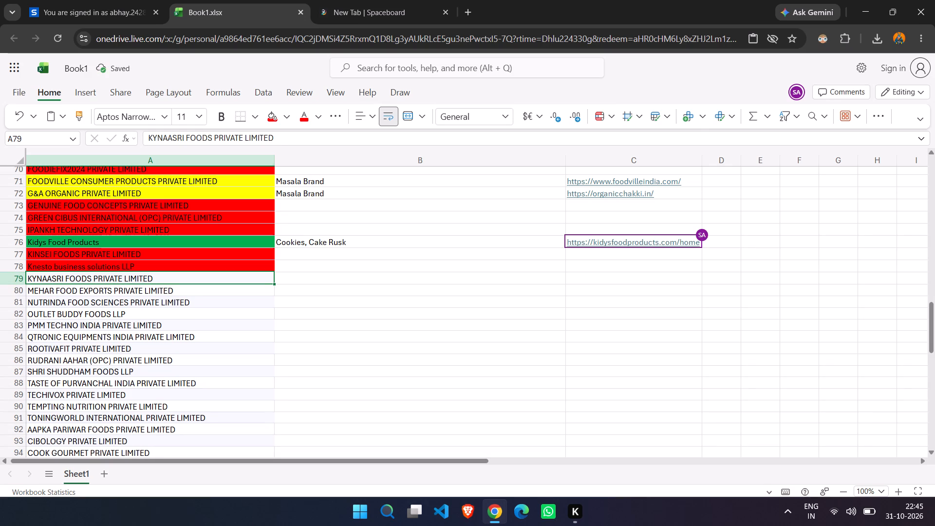
pyautogui.click(273, 115)
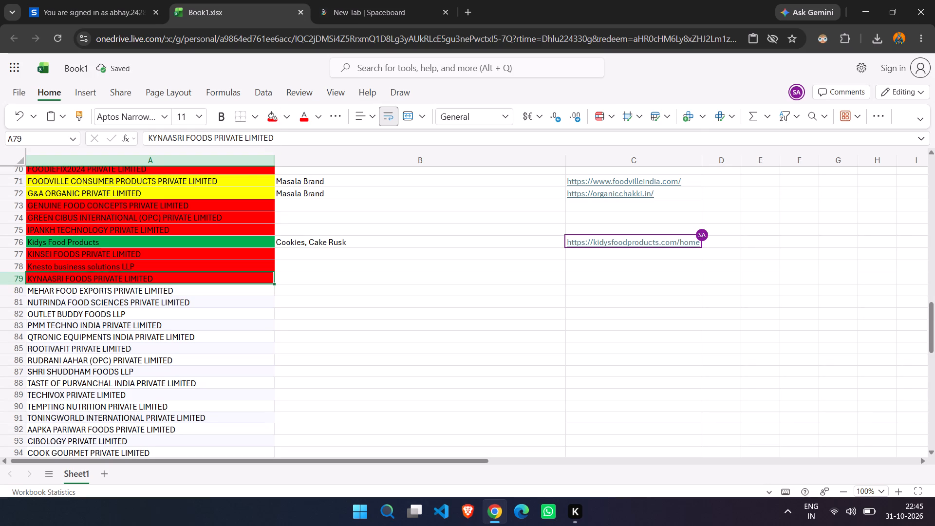
# Copy the company name MEHAR FOOD EXPORTS PRIVATE LIMITED from cell A80 and search for it on Google.
pyautogui.click(190, 292)
pyautogui.click(190, 292)
pyautogui.moveTo(190, 292); pyautogui.dragTo(0, 298)
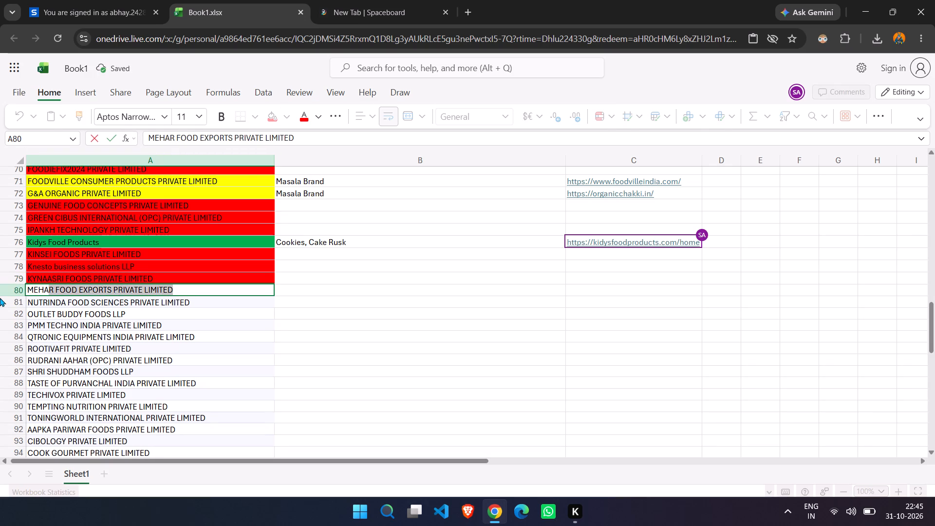
pyautogui.moveTo(0, 298); pyautogui.dragTo(0, 297)
pyautogui.hotkey('ctrl', 'c')
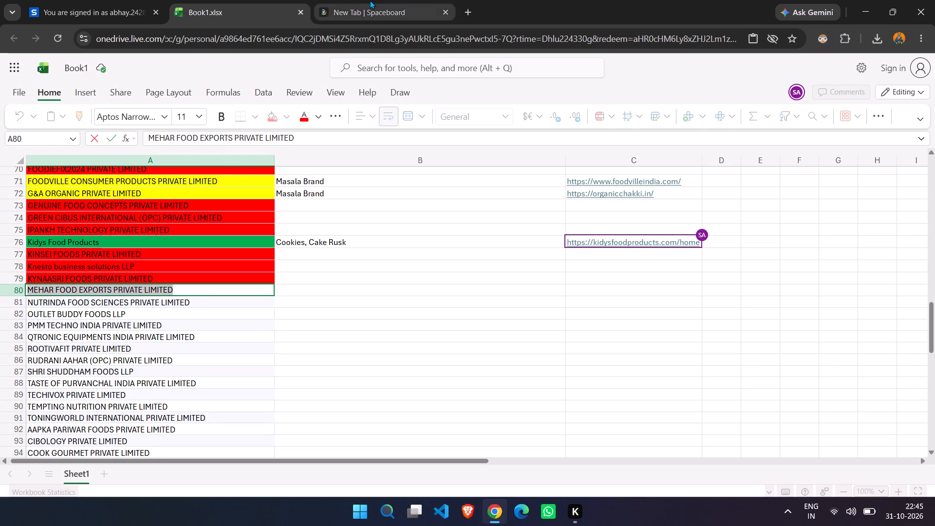
pyautogui.click(371, 0)
pyautogui.click(272, 33)
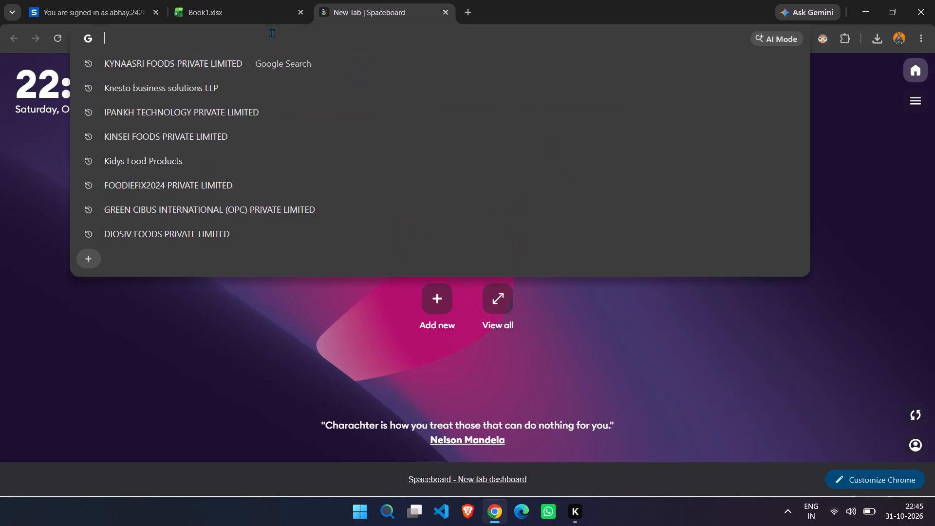
pyautogui.hotkey('ctrl', 'v')
pyautogui.press('Return')
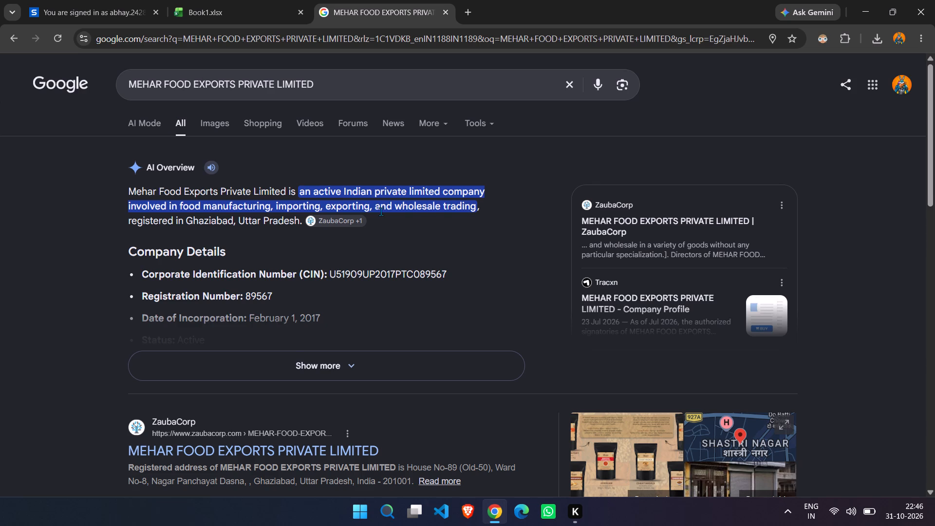
# Check the Mehar search results and the Meher foods product photos, and fill the MEHAR FOOD EXPORTS PRIVATE LIMITED cell (A80) with red.
pyautogui.scroll(-3, 381, 211)
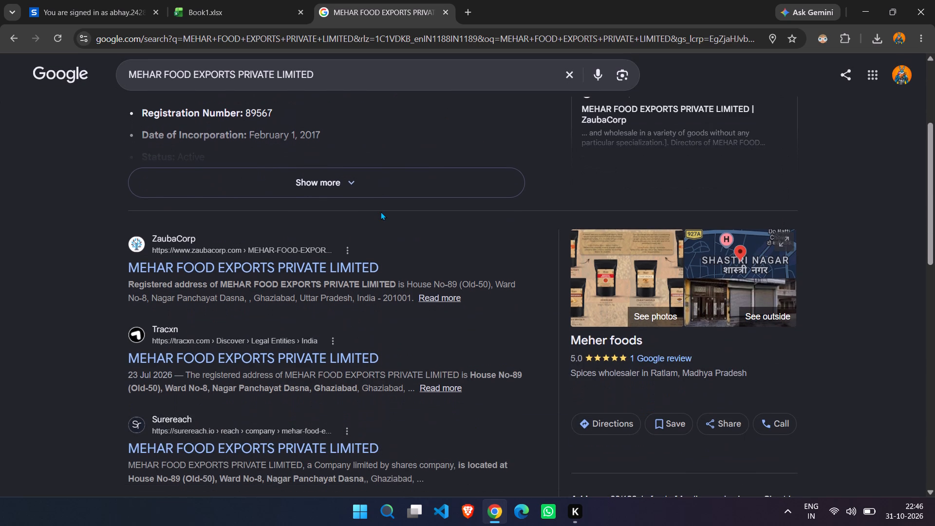
pyautogui.click(628, 272)
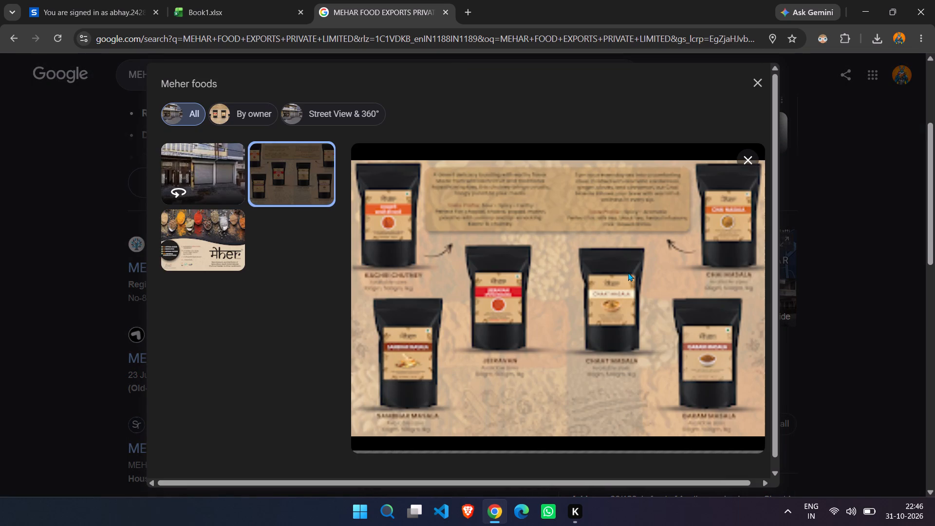
pyautogui.scroll(-1, 628, 272)
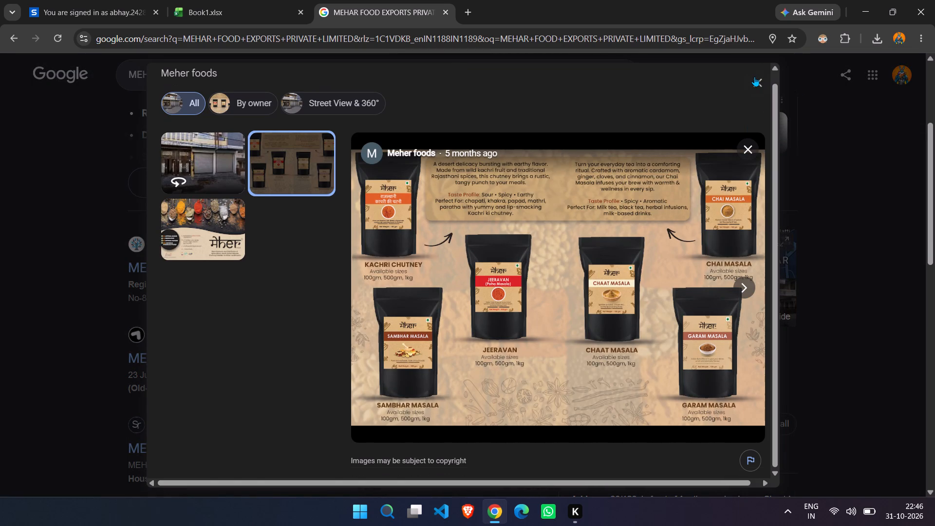
pyautogui.click(754, 76)
pyautogui.click(265, 0)
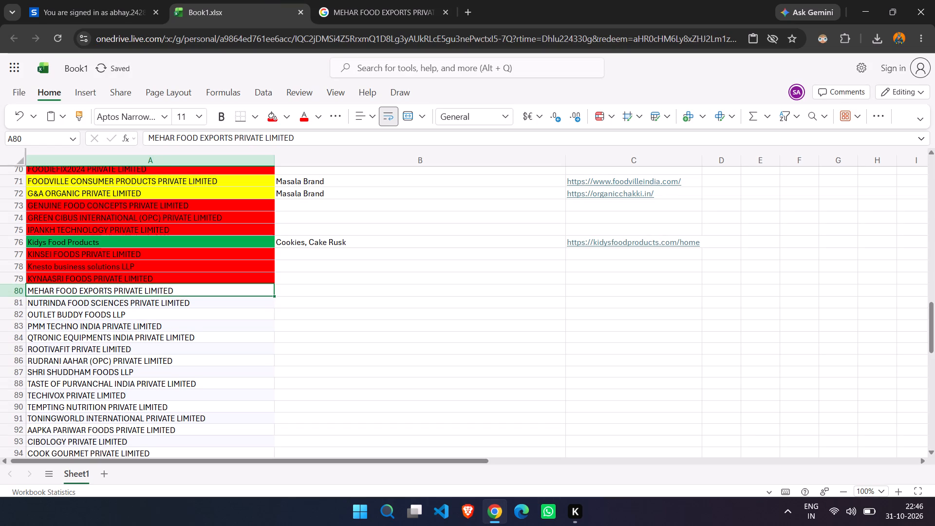
pyautogui.click(269, 114)
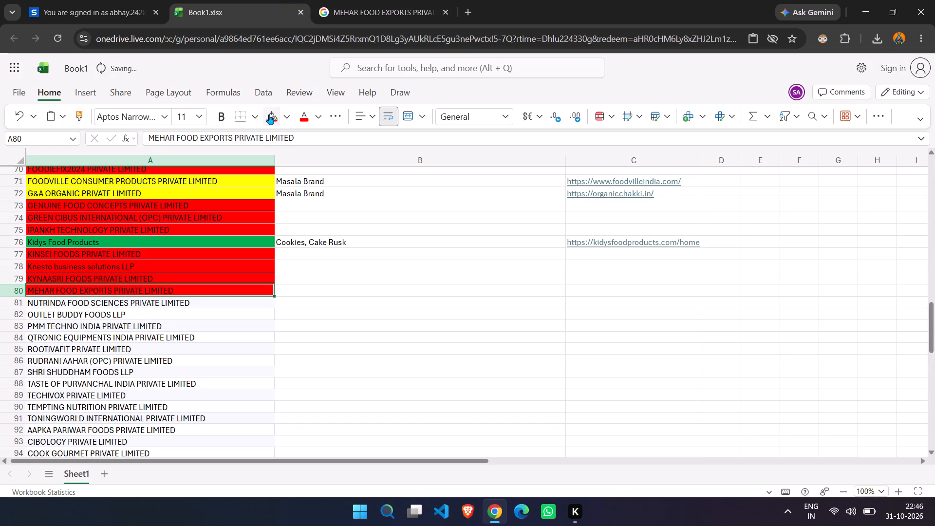
# Copy the company name NUTRINDA FOOD SCIENCES PRIVATE LIMITED from cell A81 of Book1 and search for it on Google.
pyautogui.click(219, 313)
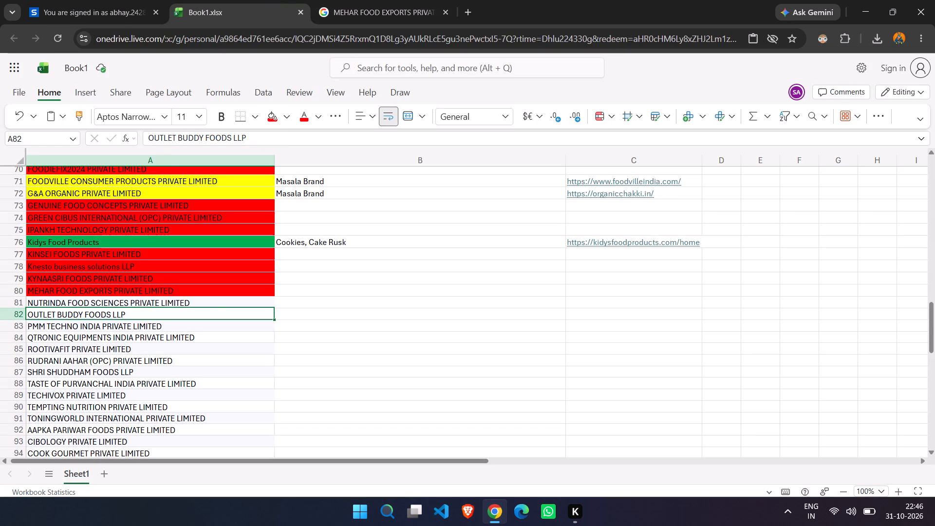
pyautogui.doubleClick(219, 313)
pyautogui.click(217, 303)
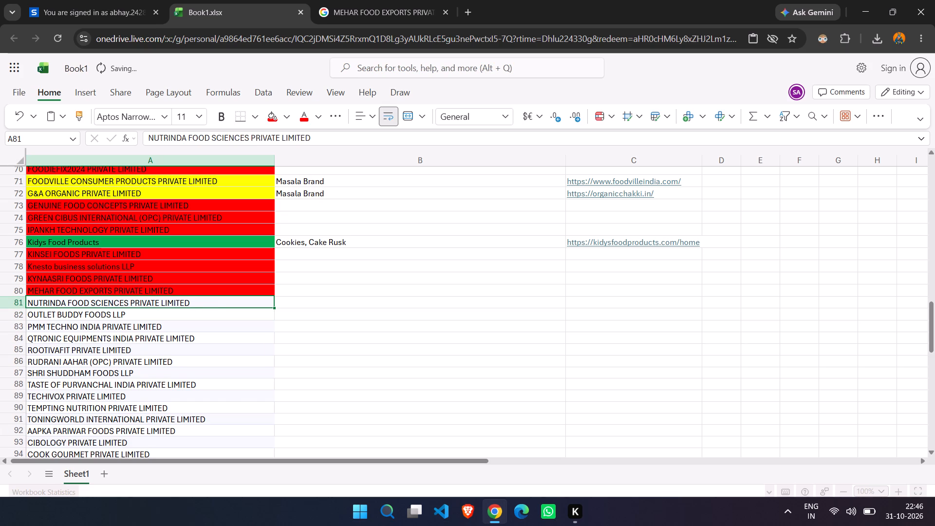
pyautogui.doubleClick(217, 303)
pyautogui.hotkey('ctrl', 'c')
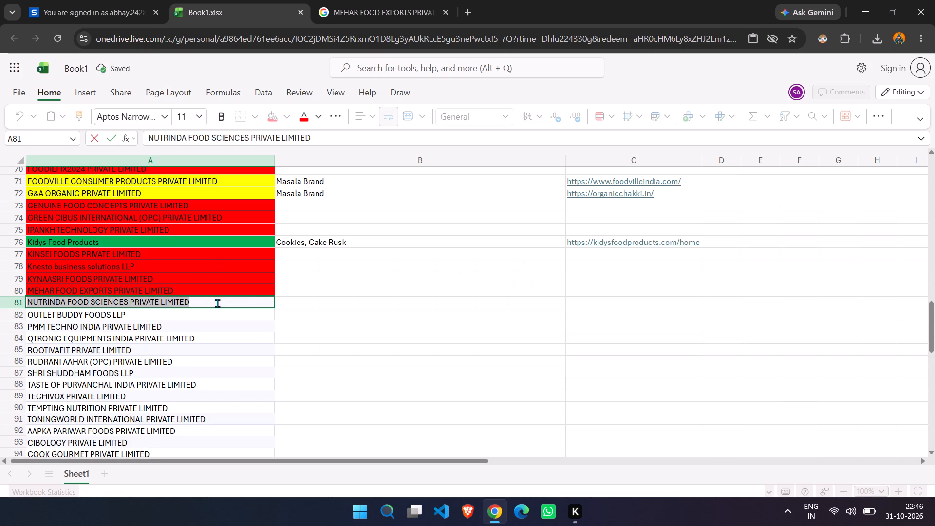
pyautogui.click(378, 0)
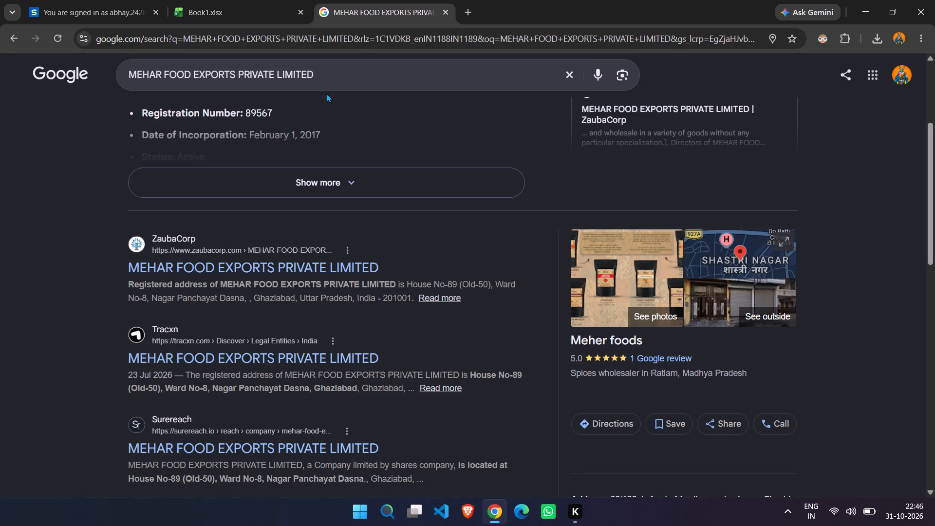
pyautogui.moveTo(328, 81); pyautogui.dragTo(85, 74)
pyautogui.press('BackSpace')
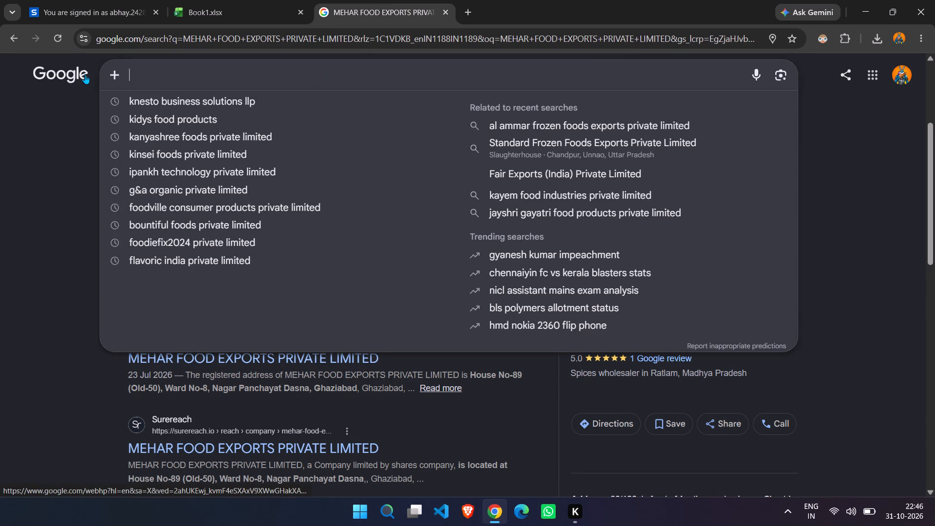
pyautogui.hotkey('ctrl', 'v')
pyautogui.press('Return')
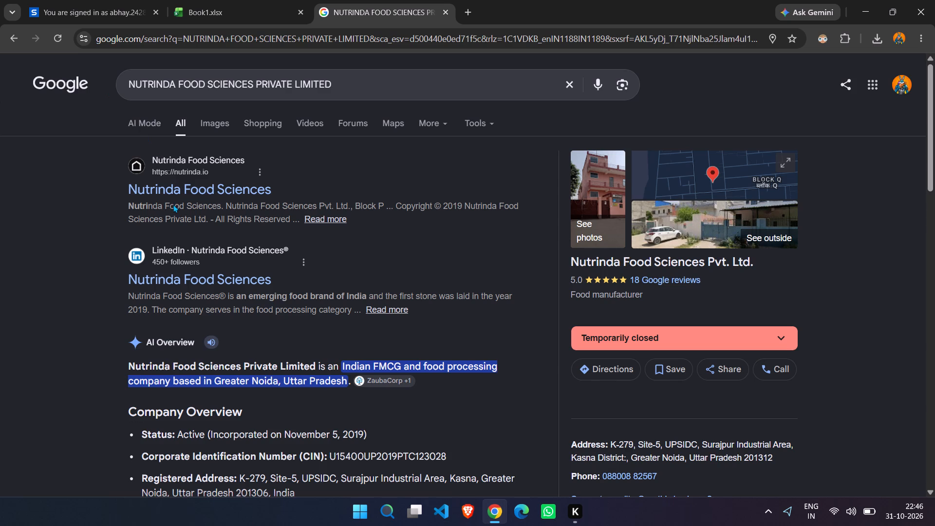
# Open the Nutrinda Food Sciences website from the search results and accept its cookies.
pyautogui.click(177, 188)
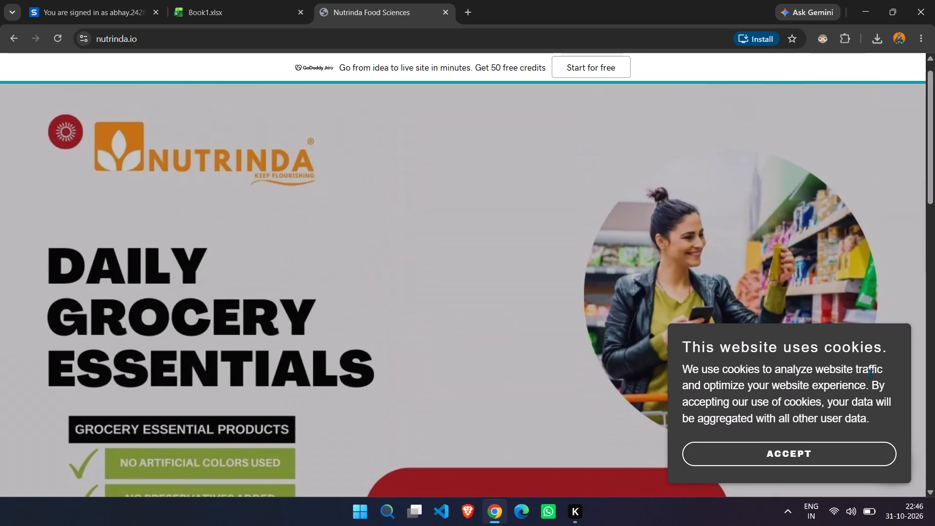
pyautogui.click(861, 233)
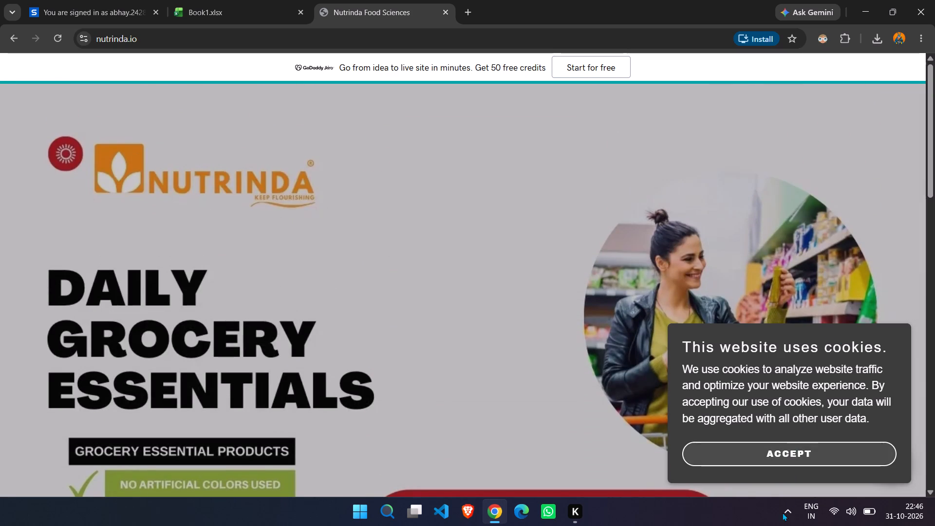
pyautogui.click(764, 457)
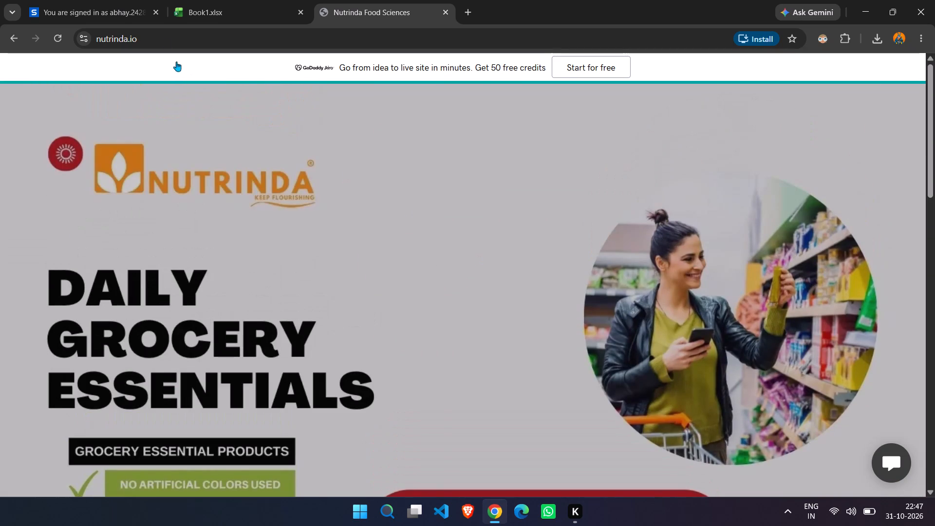
pyautogui.click(157, 38)
pyautogui.moveTo(157, 38); pyautogui.dragTo(164, 38)
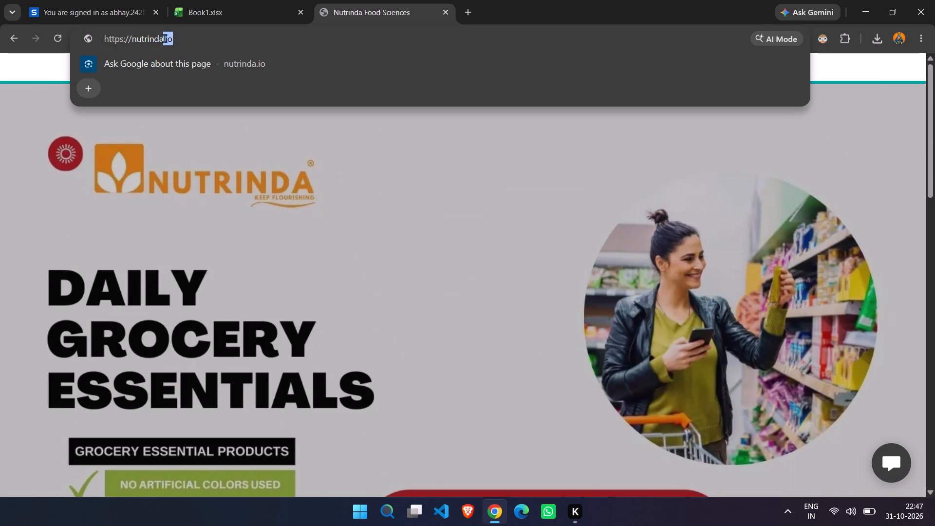
pyautogui.moveTo(164, 38); pyautogui.dragTo(190, 38)
pyautogui.click(190, 38)
pyautogui.moveTo(190, 38); pyautogui.dragTo(100, 36)
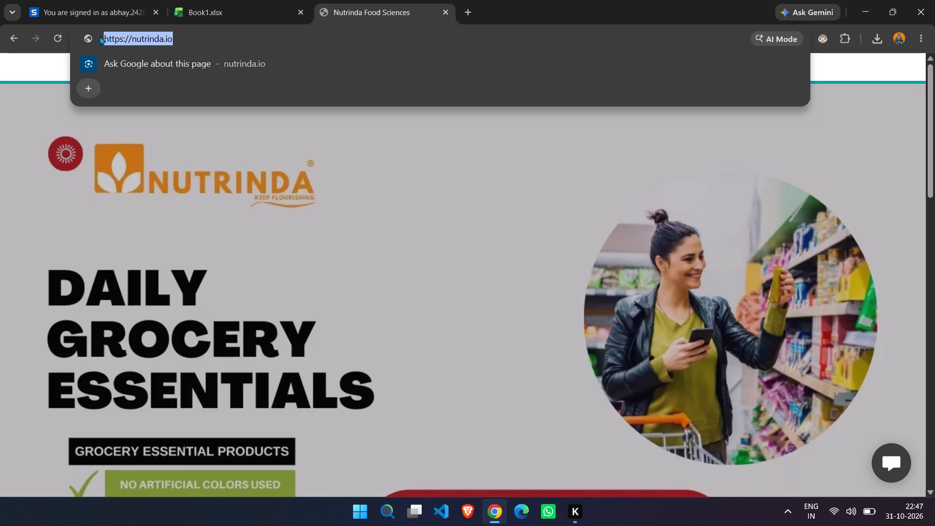
pyautogui.hotkey('ctrl', 'c')
pyautogui.click(211, 0)
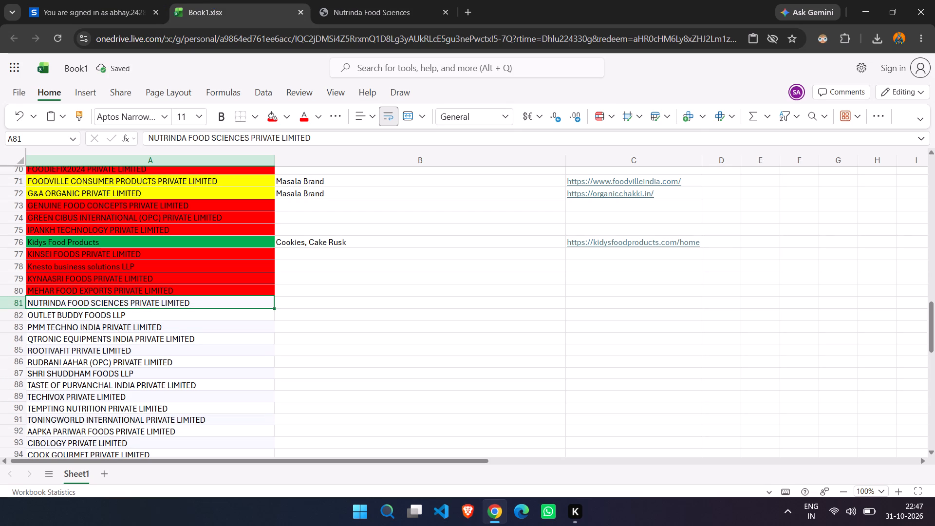
pyautogui.click(478, 300)
pyautogui.press('Right')
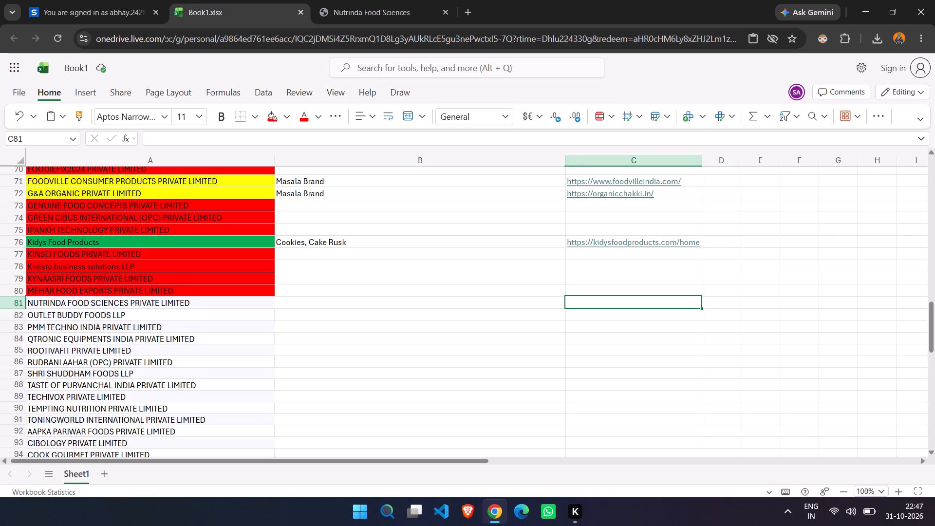
pyautogui.doubleClick(578, 301)
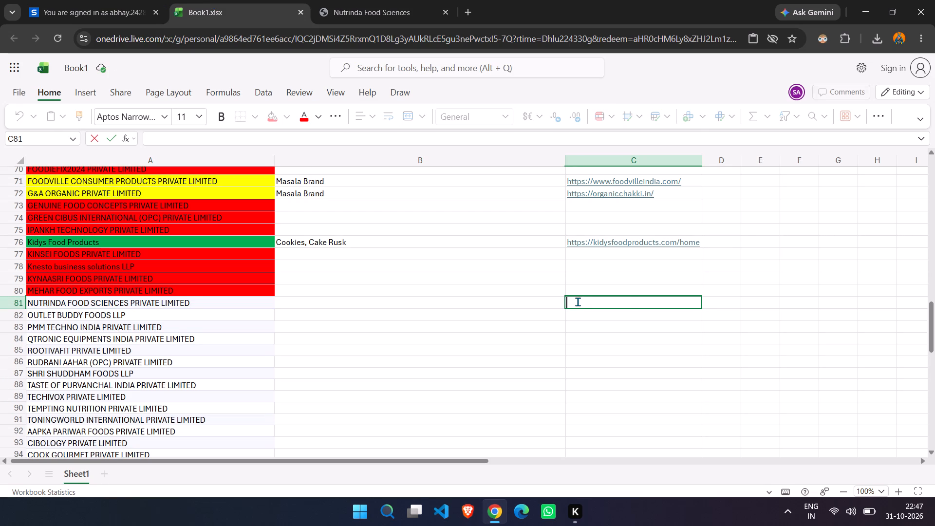
pyautogui.hotkey('ctrl', 'v')
pyautogui.press('Return')
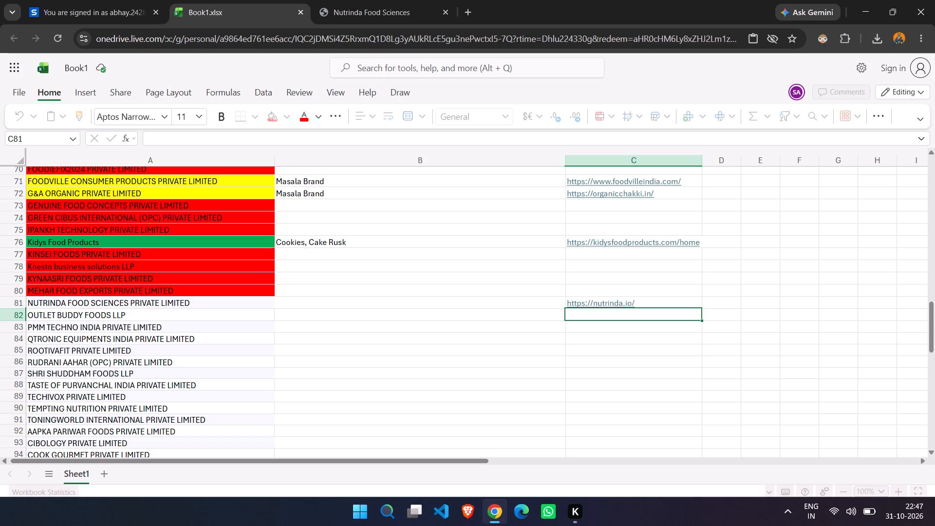
# Enter "Grocery essential, Website under develompent" in cell B81 for NUTRINDA FOOD SCIENCES PRIVATE LIMITED.
pyautogui.click(476, 303)
pyautogui.doubleClick(476, 303)
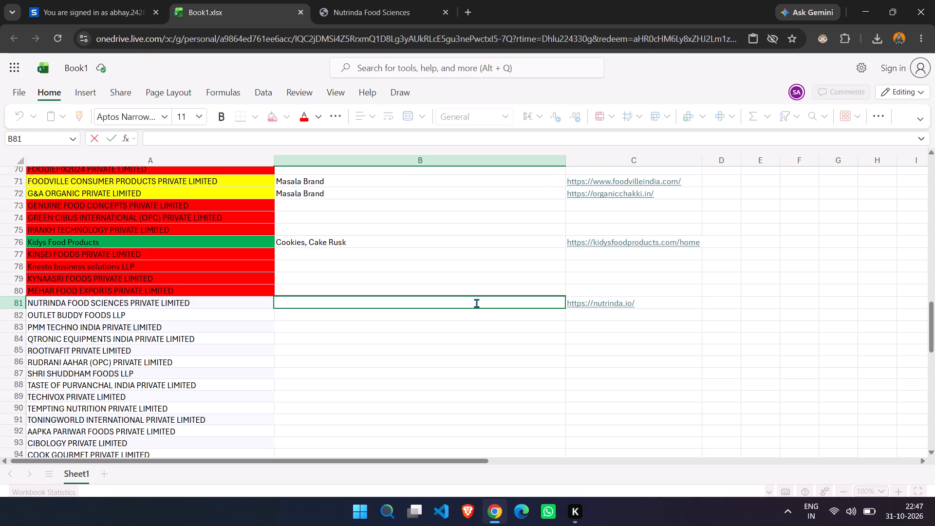
pyautogui.write('Gr')
pyautogui.write('ocery')
pyautogui.press('space')
pyautogui.write('essential')
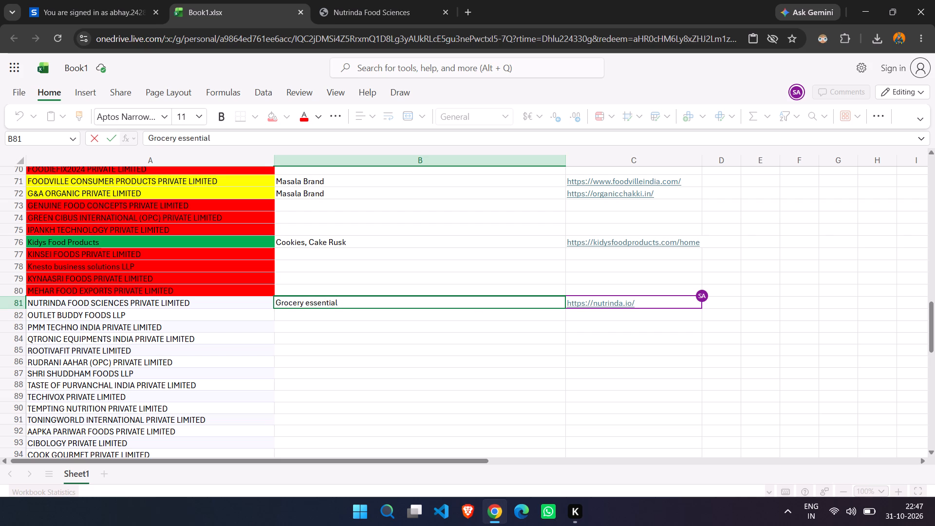
pyautogui.press('space')
pyautogui.press('BackSpace')
pyautogui.write(',')
pyautogui.press('space')
pyautogui.hotkey('shift', 'e')
pyautogui.press('BackSpace')
pyautogui.write('WE')
pyautogui.press('BackSpace')
pyautogui.write('ebsite')
pyautogui.press('space')
pyautogui.write('under')
pyautogui.press('space')
pyautogui.write('deve')
pyautogui.write('lomp')
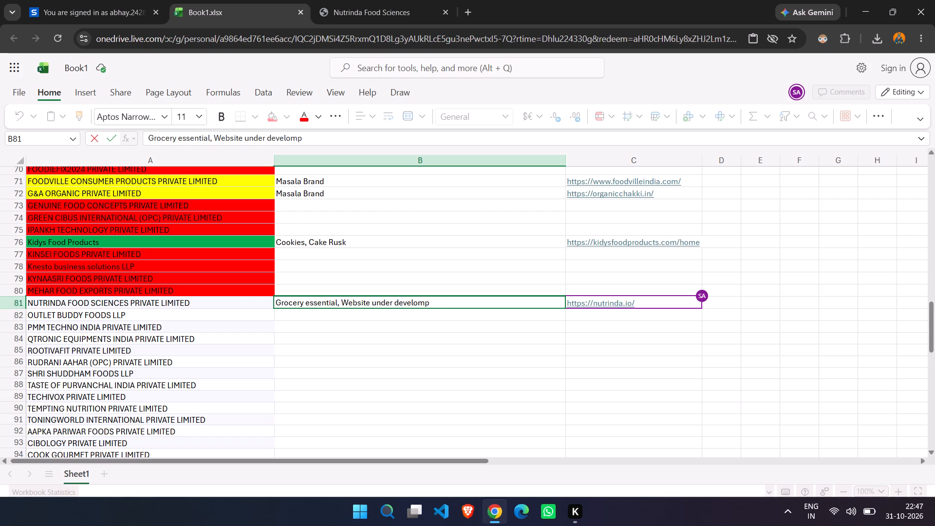
pyautogui.write('ent')
pyautogui.press('Return')
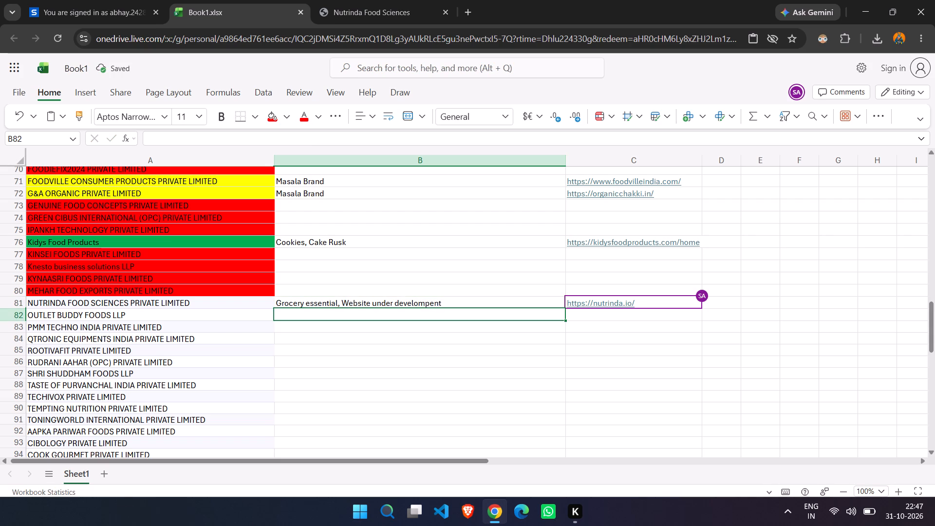
# Copy the company name OUTLET BUDDY FOODS LLP from cell A82 and search for it on Google.
pyautogui.rightClick(176, 315)
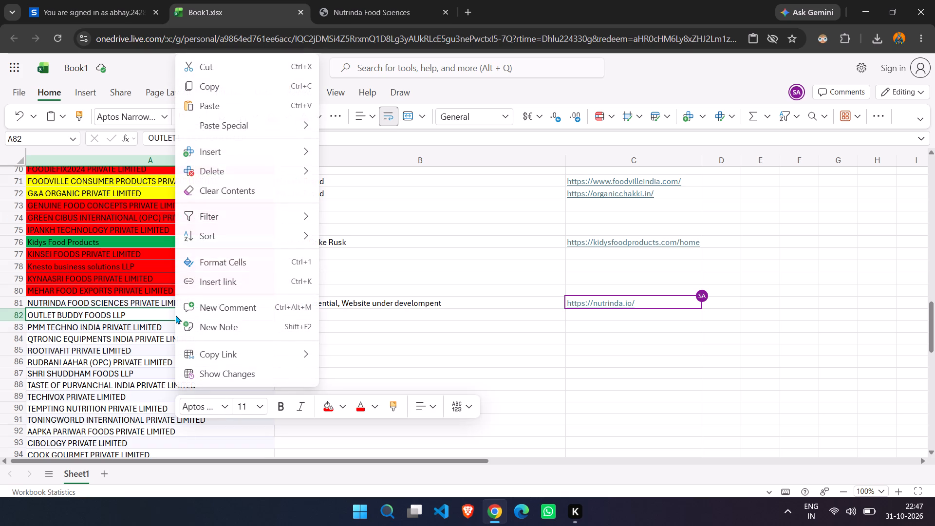
pyautogui.click(165, 311)
pyautogui.click(165, 317)
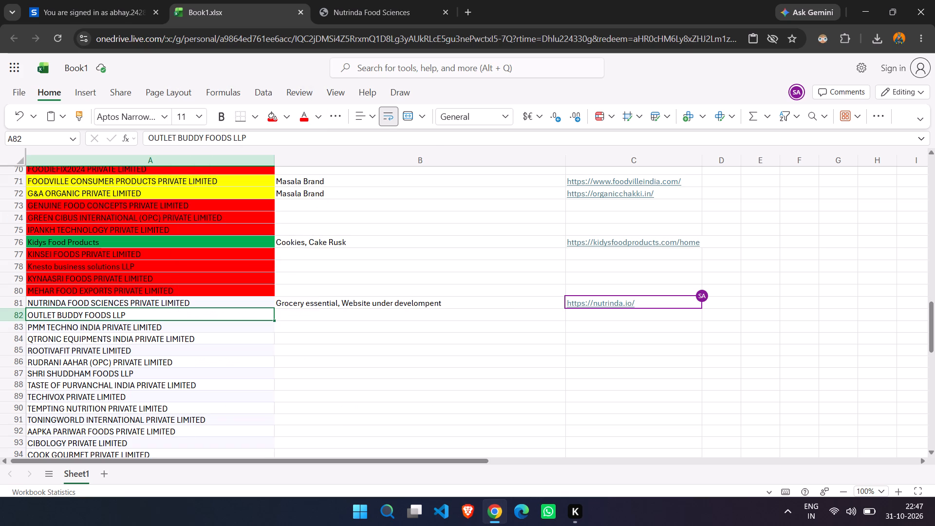
pyautogui.moveTo(165, 317); pyautogui.dragTo(132, 319)
pyautogui.click(132, 319)
pyautogui.moveTo(132, 319); pyautogui.dragTo(27, 321)
pyautogui.hotkey('ctrl', 'c')
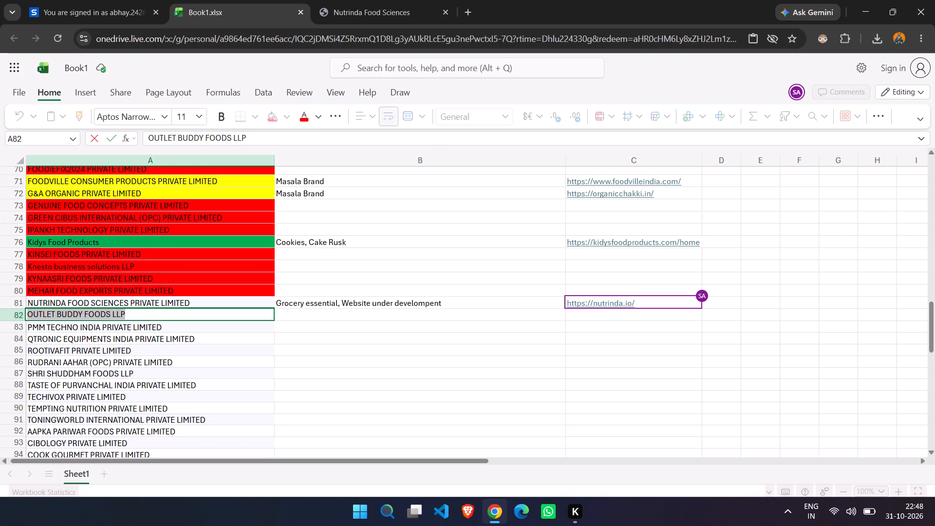
pyautogui.click(390, 0)
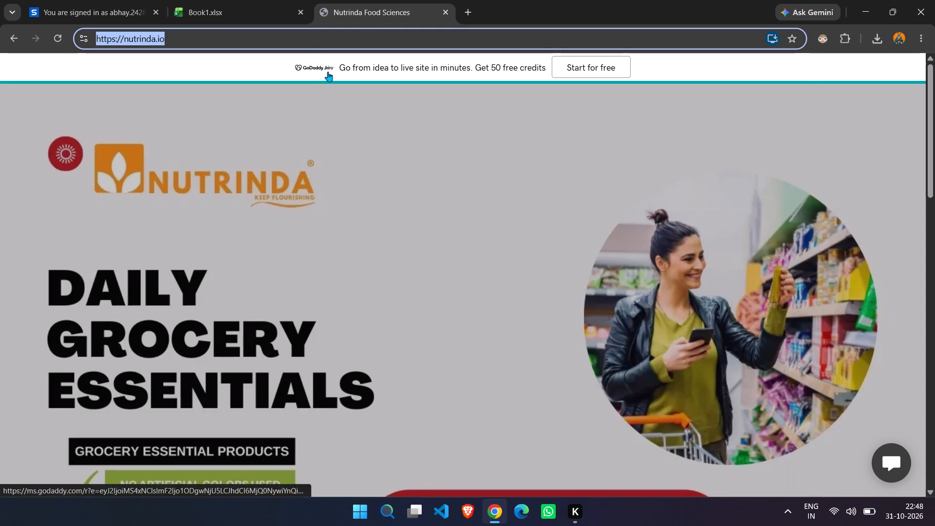
pyautogui.press('BackSpace')
pyautogui.hotkey('ctrl', 'v')
pyautogui.press('Return')
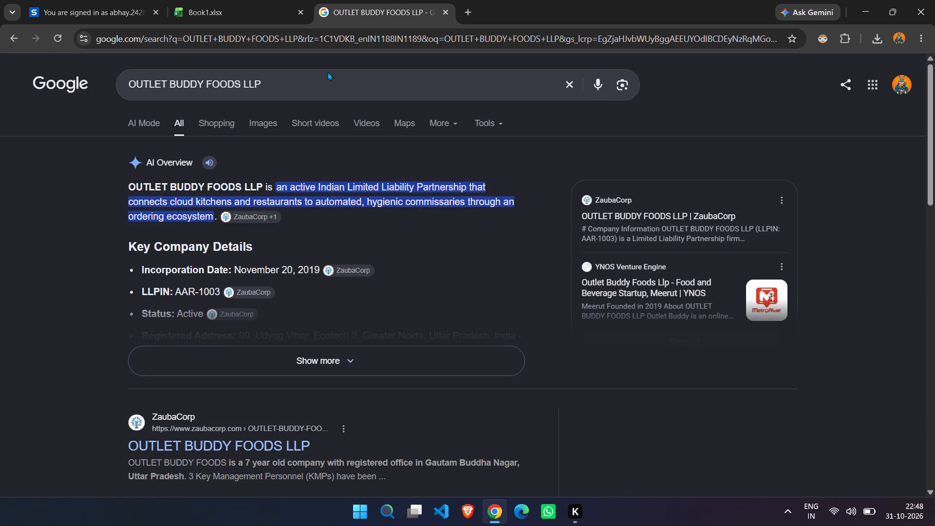
# Check the Outlet Buddy search results and fill the OUTLET BUDDY FOODS LLP cell (A82) in Book1 with red.
pyautogui.scroll(-4, 397, 276)
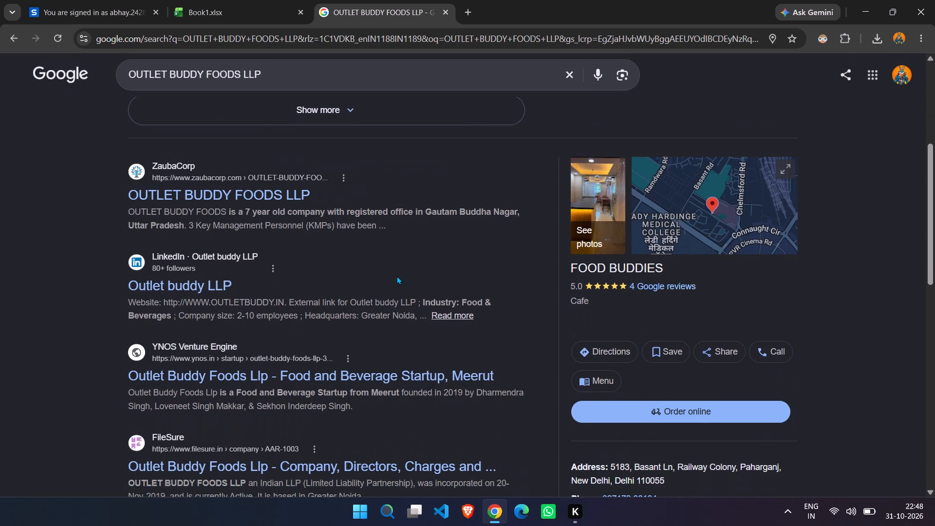
pyautogui.click(249, 0)
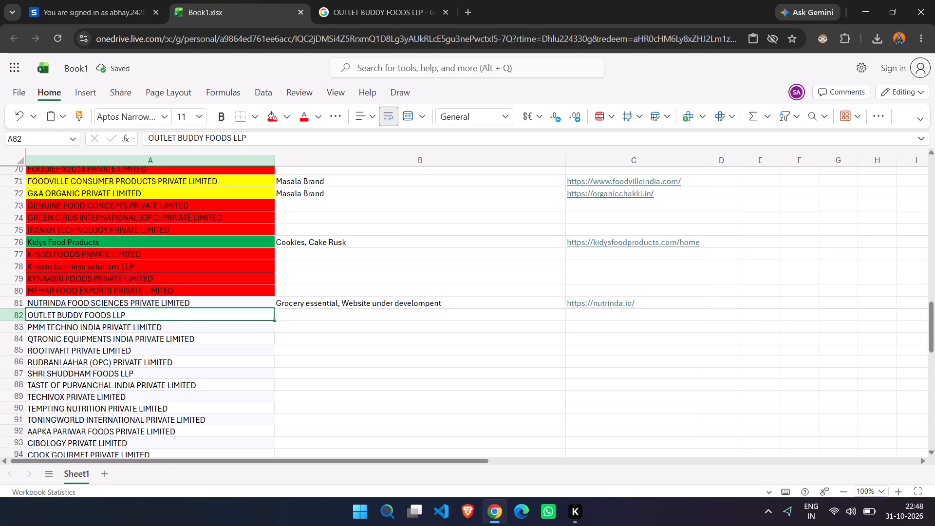
pyautogui.click(275, 120)
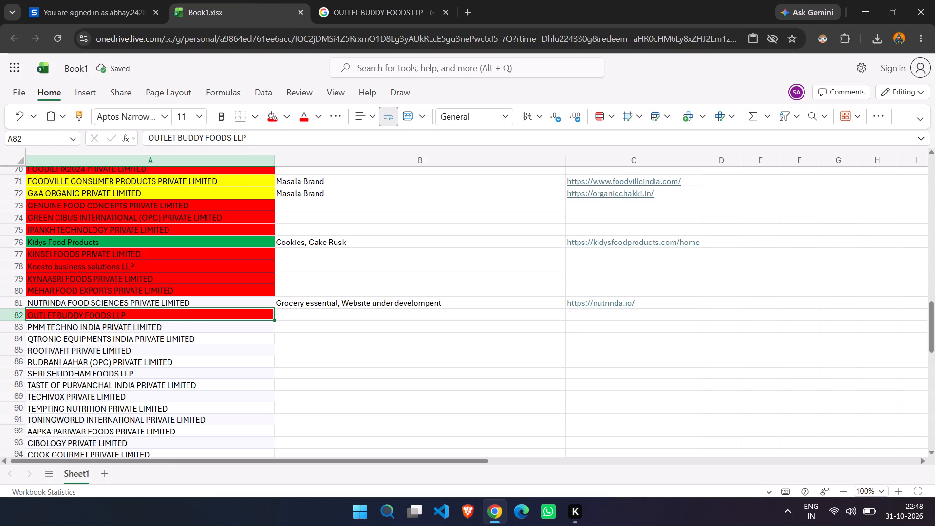
# Copy the company name PMM TECHNO INDIA PRIVATE LIMITED from cell A83 and search for it on Google.
pyautogui.click(183, 328)
pyautogui.tripleClick(183, 328)
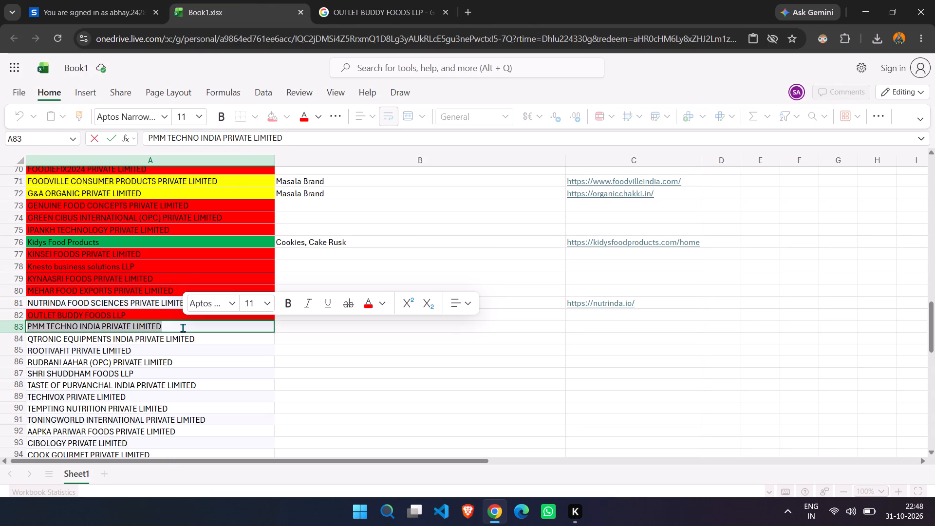
pyautogui.hotkey('ctrl', 'c')
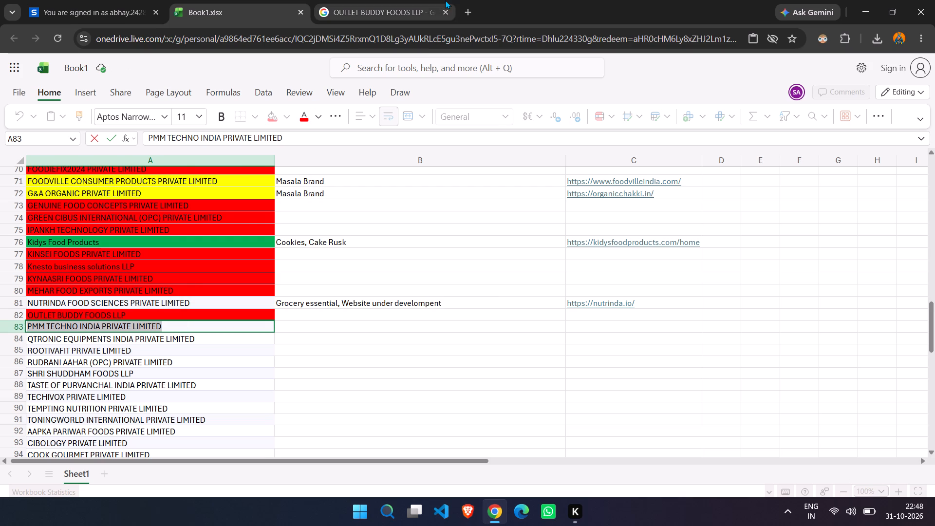
pyautogui.click(446, 0)
pyautogui.moveTo(349, 77); pyautogui.dragTo(292, 74)
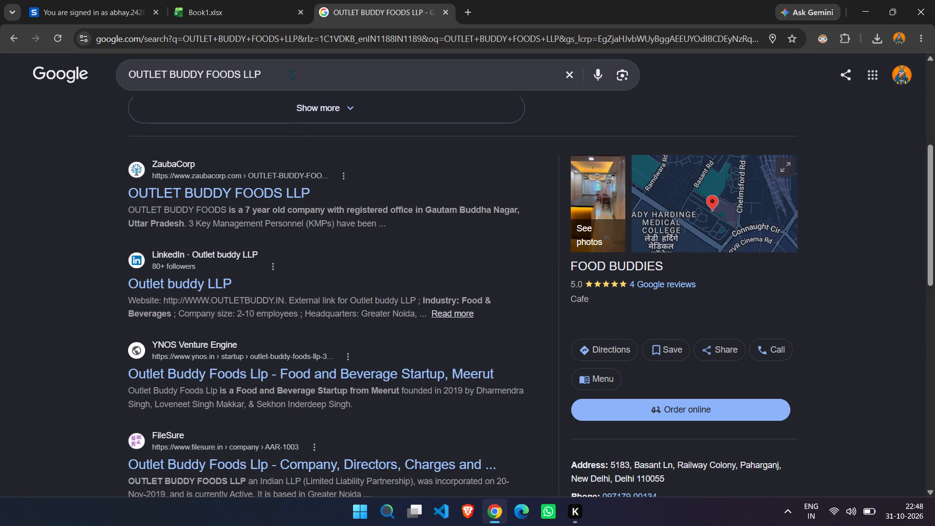
pyautogui.moveTo(292, 74); pyautogui.dragTo(10, 72)
pyautogui.press('BackSpace')
pyautogui.hotkey('ctrl', 'v')
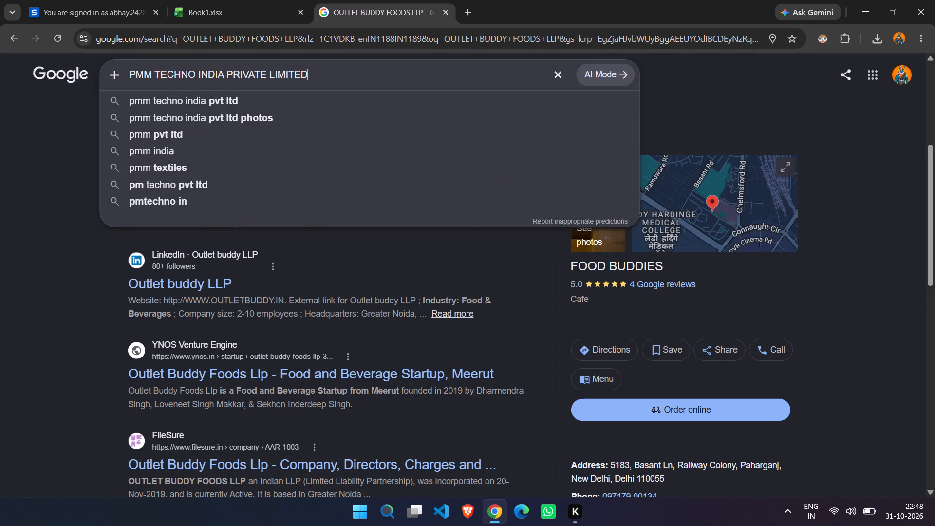
pyautogui.press('Return')
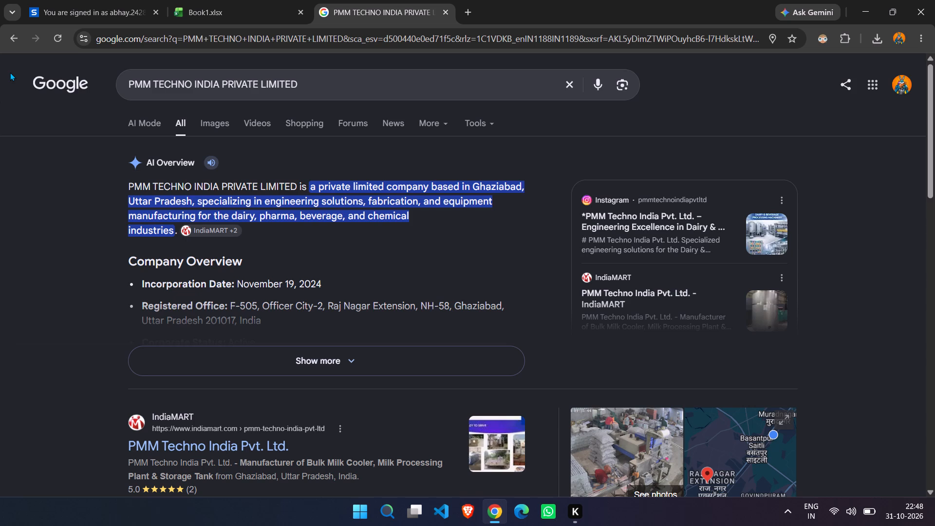
# Check the PMM Techno India search results and business photos, and fill the PMM TECHNO INDIA PRIVATE LIMITED cell (A83) with red.
pyautogui.scroll(-3, 10, 72)
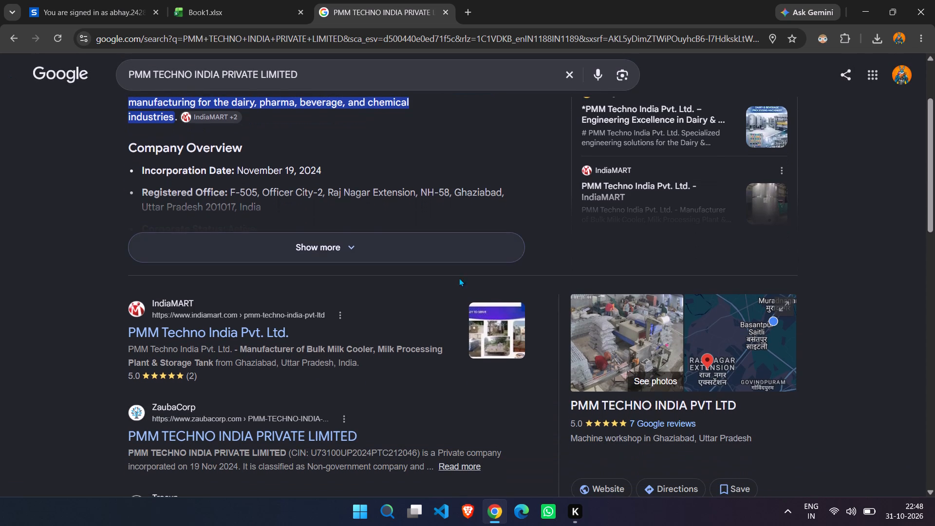
pyautogui.click(617, 348)
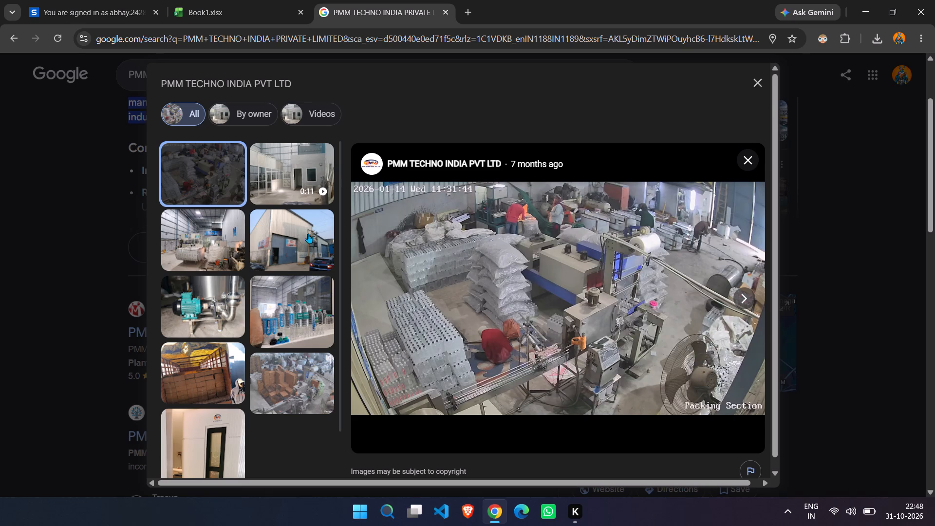
pyautogui.click(293, 189)
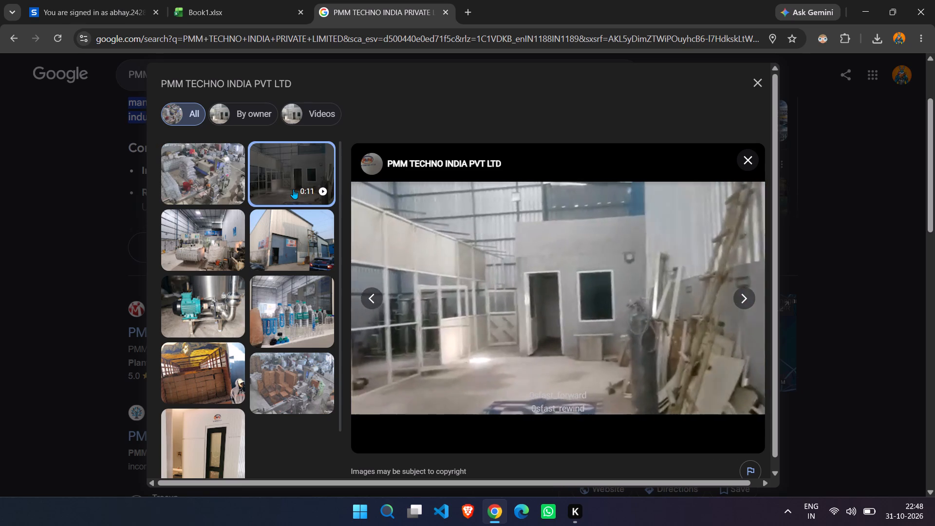
pyautogui.click(204, 222)
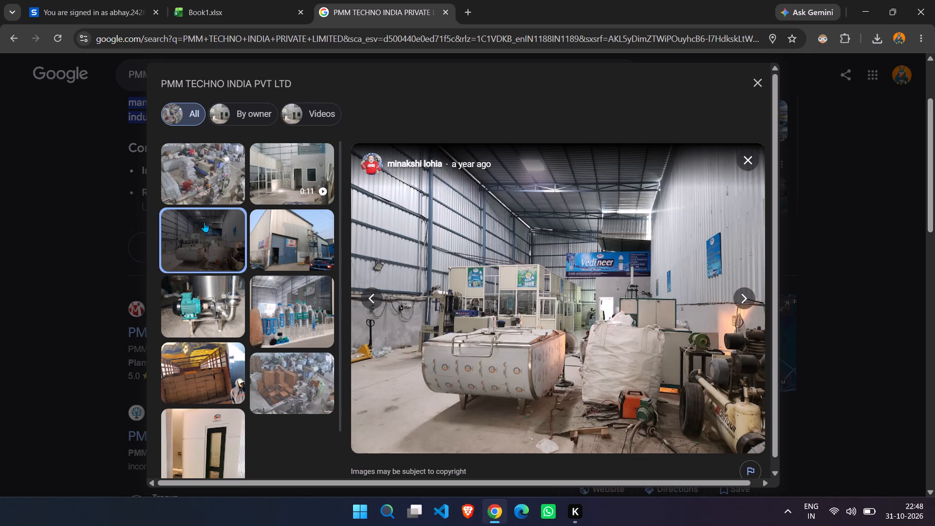
pyautogui.click(290, 254)
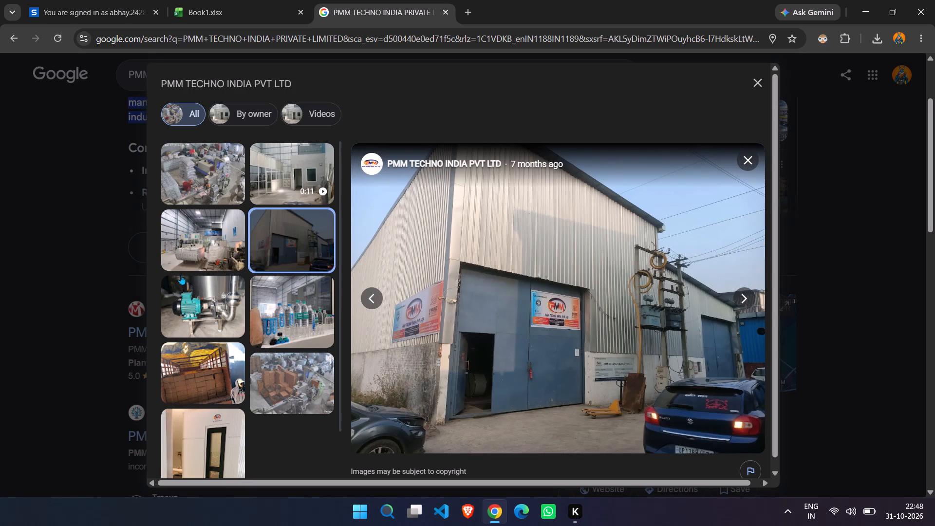
pyautogui.click(191, 294)
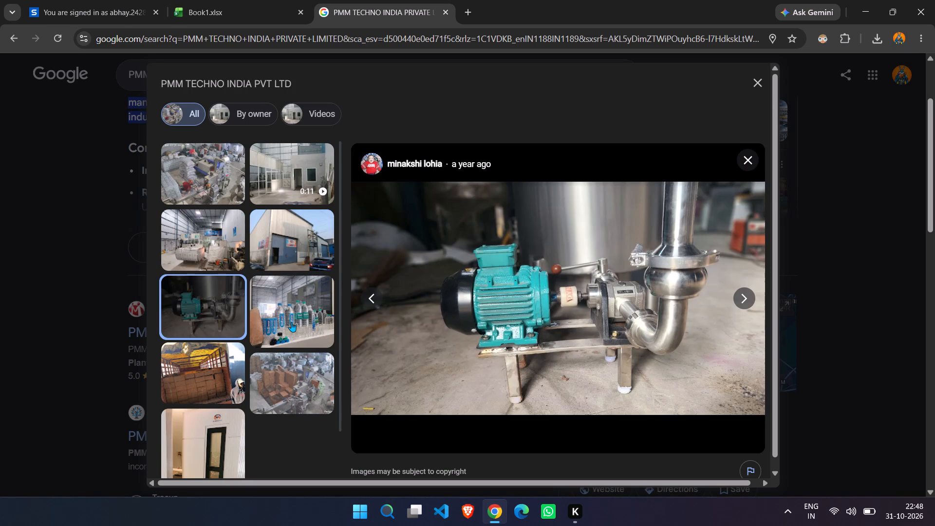
pyautogui.click(291, 322)
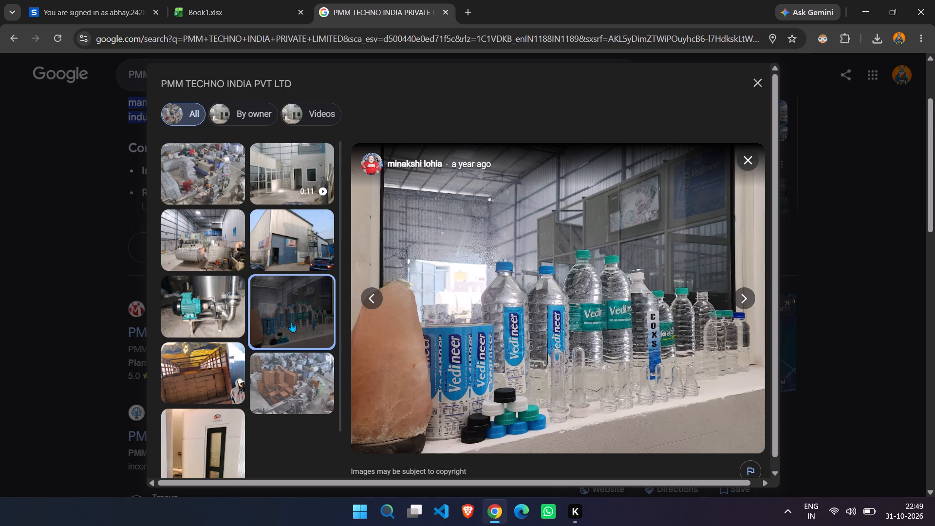
pyautogui.click(199, 374)
pyautogui.click(256, 393)
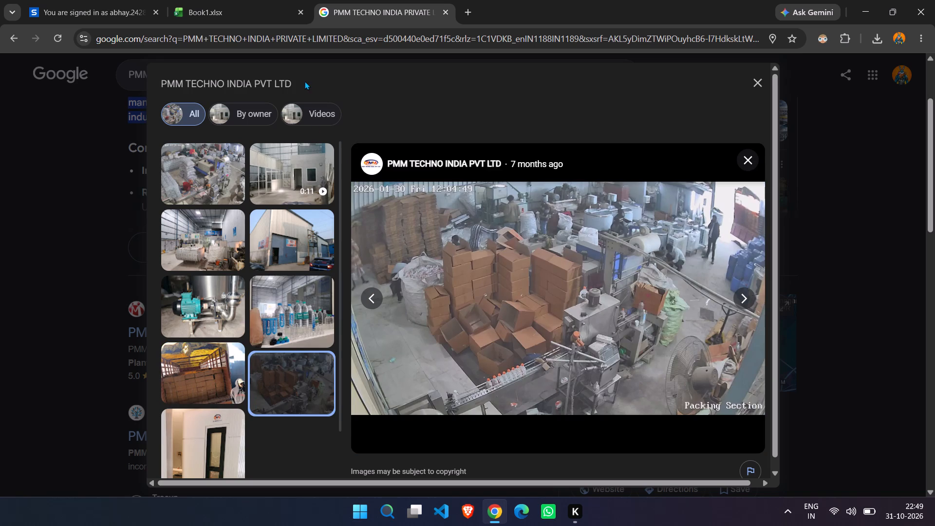
pyautogui.click(296, 0)
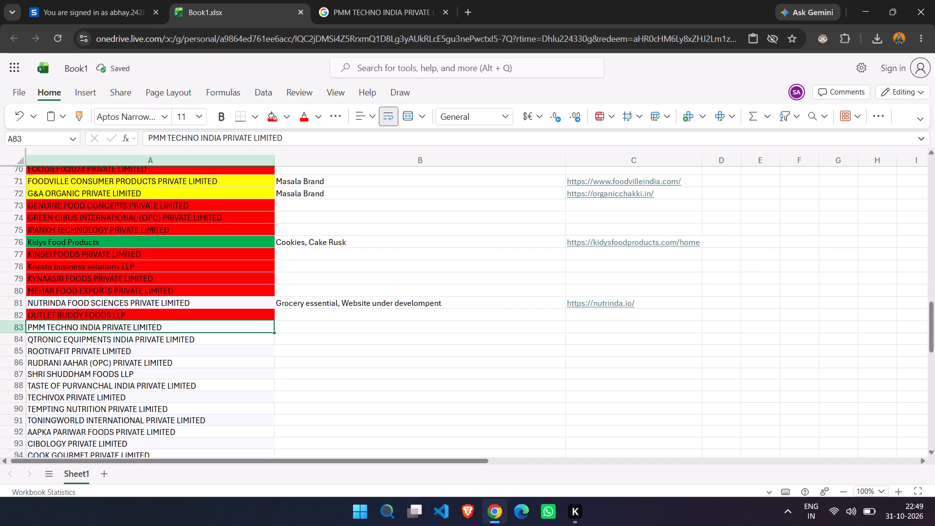
pyautogui.click(268, 123)
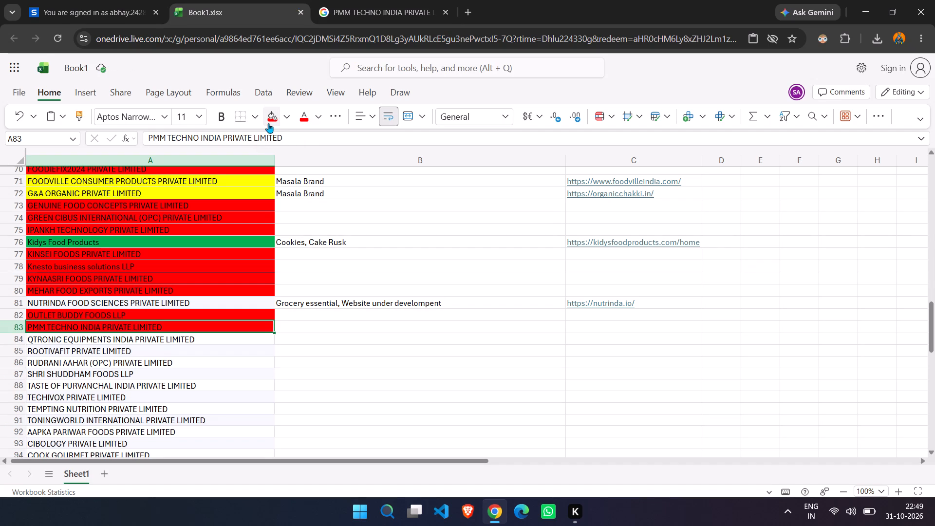
# Fill the NUTRINDA FOOD SCIENCES PRIVATE LIMITED cell (A81) with yellow.
pyautogui.click(196, 305)
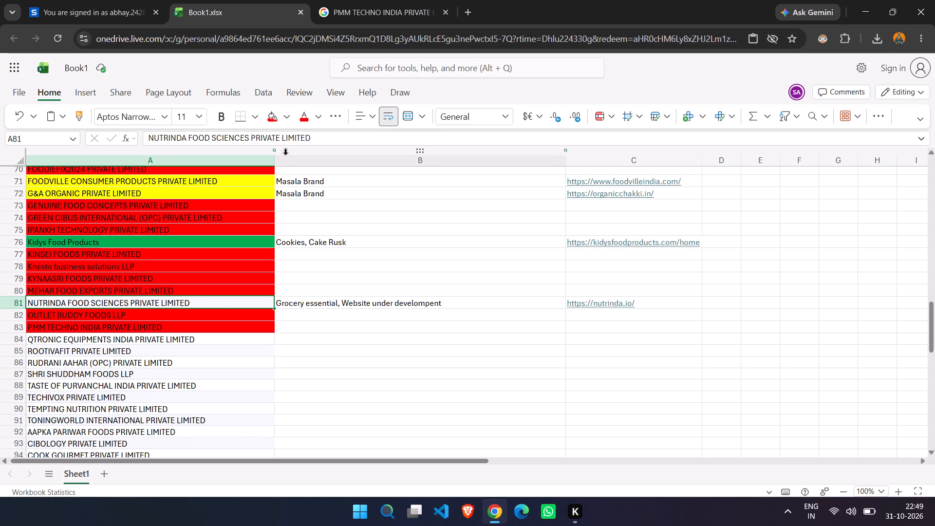
pyautogui.click(286, 120)
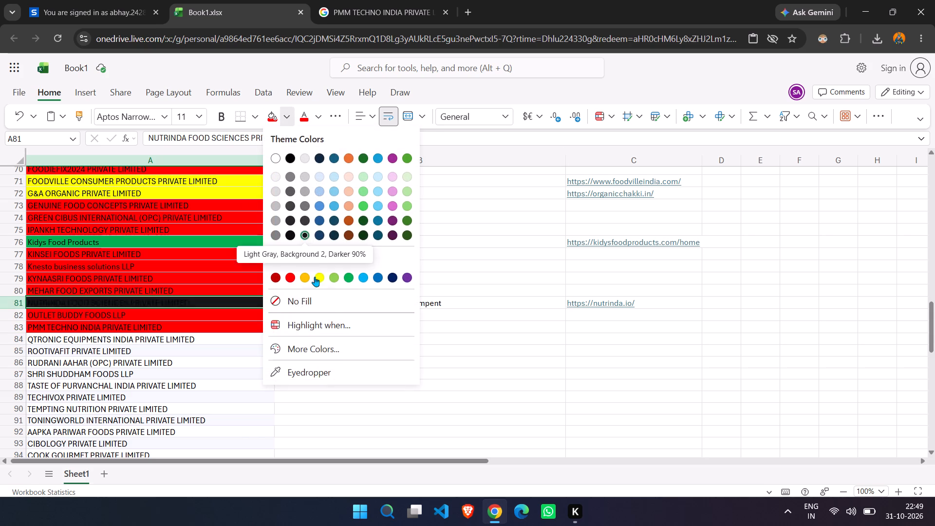
pyautogui.click(320, 277)
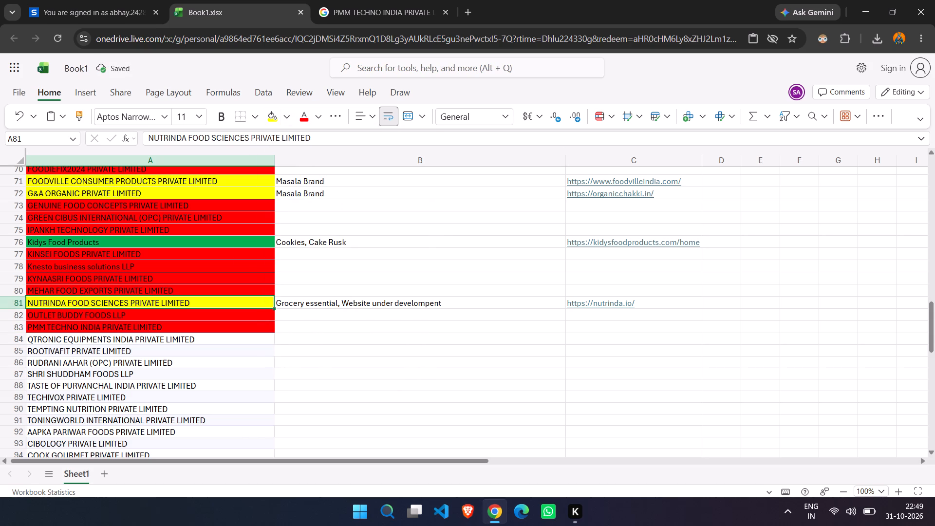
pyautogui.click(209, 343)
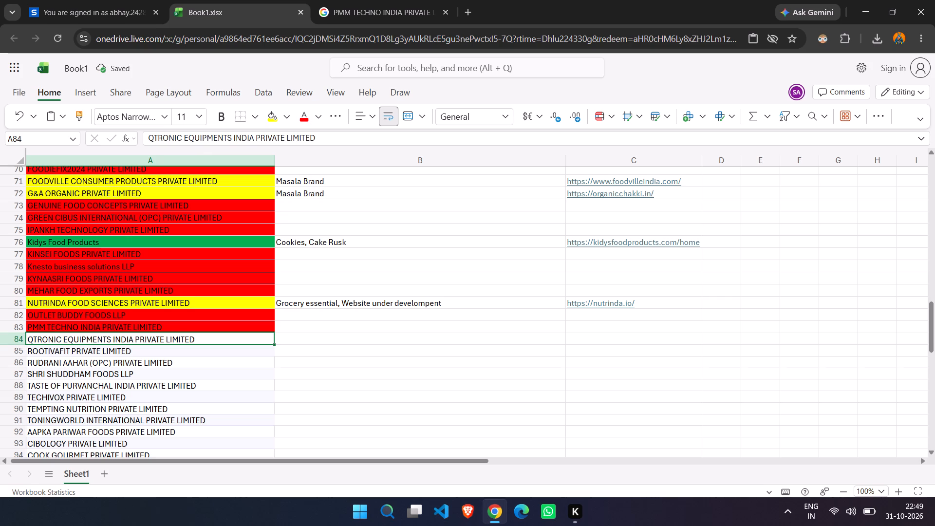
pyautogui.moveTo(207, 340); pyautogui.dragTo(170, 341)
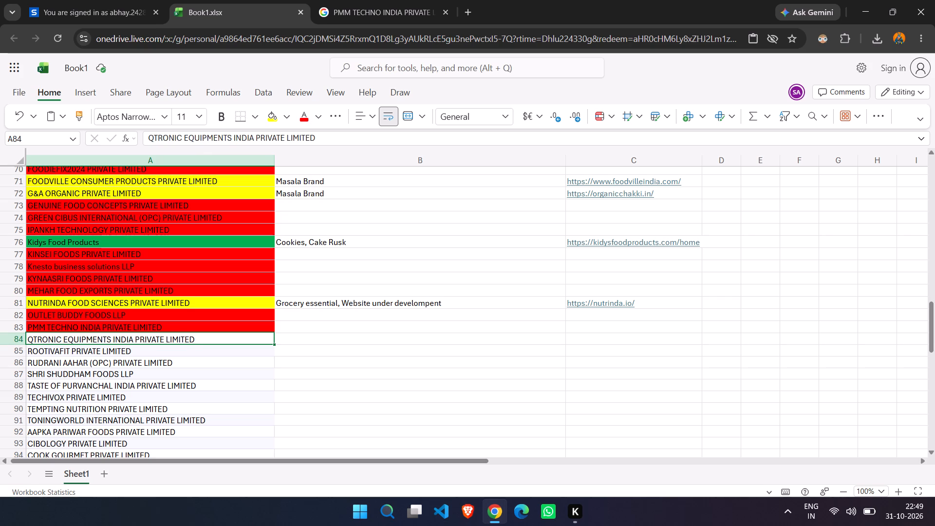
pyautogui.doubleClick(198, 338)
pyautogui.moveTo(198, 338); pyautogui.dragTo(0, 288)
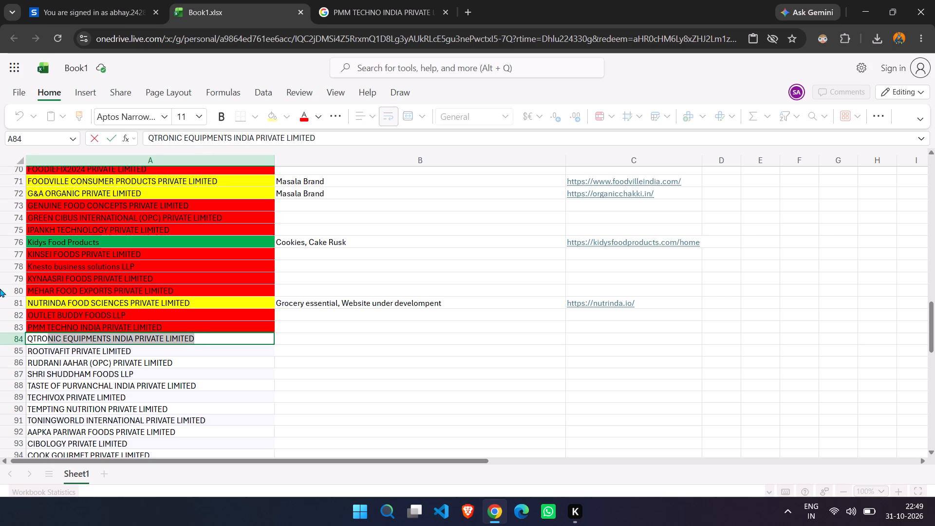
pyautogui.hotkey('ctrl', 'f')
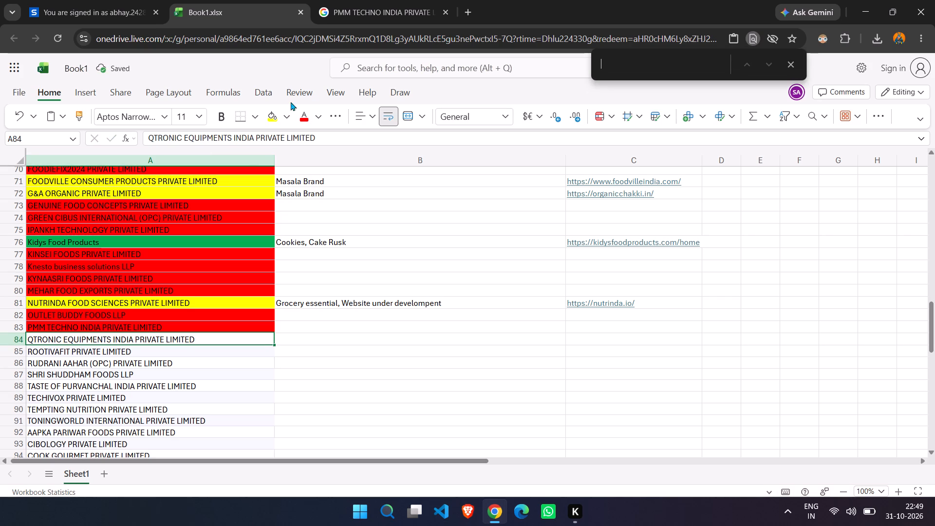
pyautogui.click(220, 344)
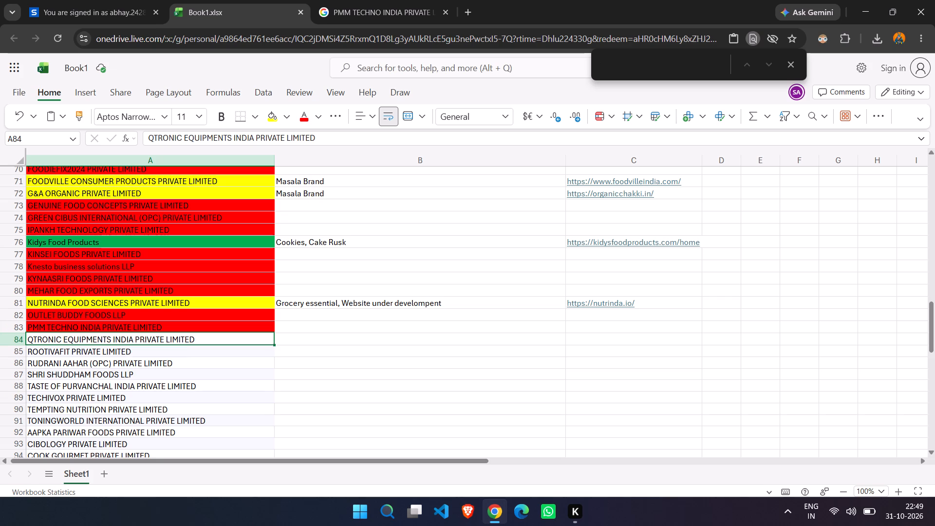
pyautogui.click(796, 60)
# Copy the company name QTRONIC EQUIPMENTS INDIA PRIVATE LIMITED from cell A84 and search for it on Google.
pyautogui.click(229, 336)
pyautogui.doubleClick(229, 338)
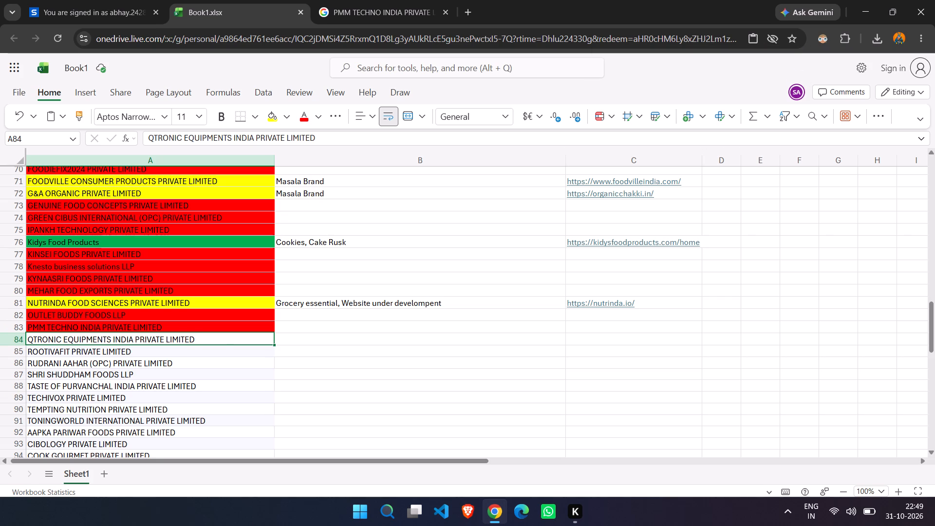
pyautogui.moveTo(229, 338); pyautogui.dragTo(2, 342)
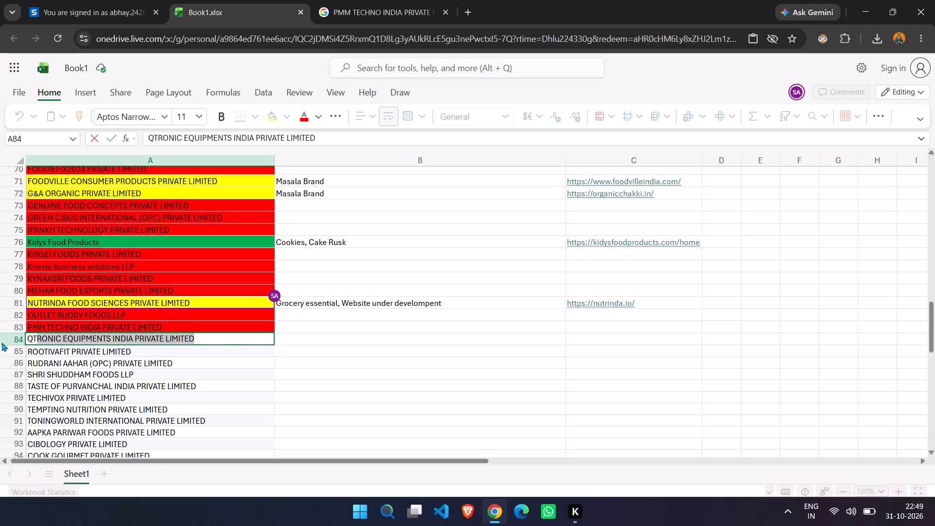
pyautogui.hotkey('ctrl', 'c')
pyautogui.click(393, 0)
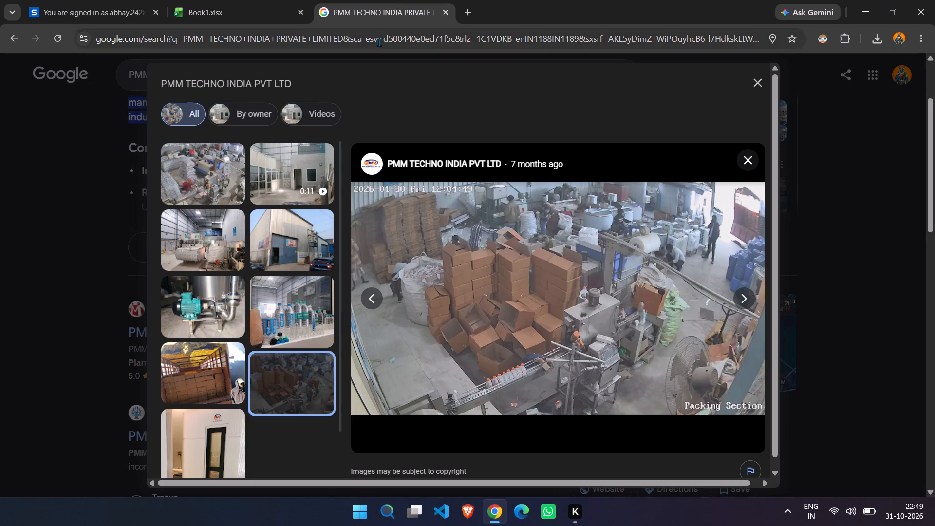
pyautogui.scroll(7, 376, 56)
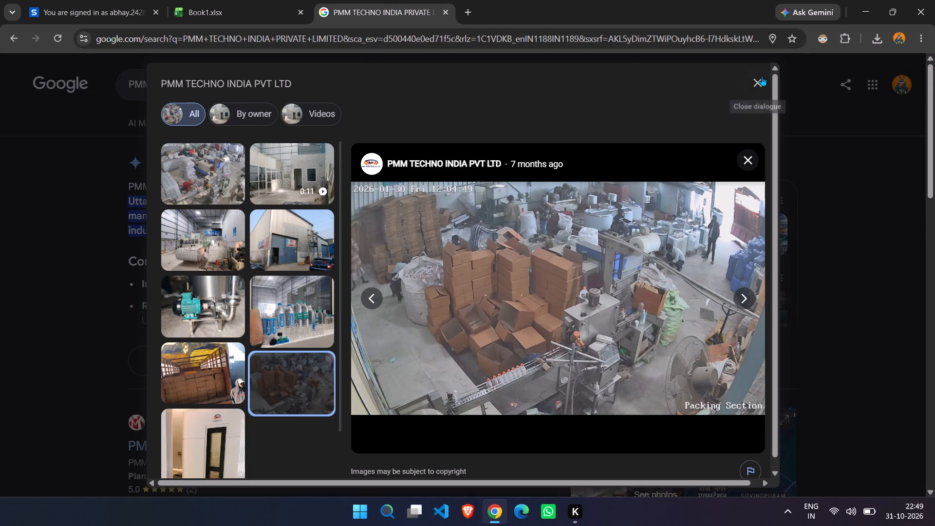
pyautogui.click(762, 76)
pyautogui.click(574, 78)
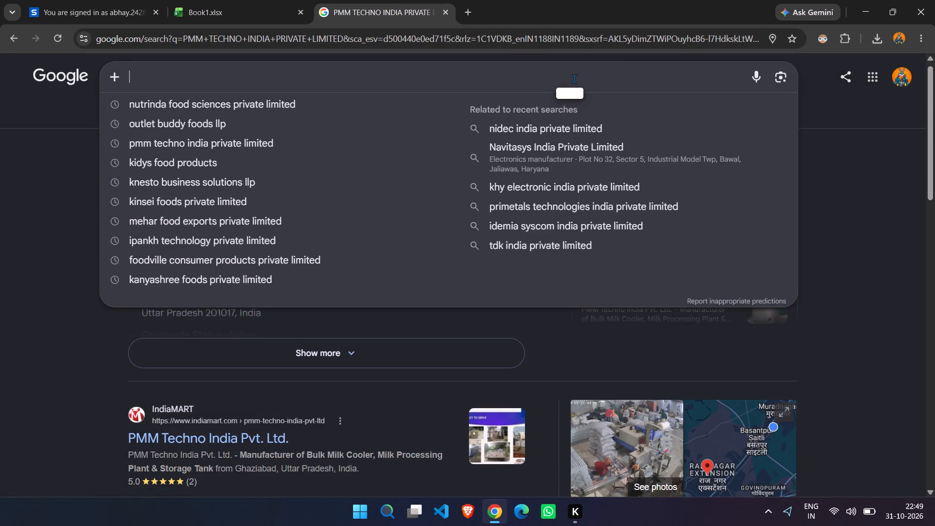
pyautogui.hotkey('ctrl', 'v')
pyautogui.press('Return')
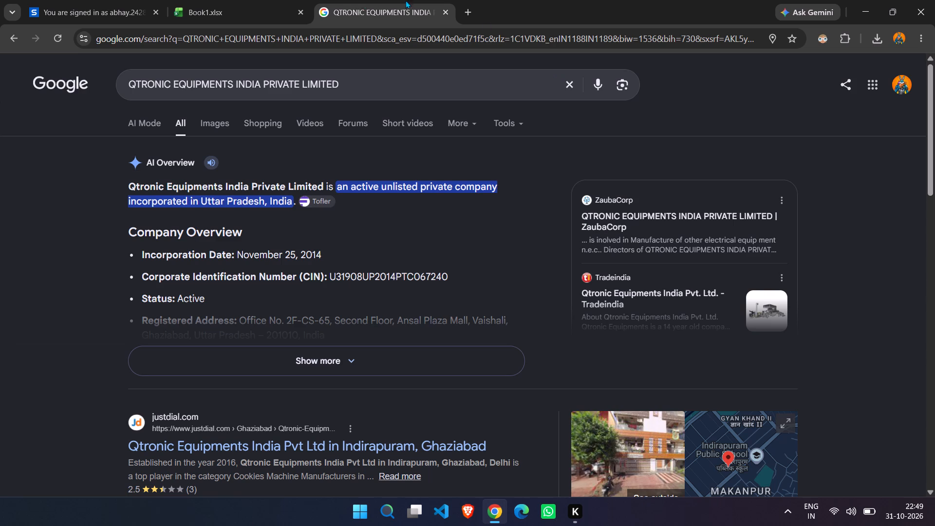
# Return to Book1 and fill the QTRONIC EQUIPMENTS INDIA PRIVATE LIMITED cell (A84) with red.
pyautogui.click(254, 0)
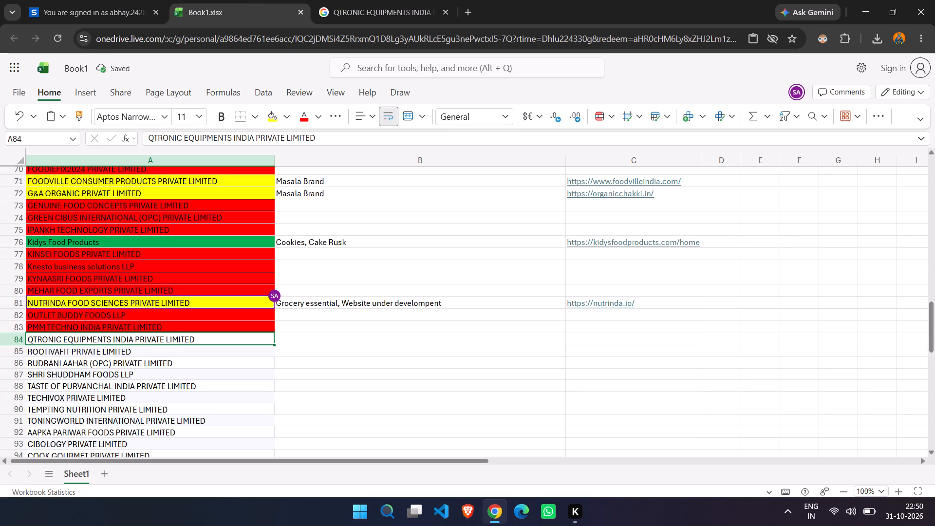
pyautogui.click(285, 113)
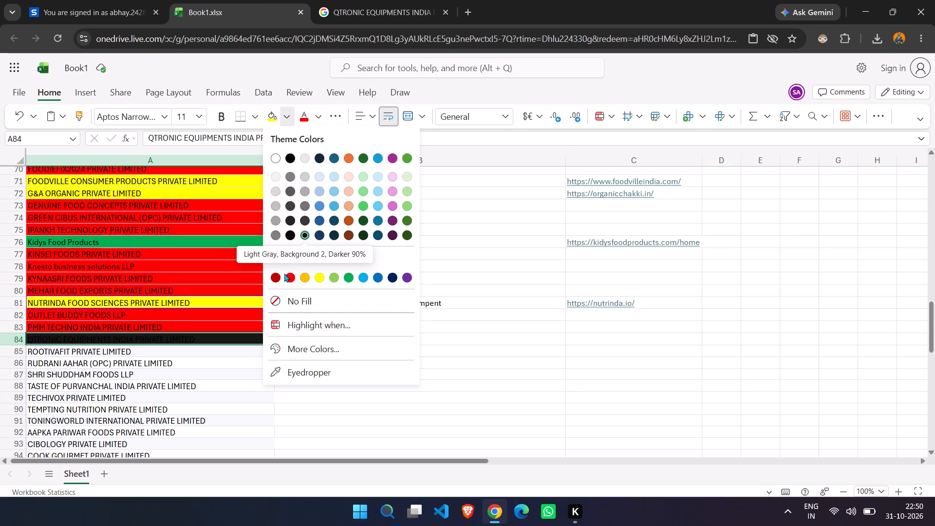
pyautogui.click(291, 279)
# Copy the company name ROOTIVAFIT PRIVATE LIMITED from cell A85 and search for it on Google.
pyautogui.scroll(-1, 207, 346)
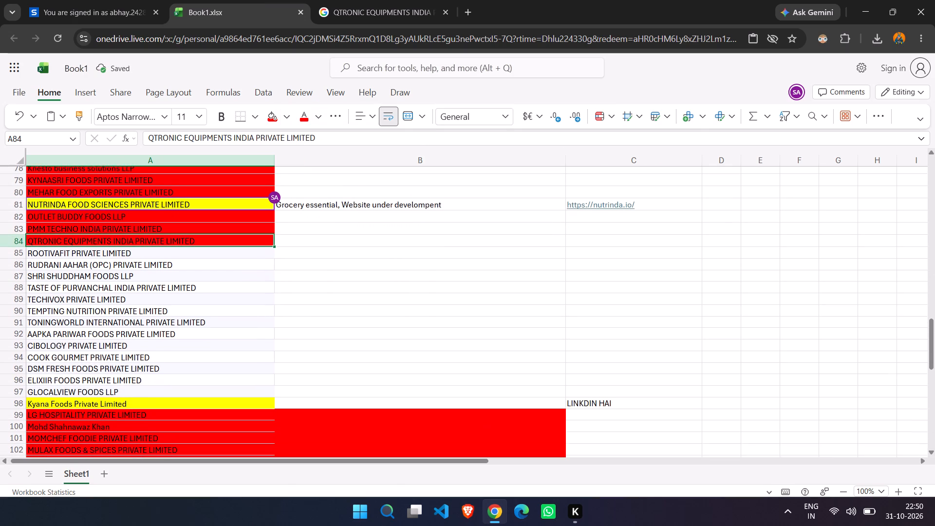
pyautogui.scroll(-1, 207, 346)
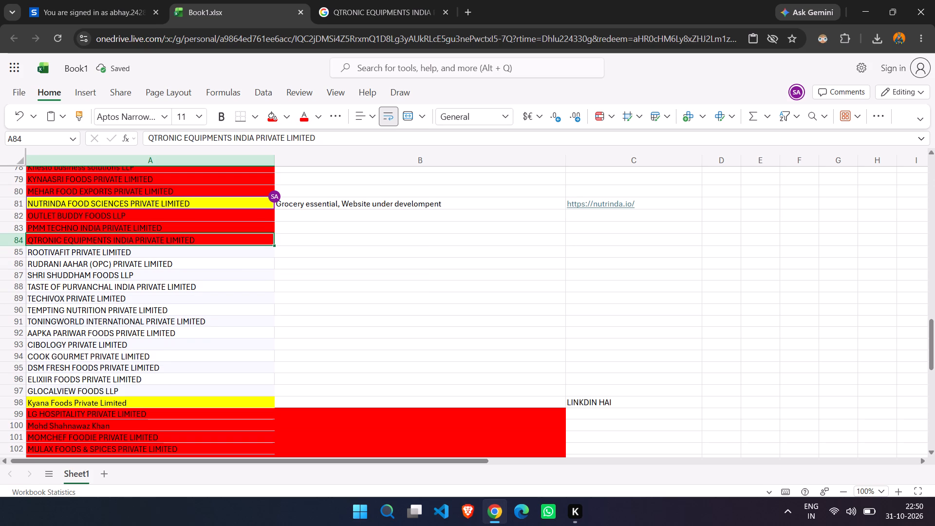
pyautogui.scroll(-2, 167, 251)
pyautogui.scroll(2, 167, 251)
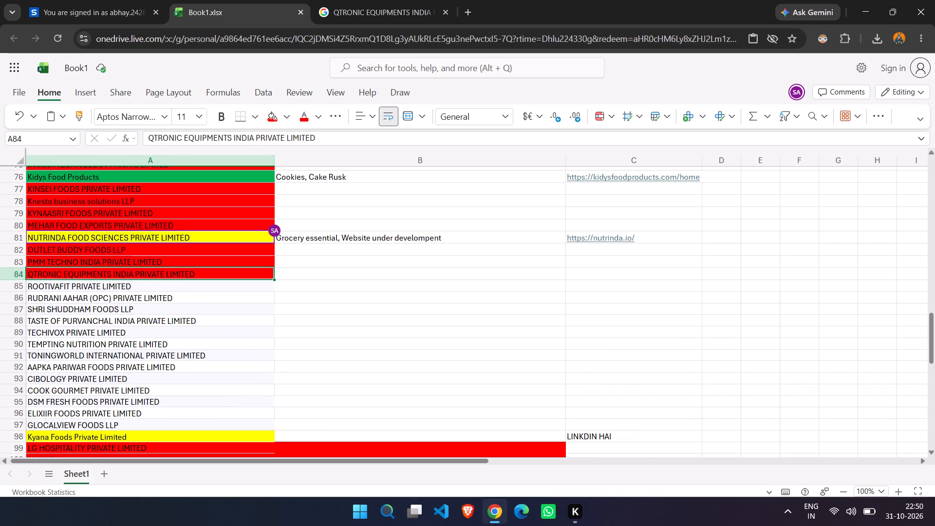
pyautogui.click(161, 288)
pyautogui.doubleClick(161, 288)
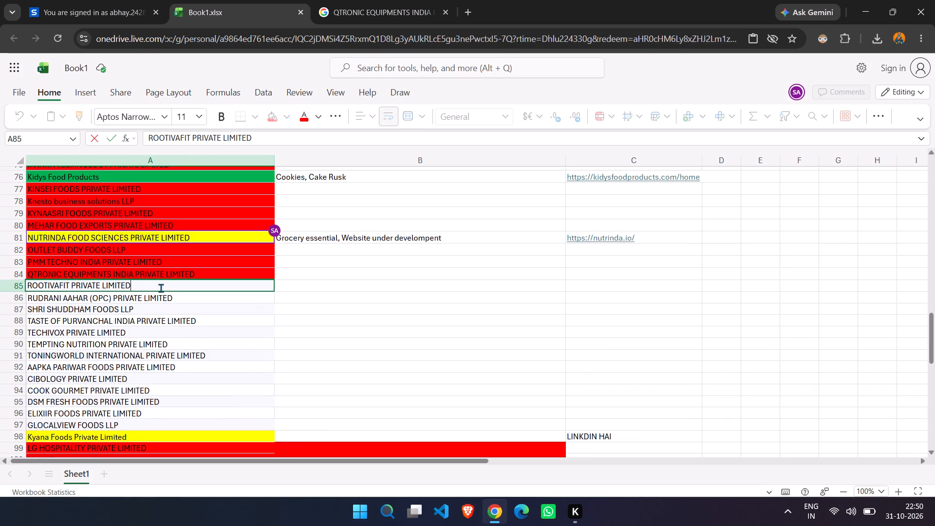
pyautogui.moveTo(161, 288); pyautogui.dragTo(0, 295)
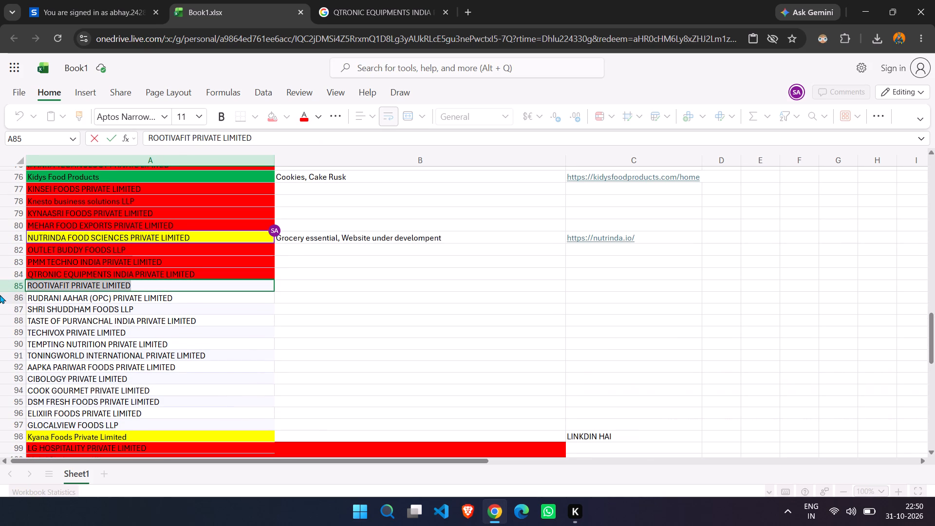
pyautogui.hotkey('ctrl', 'c')
pyautogui.click(323, 0)
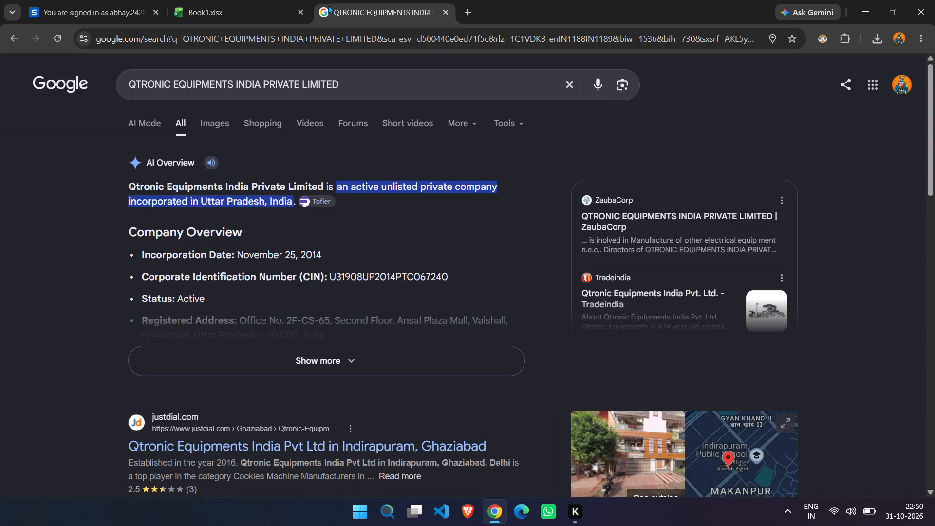
pyautogui.moveTo(481, 86); pyautogui.dragTo(0, 237)
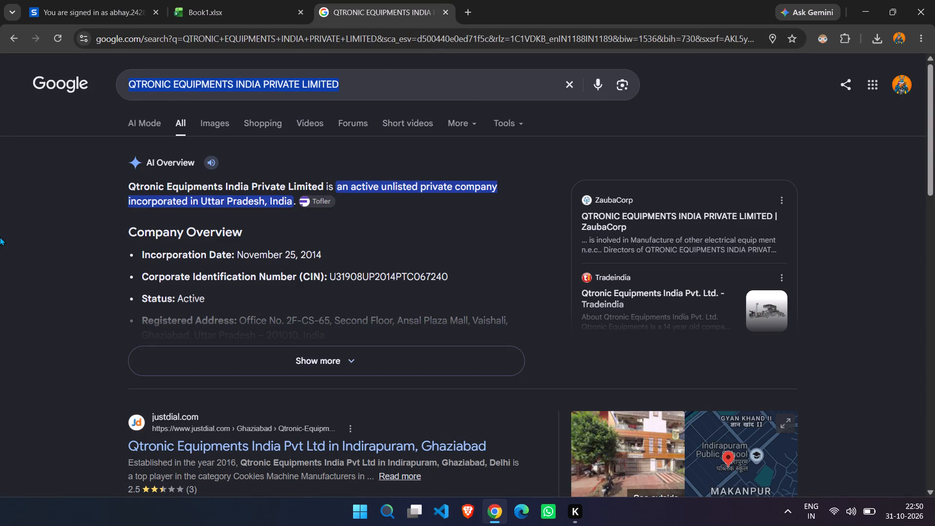
pyautogui.hotkey('ctrl', 'v')
pyautogui.press('Return')
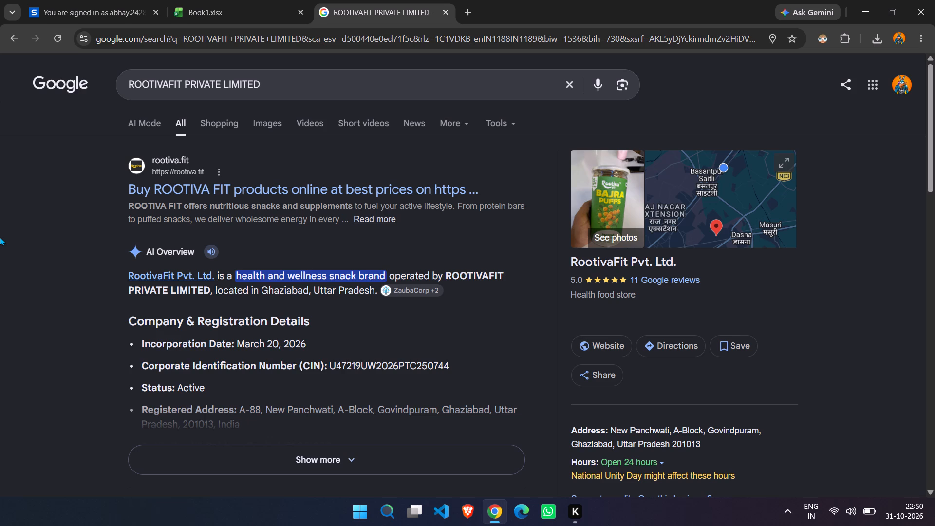
# Open the rootiva.fit website from the search results and examine its product categories and range.
pyautogui.click(276, 184)
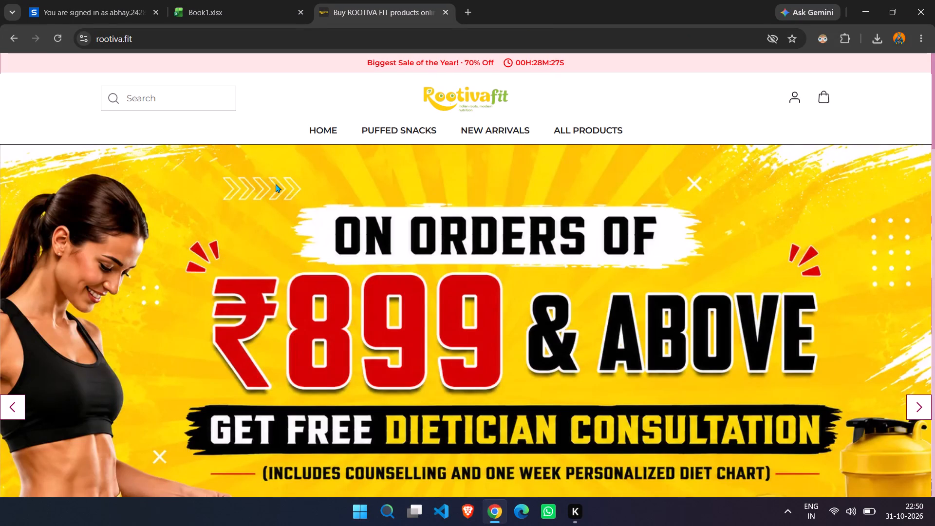
pyautogui.scroll(-4, 276, 184)
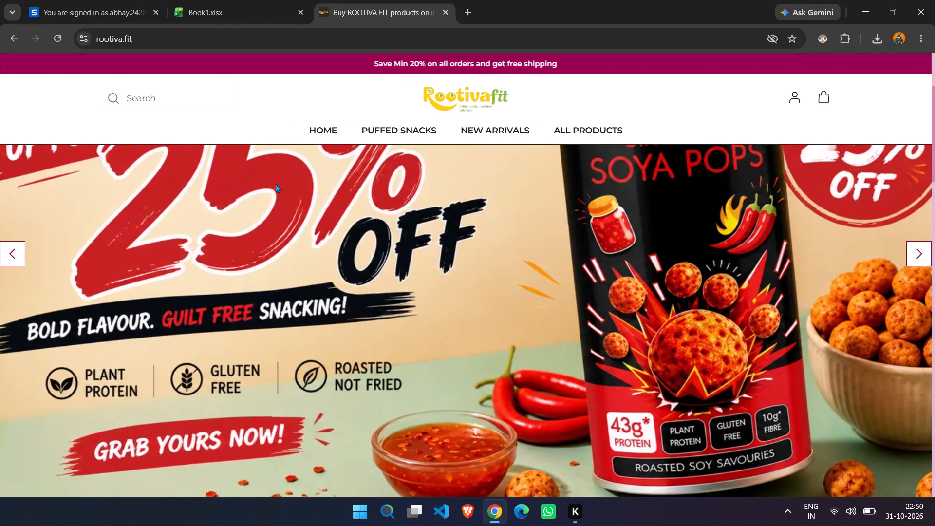
pyautogui.hscroll(1, 276, 184)
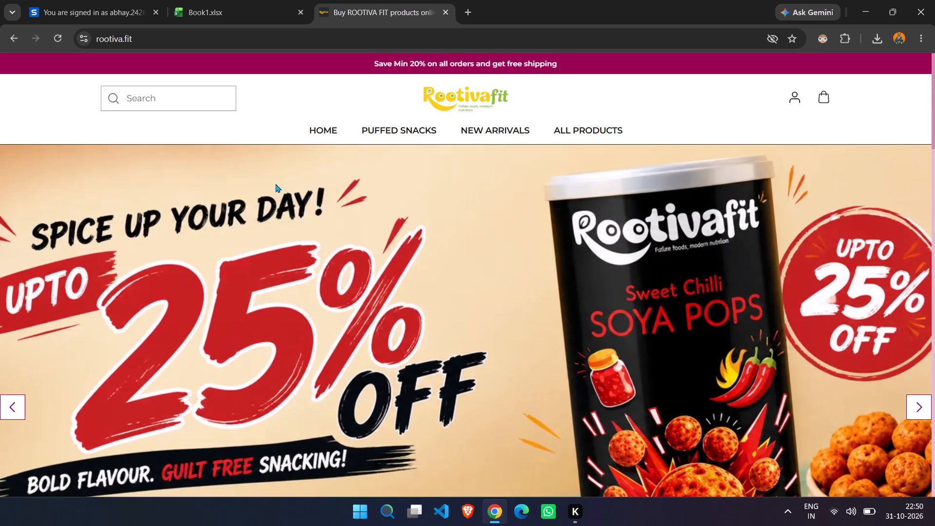
pyautogui.scroll(-4, 276, 184)
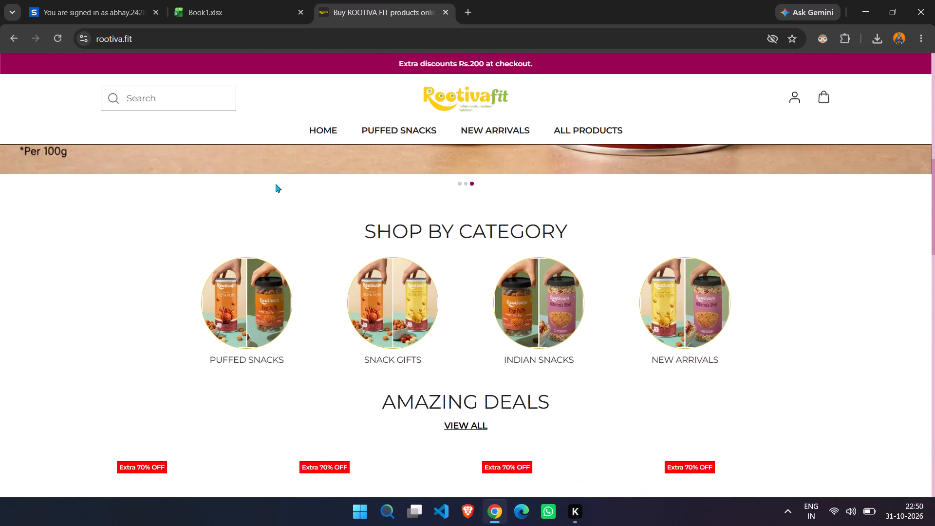
pyautogui.scroll(-4, 276, 184)
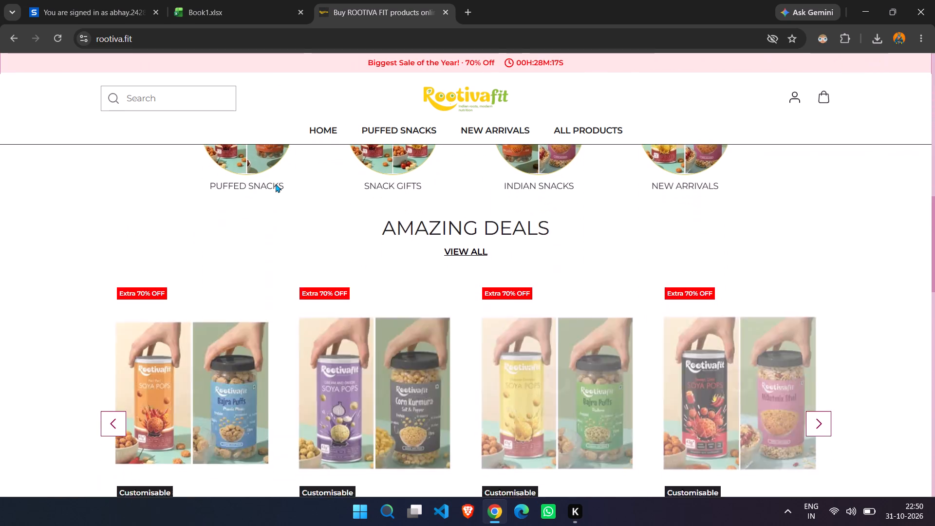
pyautogui.scroll(-2, 276, 184)
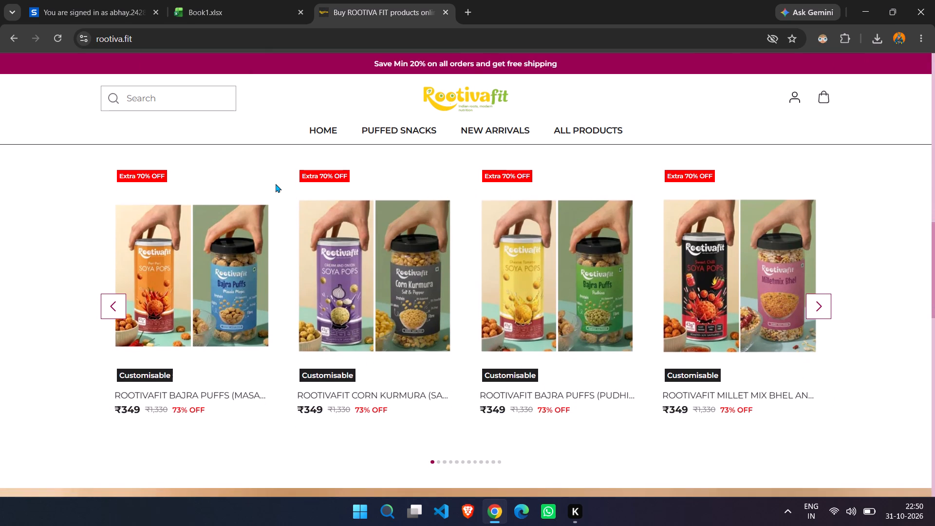
pyautogui.scroll(-8, 276, 184)
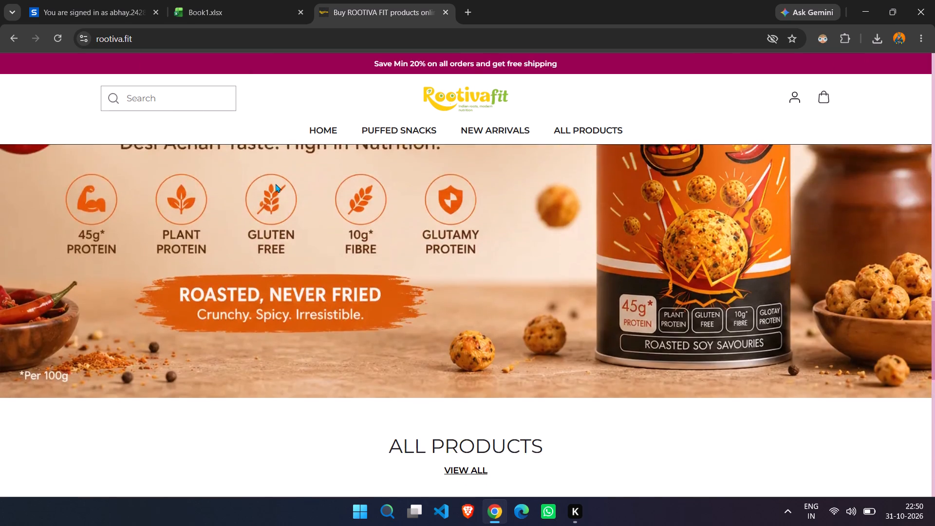
pyautogui.scroll(-2, 279, 84)
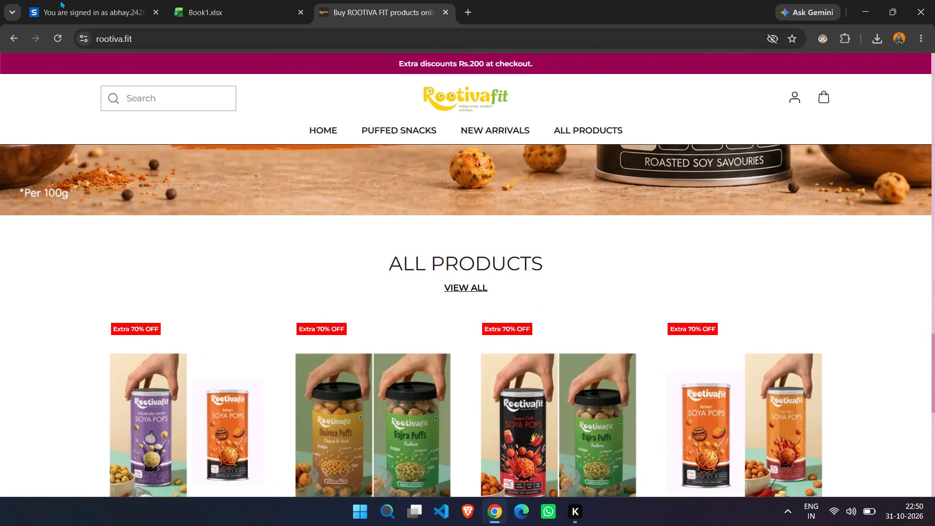
# Return to Book1 and enter "Healthy snacks" as the brand type for ROOTIVAFIT PRIVATE LIMITED in cell B85.
pyautogui.click(236, 0)
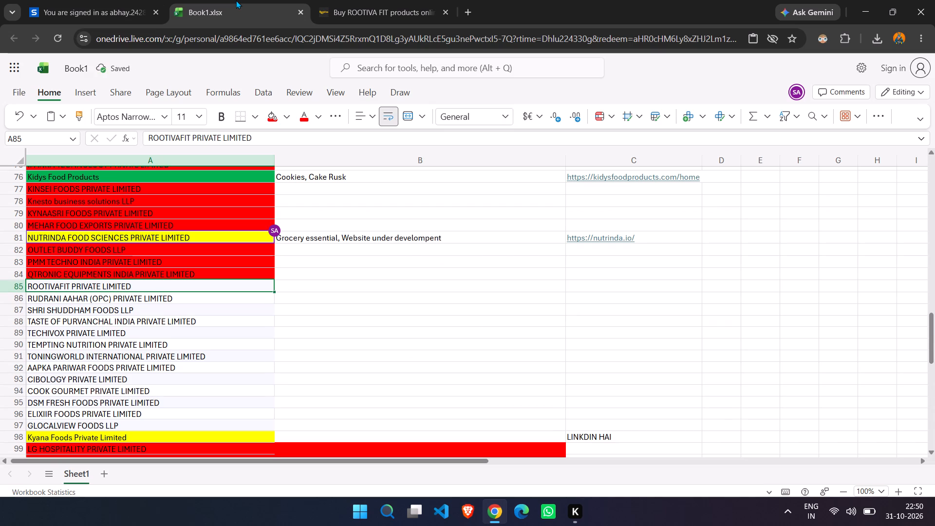
pyautogui.click(326, 285)
pyautogui.doubleClick(326, 285)
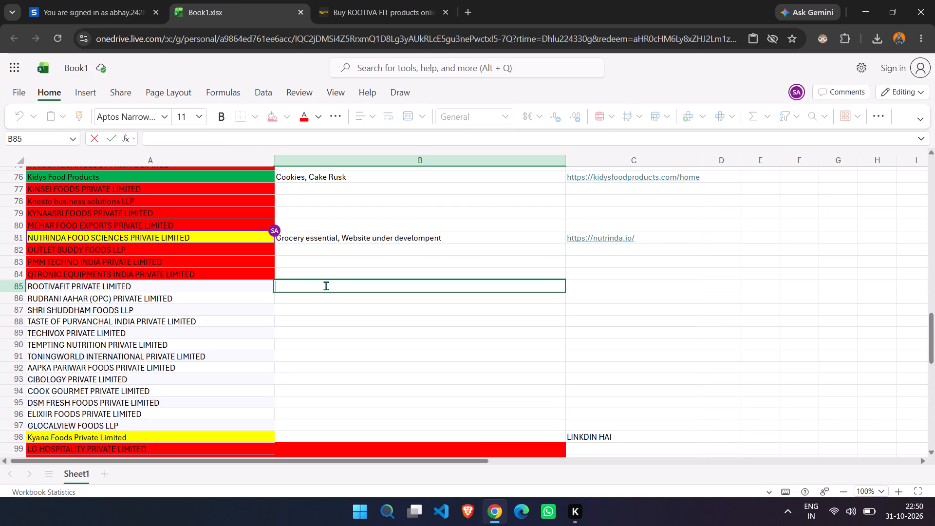
pyautogui.write('Hea')
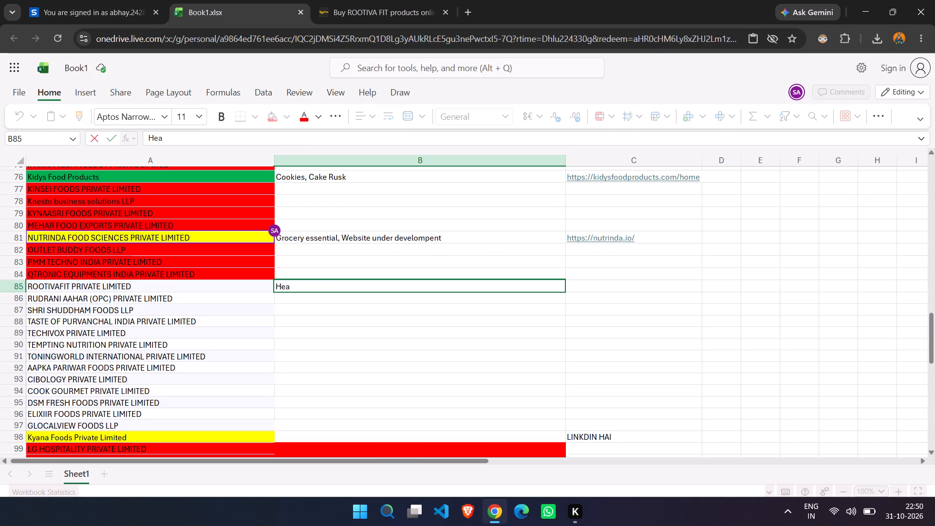
pyautogui.write('lthy')
pyautogui.press('space')
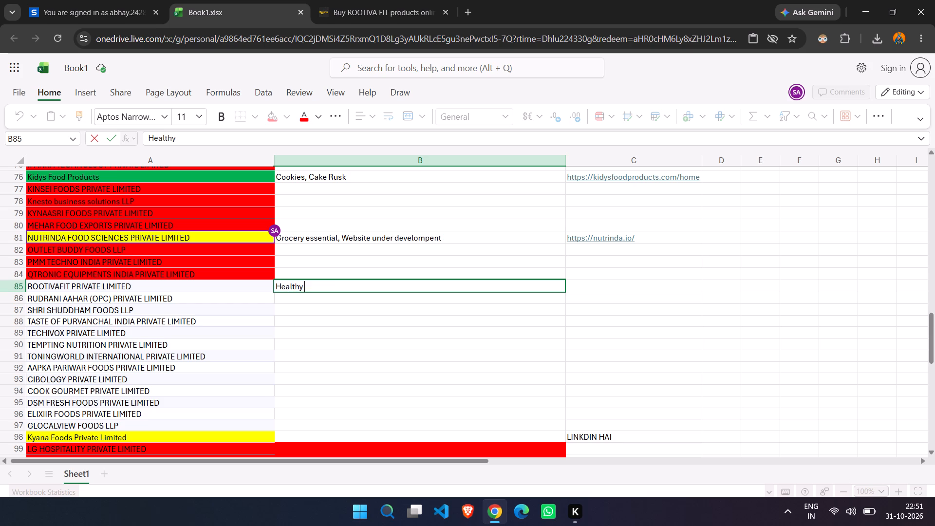
pyautogui.press('s')
pyautogui.write('nacks')
pyautogui.press('Right')
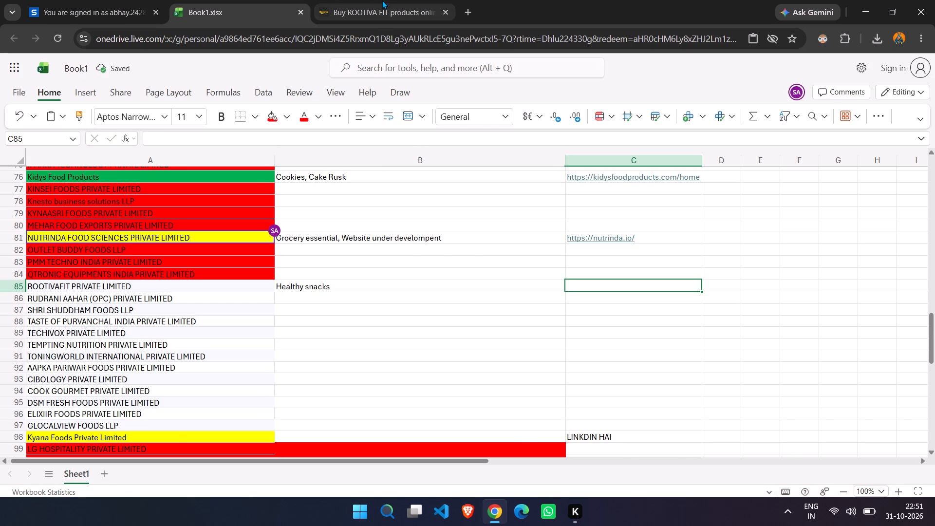
# Copy the rootiva.fit website address and paste it into cell C85 of Book1.
pyautogui.click(382, 0)
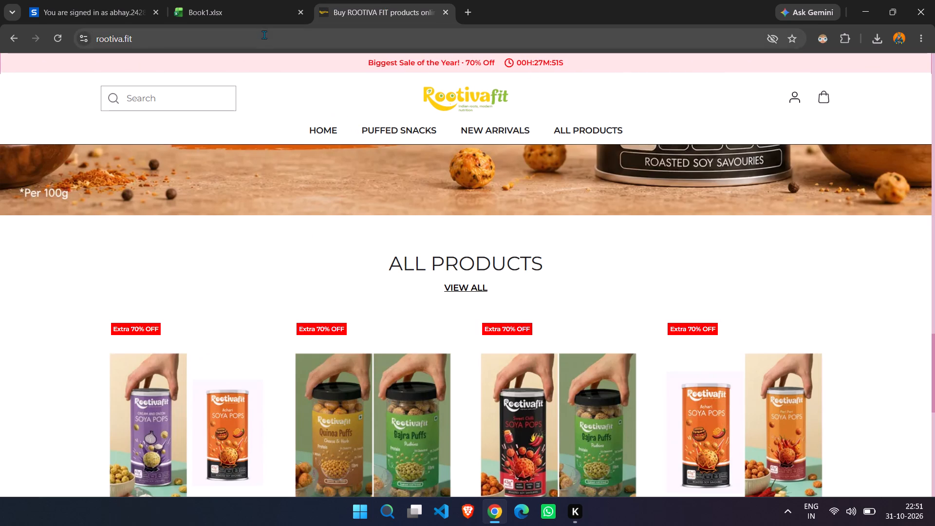
pyautogui.click(264, 36)
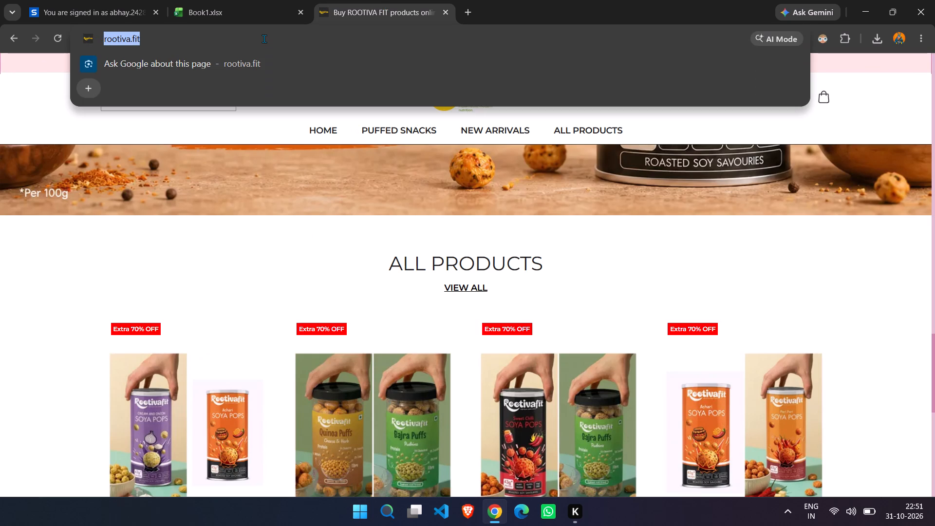
pyautogui.hotkey('ctrl', 'c')
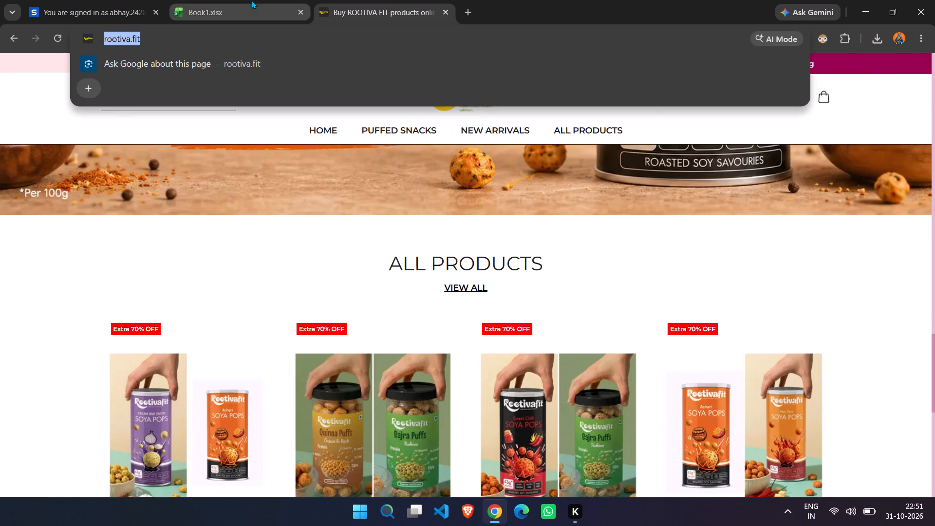
pyautogui.click(252, 0)
pyautogui.doubleClick(588, 287)
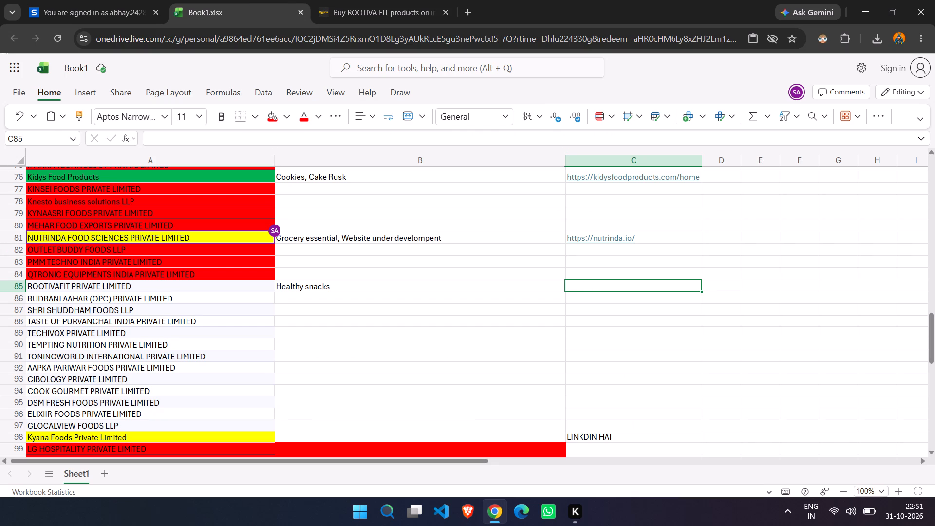
pyautogui.hotkey('ctrl', 'v')
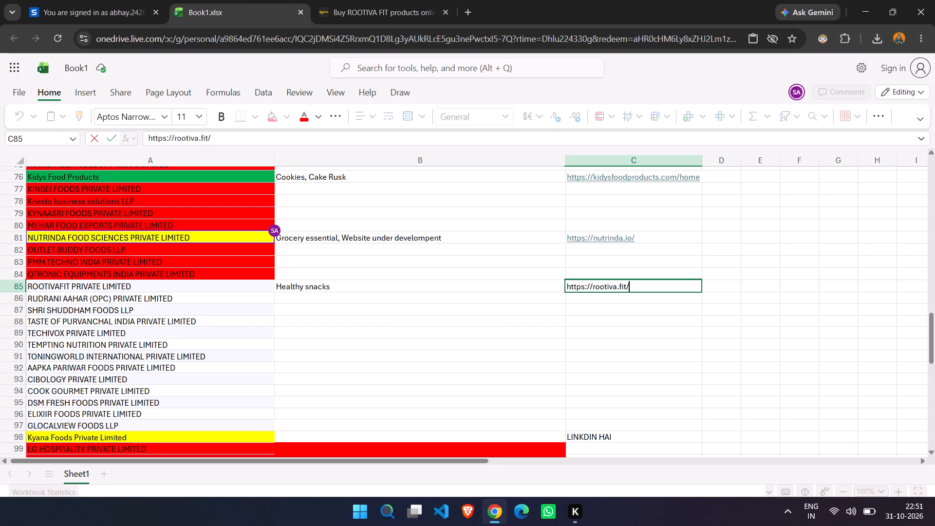
# Fill the ROOTIVAFIT PRIVATE LIMITED cell (A85) with green.
pyautogui.click(215, 289)
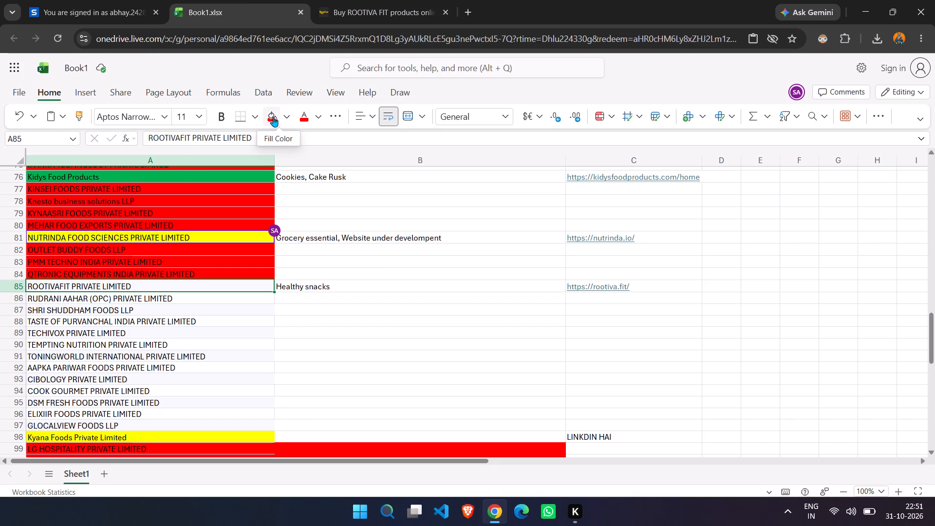
pyautogui.click(286, 116)
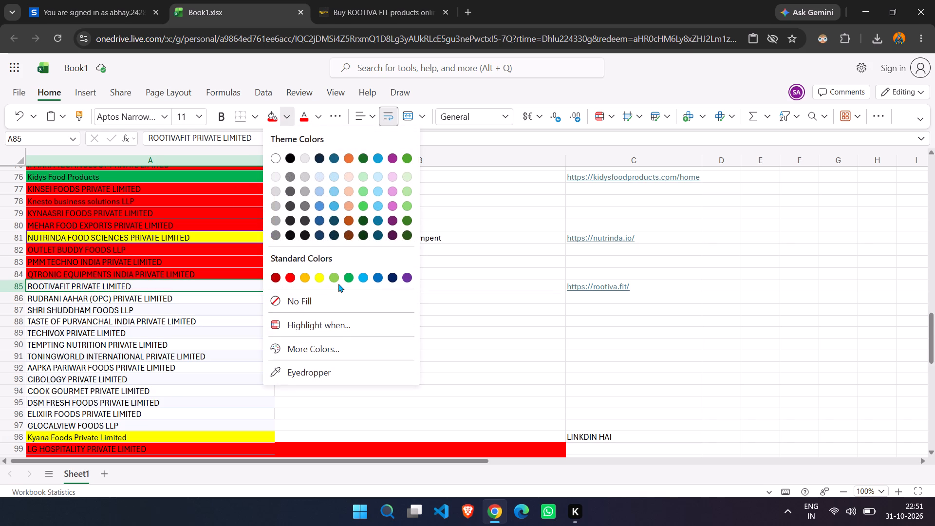
pyautogui.click(347, 275)
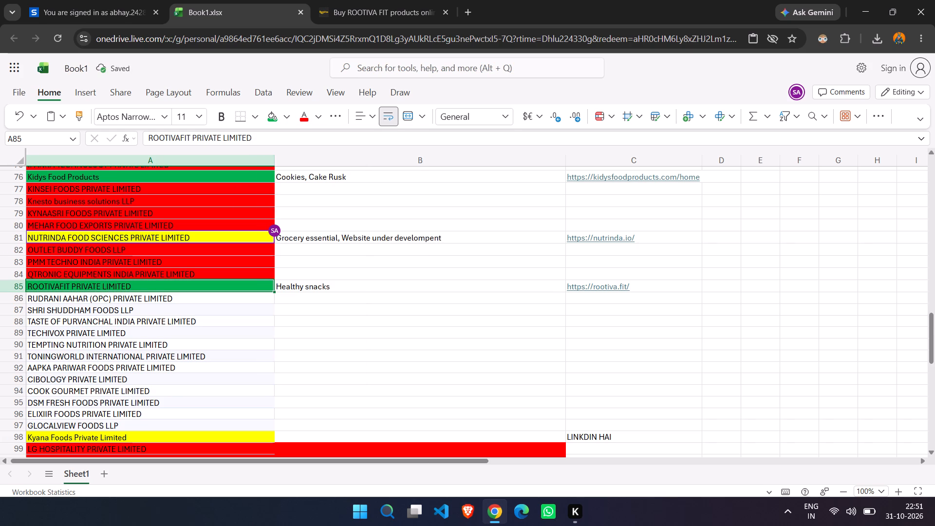
# Extend the green fill across cells B85 to D85 of the ROOTIVAFIT row.
pyautogui.click(676, 292)
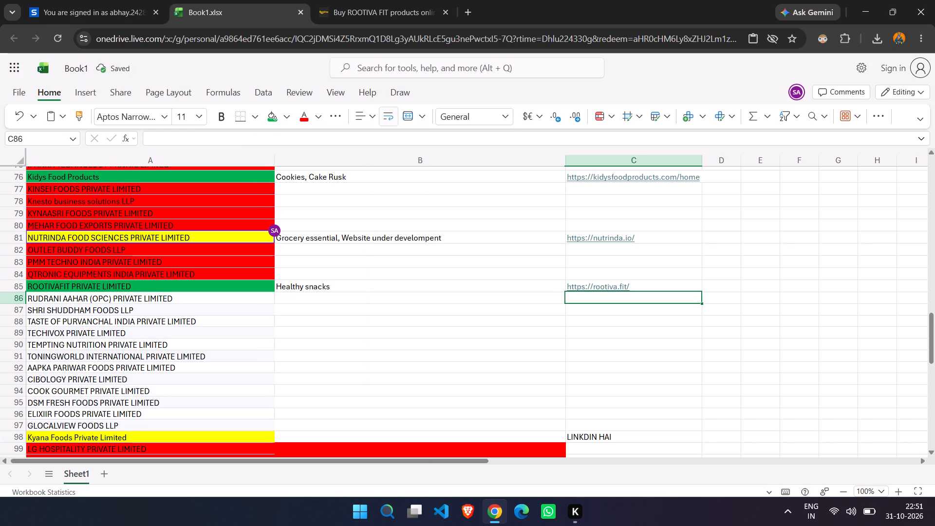
pyautogui.click(676, 283)
pyautogui.moveTo(676, 283); pyautogui.dragTo(487, 283)
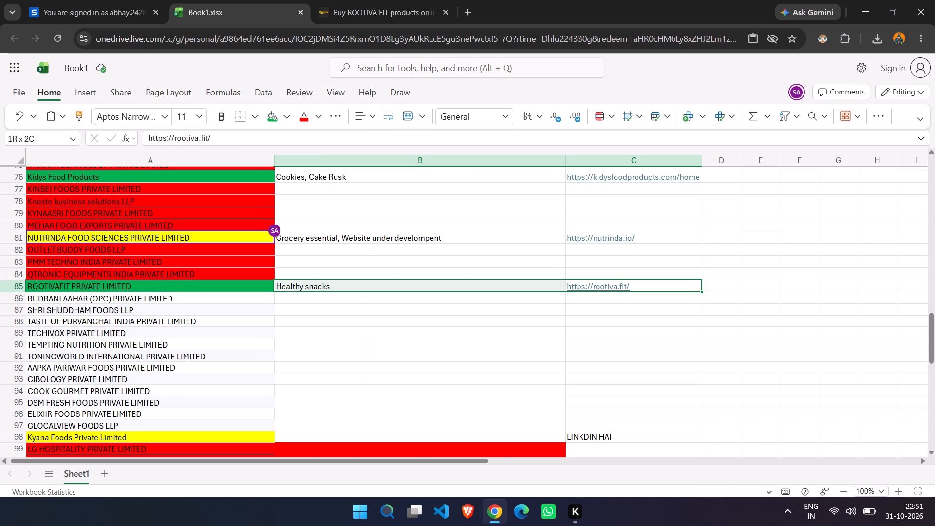
pyautogui.moveTo(487, 283); pyautogui.dragTo(459, 288)
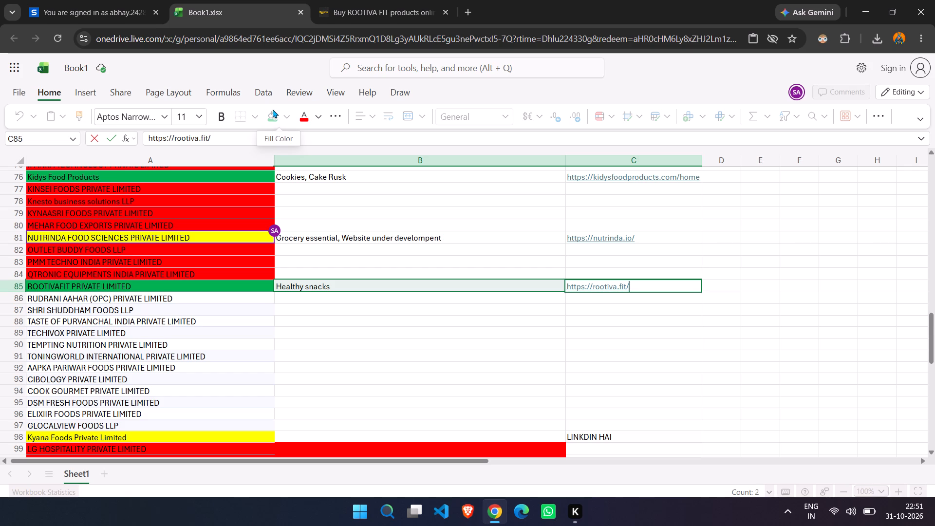
pyautogui.click(273, 110)
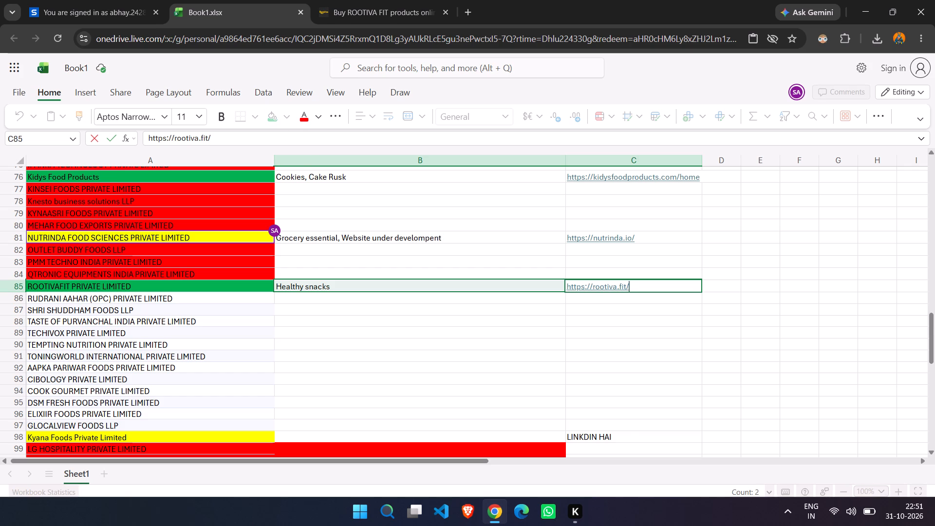
pyautogui.click(381, 284)
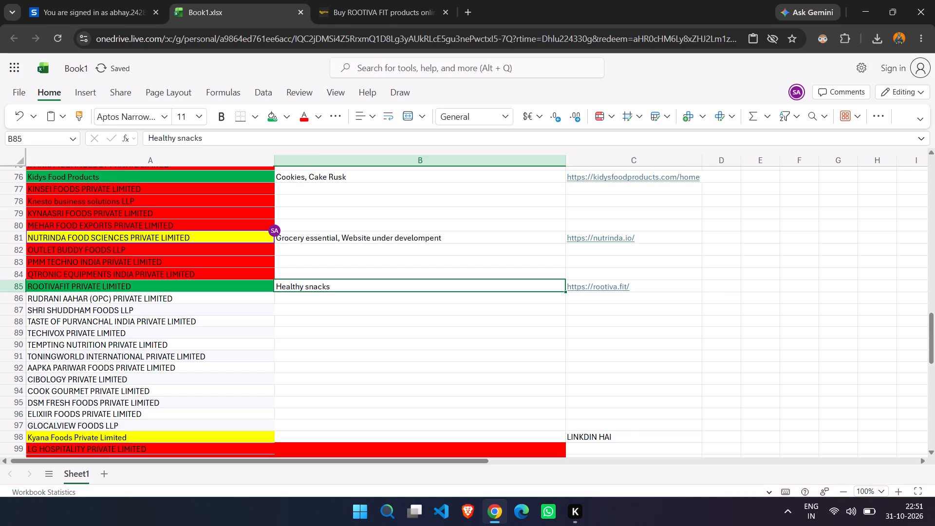
pyautogui.moveTo(710, 286); pyautogui.dragTo(493, 285)
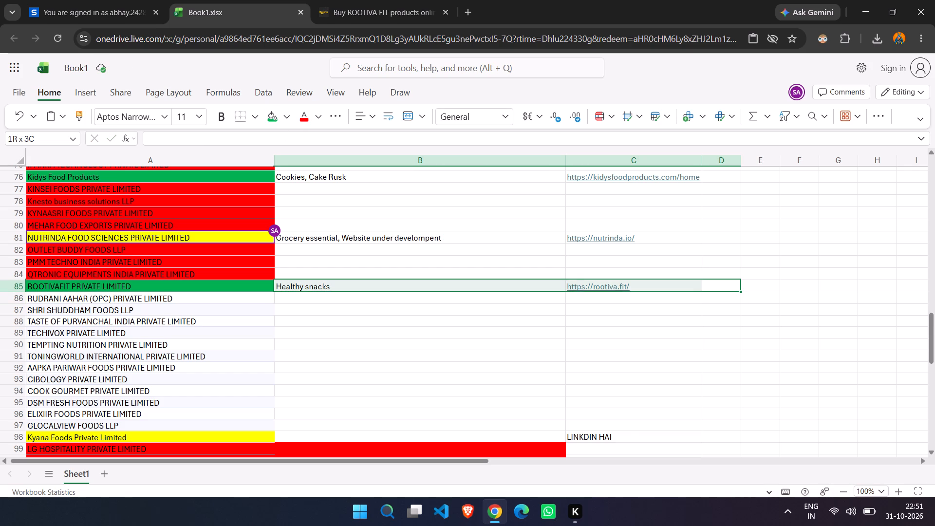
pyautogui.click(276, 118)
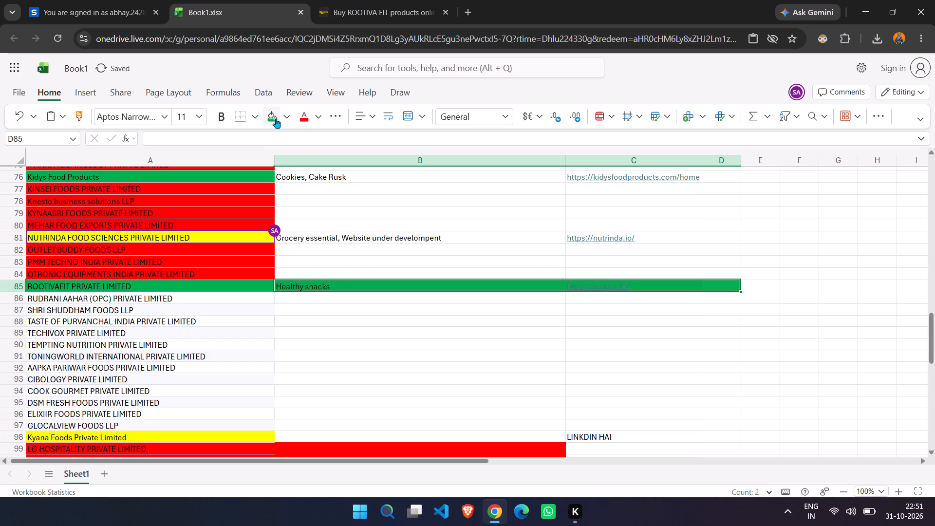
# Review the ROOTIVAFIT row and compare it with the color-coding of the earlier company rows.
pyautogui.click(411, 318)
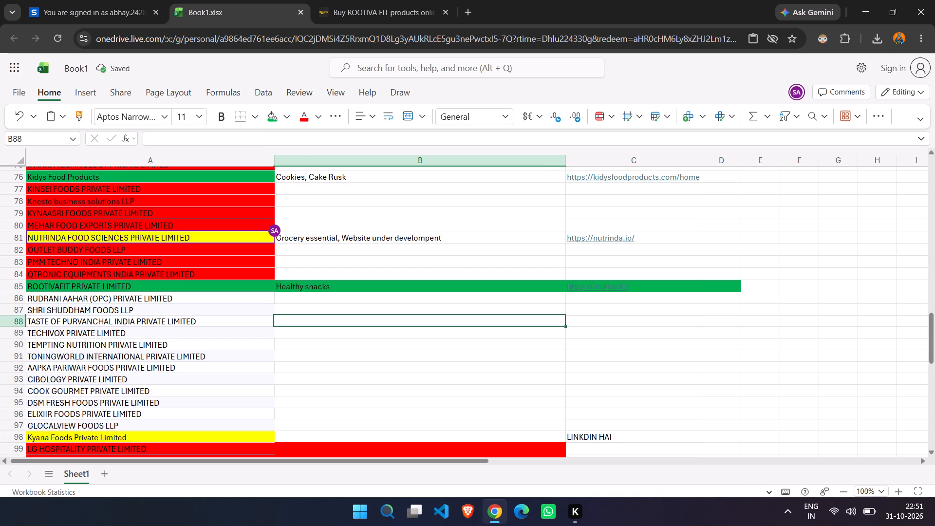
pyautogui.click(594, 289)
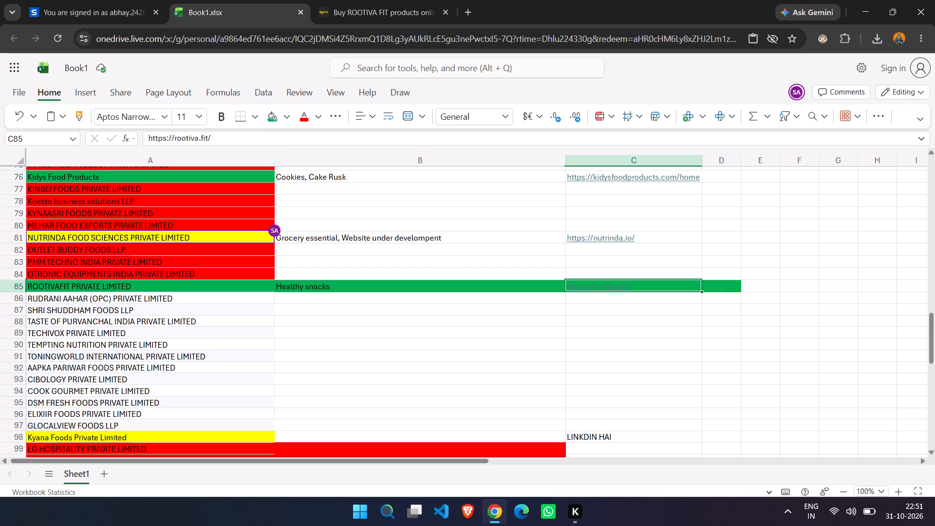
pyautogui.click(416, 298)
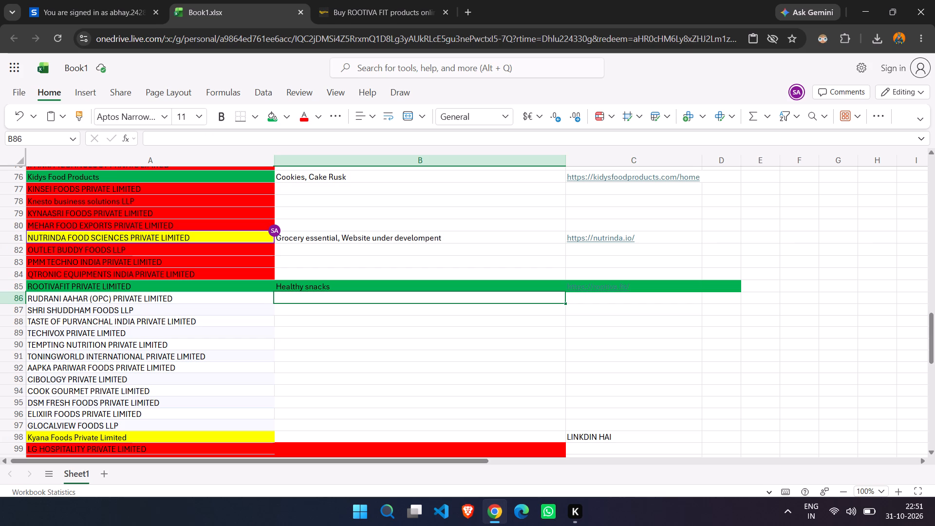
pyautogui.scroll(2, 416, 298)
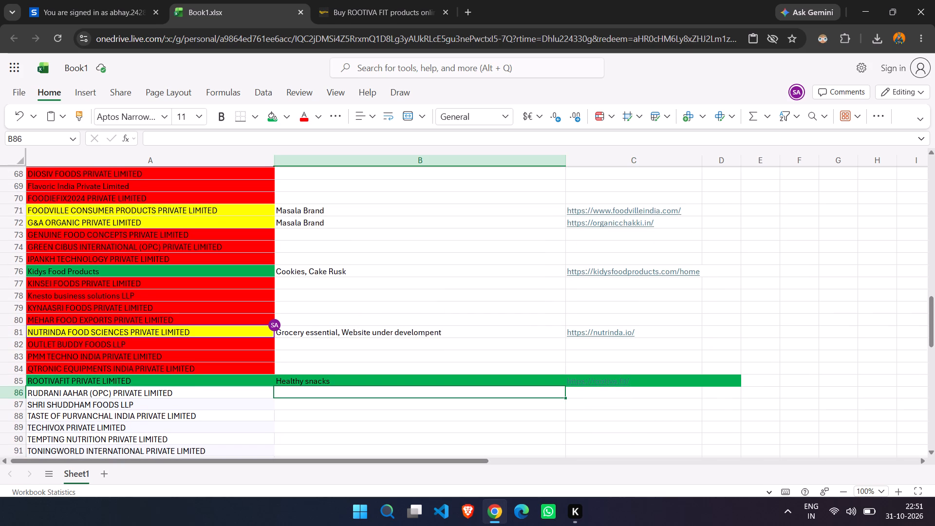
pyautogui.scroll(5, 515, 335)
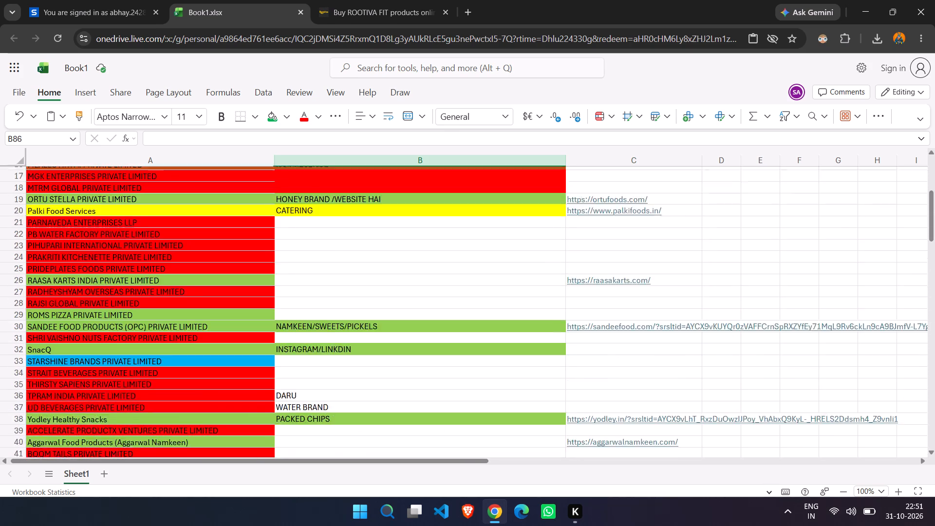
pyautogui.scroll(-5, 515, 335)
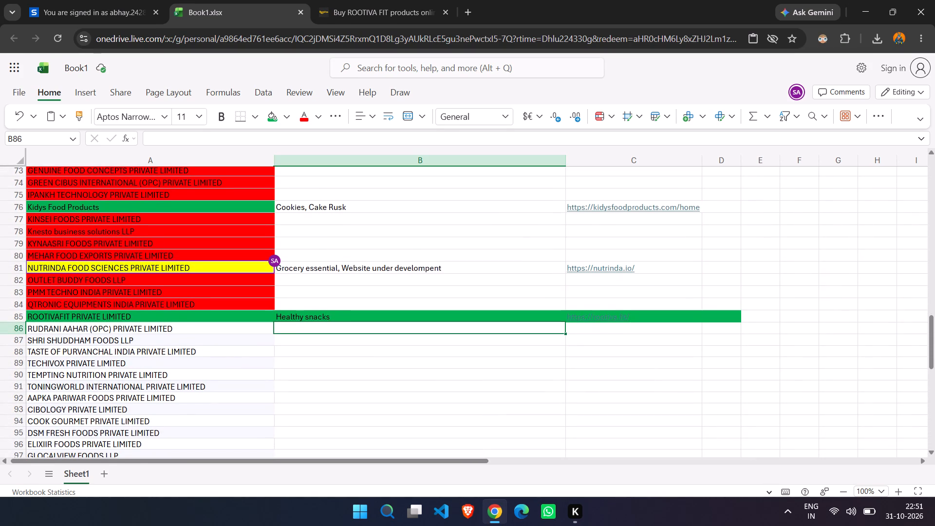
# Fill the brand type cell of NUTRINDA FOOD SCIENCES PRIVATE LIMITED (B81) with yellow.
pyautogui.click(498, 266)
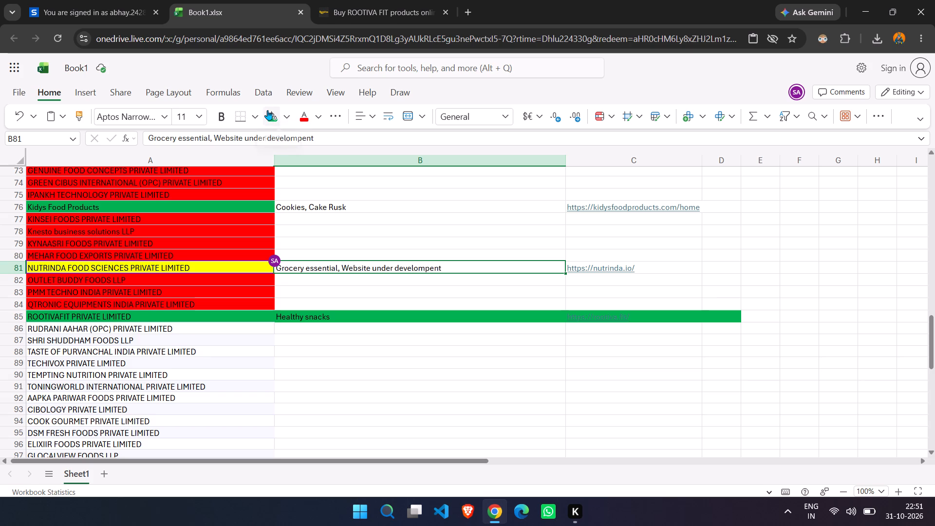
pyautogui.click(267, 110)
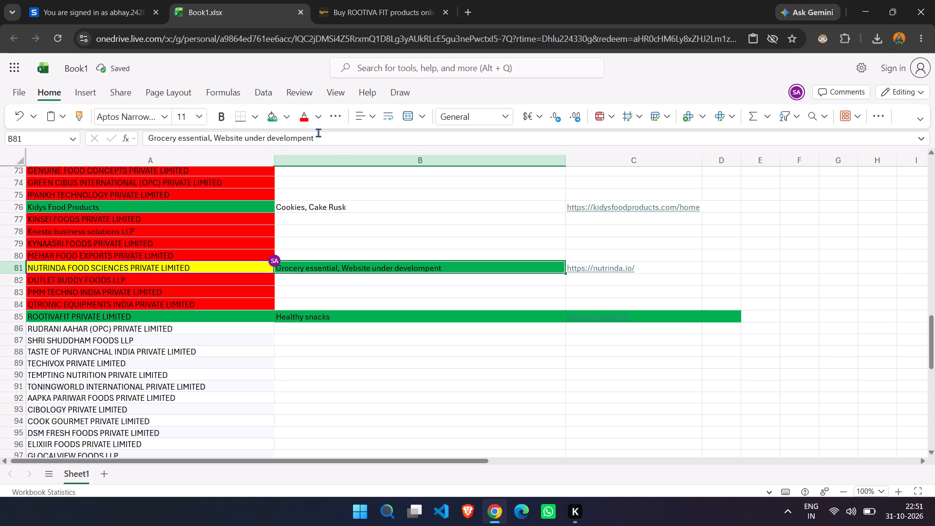
pyautogui.click(287, 113)
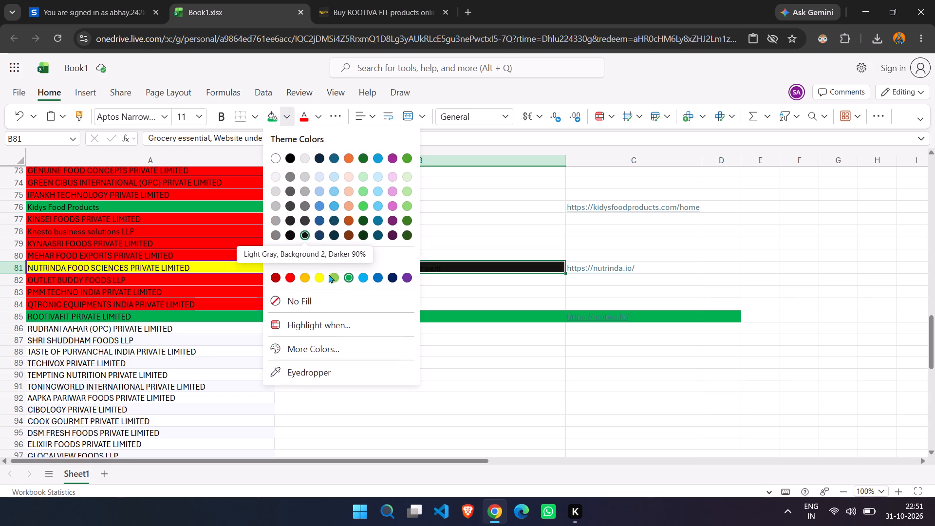
pyautogui.click(321, 276)
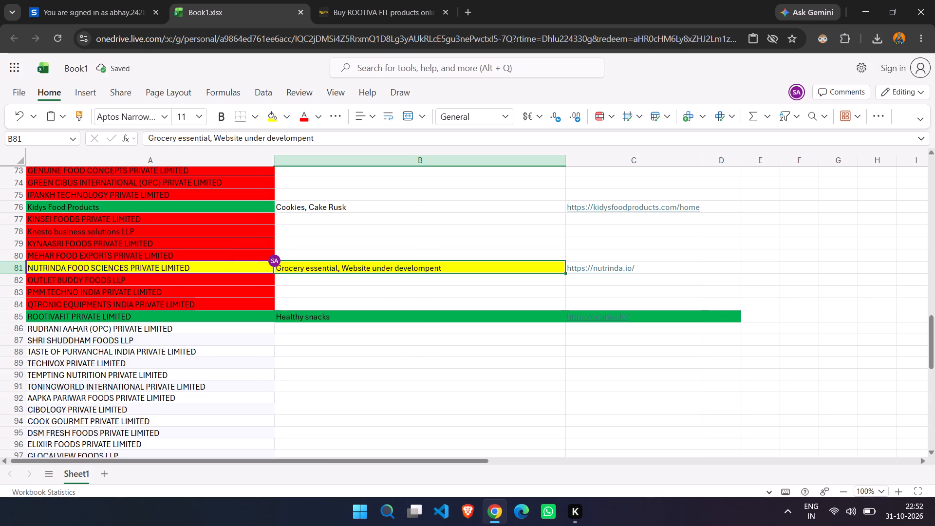
# Search Google for RUDRANI AAHAR (OPC) PRIVATE LIMITED from cell A86 and look through the results for a brand website.
pyautogui.click(255, 330)
pyautogui.moveTo(255, 330); pyautogui.dragTo(208, 328)
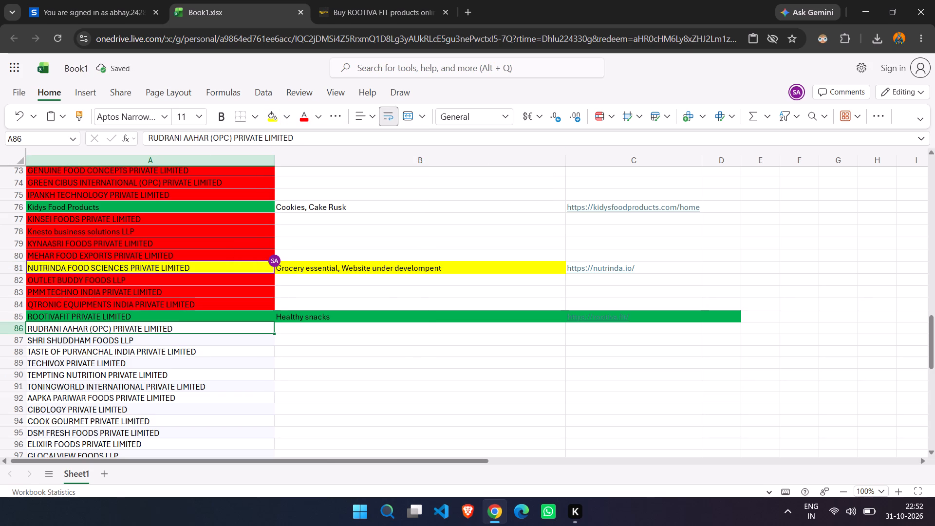
pyautogui.moveTo(208, 328); pyautogui.dragTo(209, 328)
pyautogui.click(209, 328)
pyautogui.doubleClick(209, 328)
pyautogui.moveTo(209, 328); pyautogui.dragTo(27, 329)
pyautogui.hotkey('ctrl', 'c')
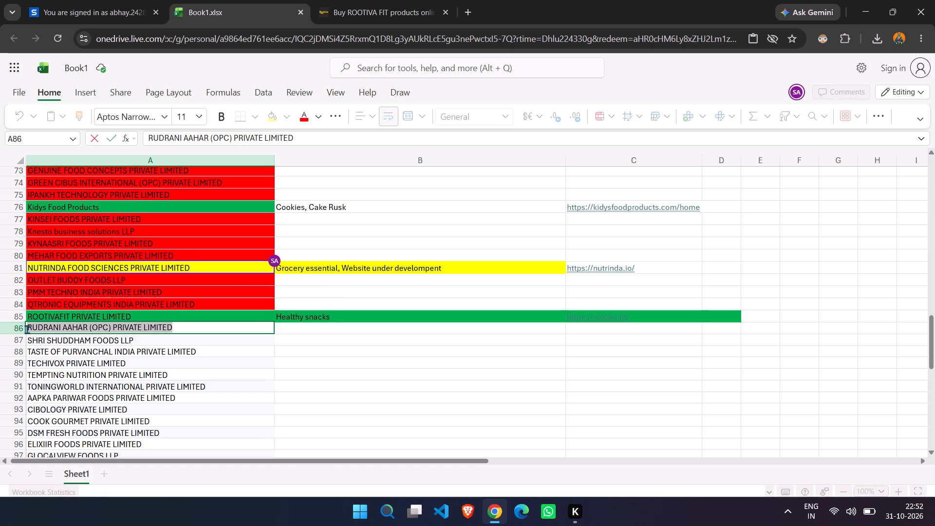
pyautogui.click(433, 0)
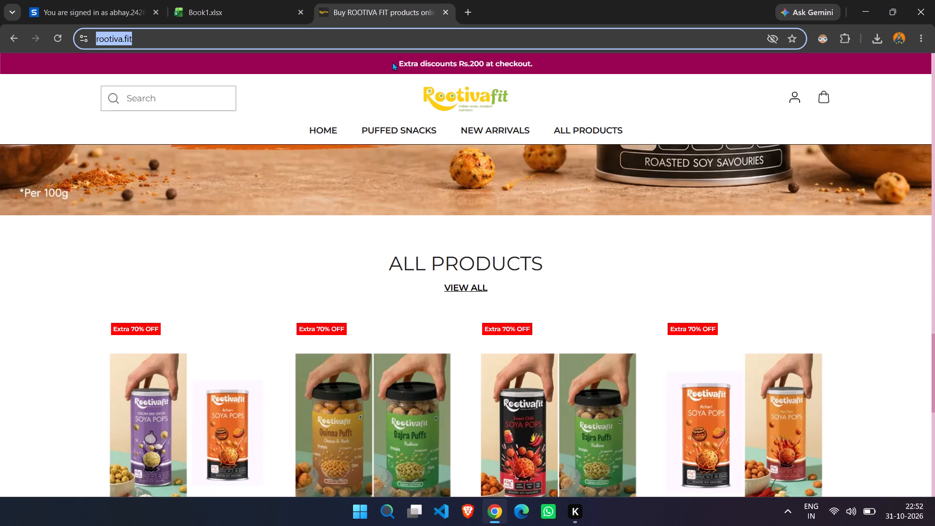
pyautogui.press('BackSpace')
pyautogui.hotkey('ctrl', 'v')
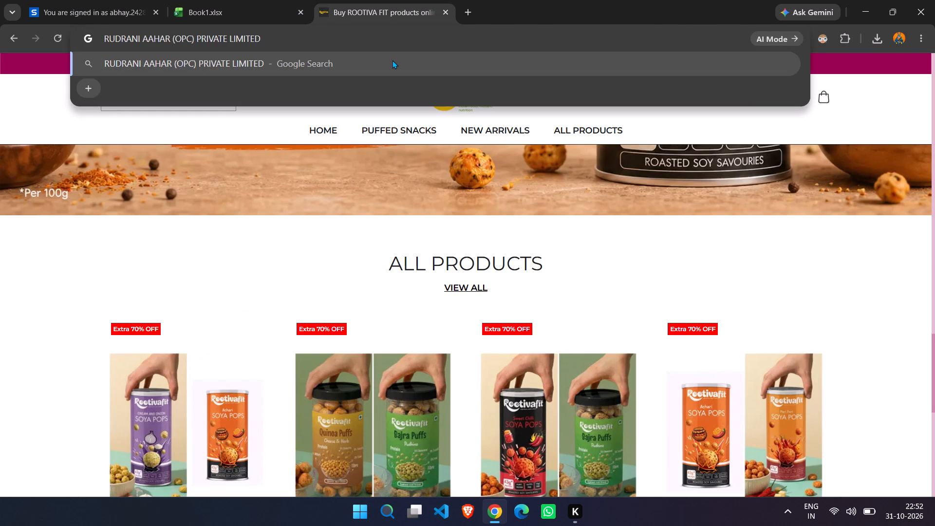
pyautogui.press('Return')
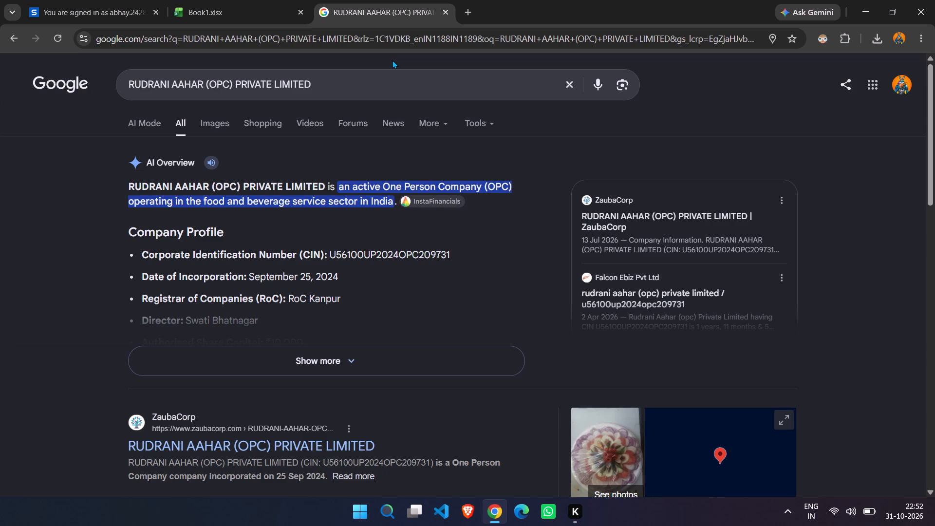
pyautogui.scroll(-5, 504, 198)
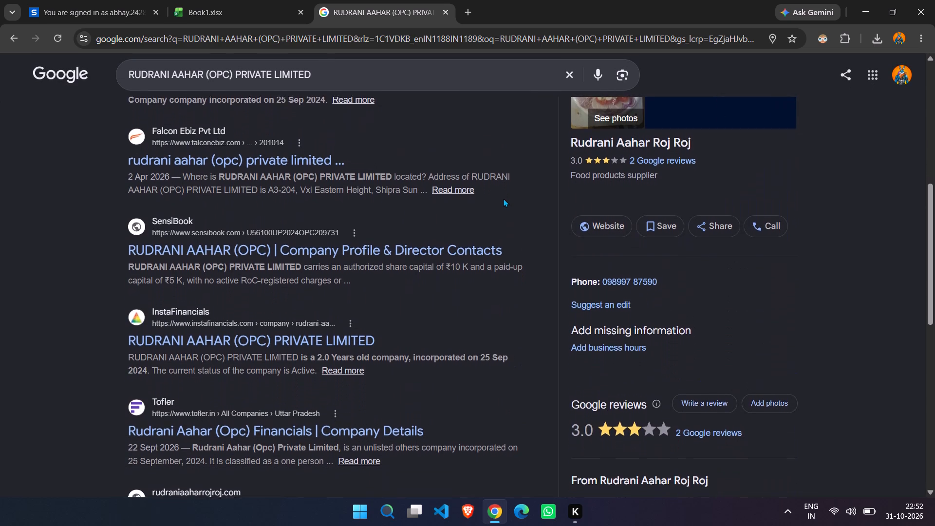
pyautogui.scroll(5, 504, 198)
# Fill the RUDRANI AAHAR (OPC) PRIVATE LIMITED cell (A86) in Book1 with red.
pyautogui.click(260, 0)
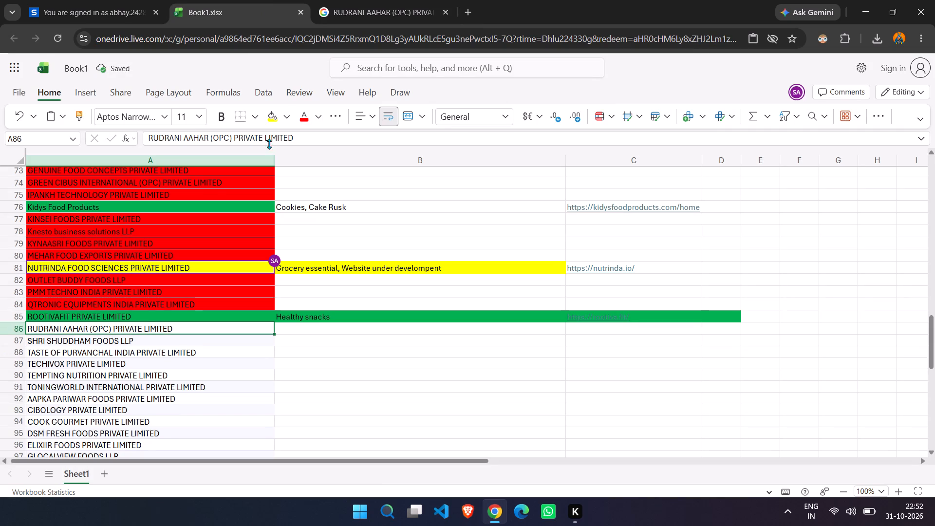
pyautogui.click(284, 117)
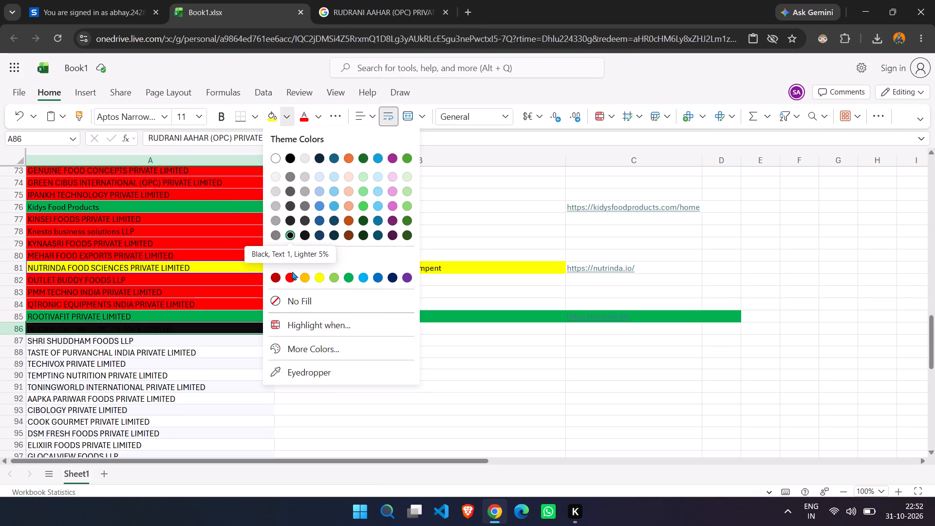
pyautogui.click(292, 275)
# Search Google for SHRI SHUDDHAM FOODS LLP, using the company name from cell A87.
pyautogui.scroll(-1, 215, 342)
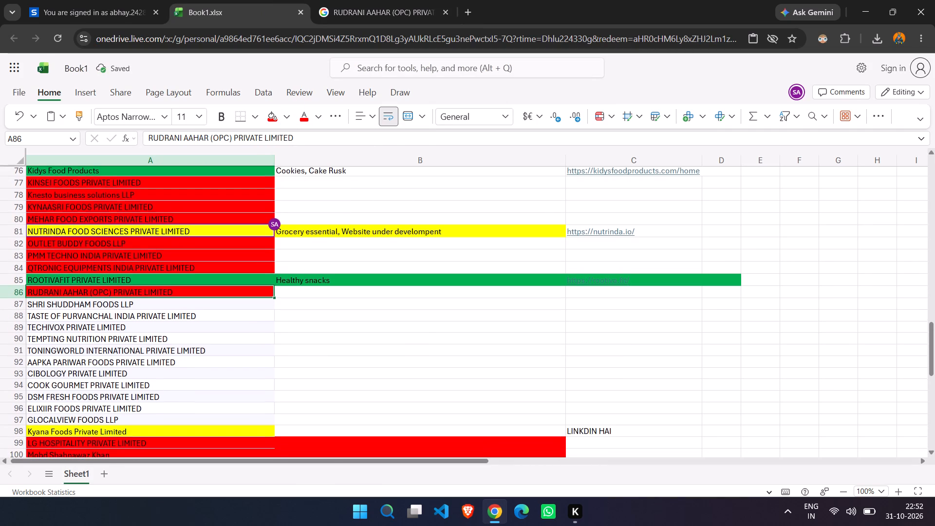
pyautogui.scroll(-1, 215, 342)
pyautogui.click(170, 301)
pyautogui.click(170, 301)
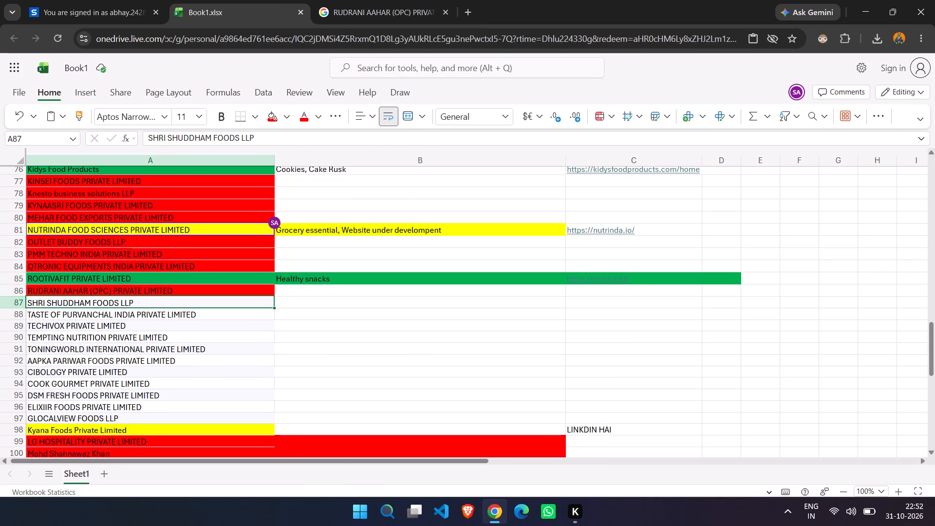
pyautogui.doubleClick(170, 301)
pyautogui.moveTo(170, 301); pyautogui.dragTo(11, 303)
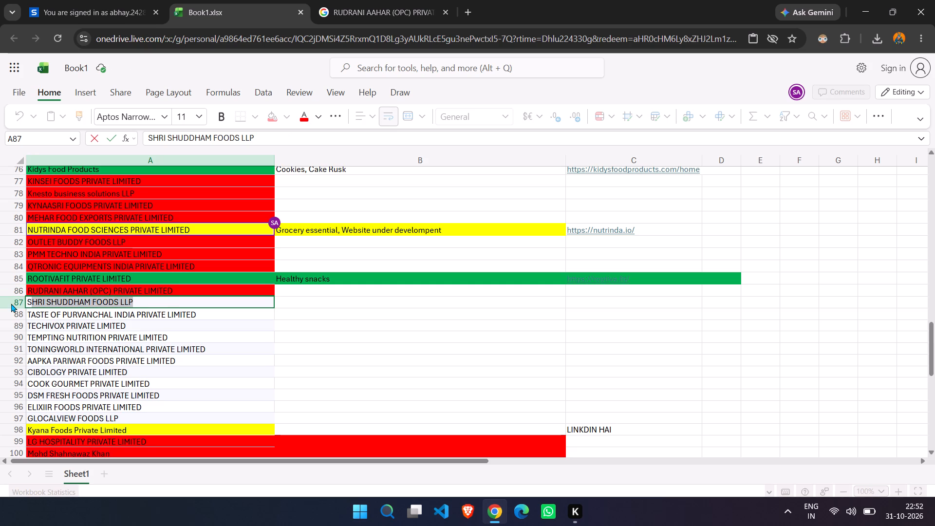
pyautogui.hotkey('ctrl', 'c')
pyautogui.click(392, 0)
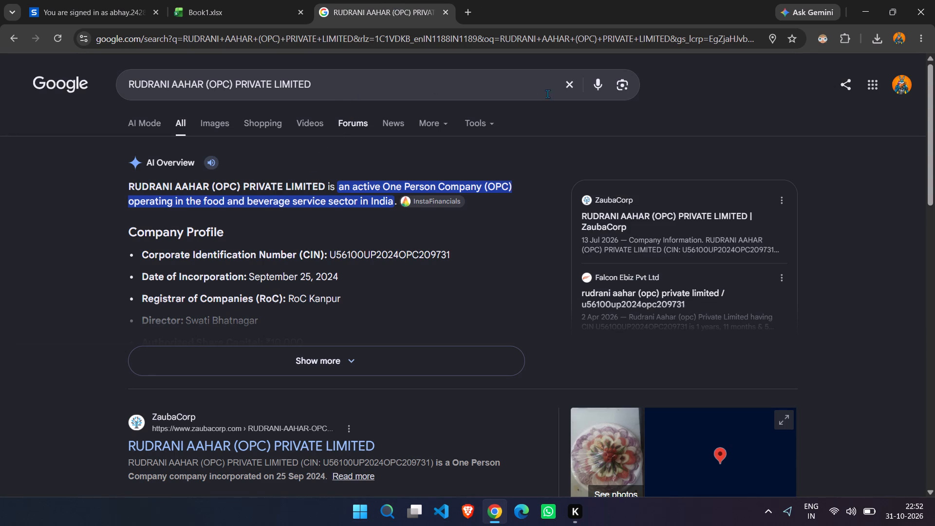
pyautogui.click(568, 89)
pyautogui.moveTo(568, 89); pyautogui.dragTo(425, 79)
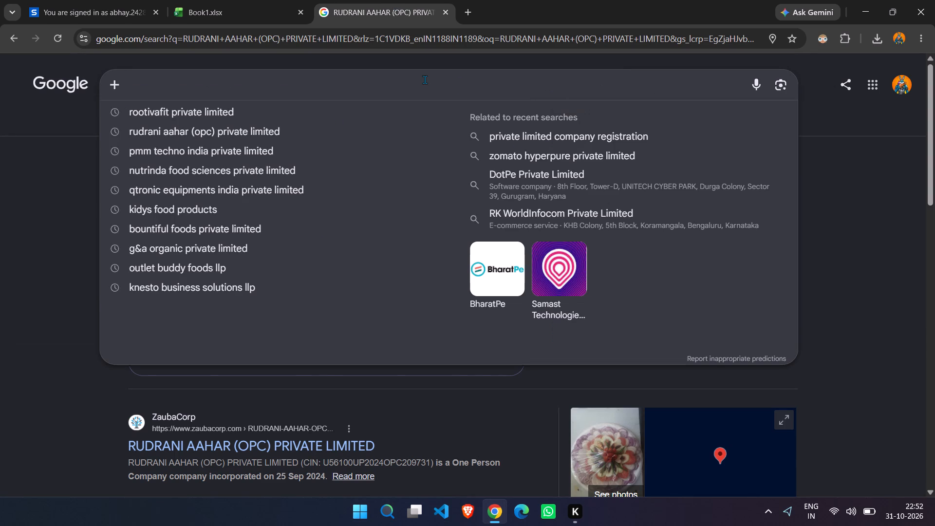
pyautogui.hotkey('ctrl', 'v')
pyautogui.press('Return')
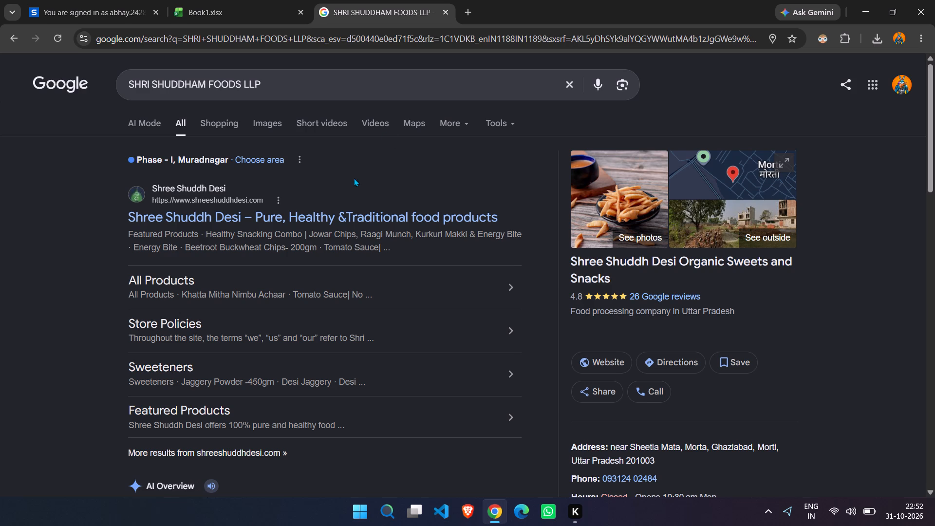
pyautogui.click(354, 215)
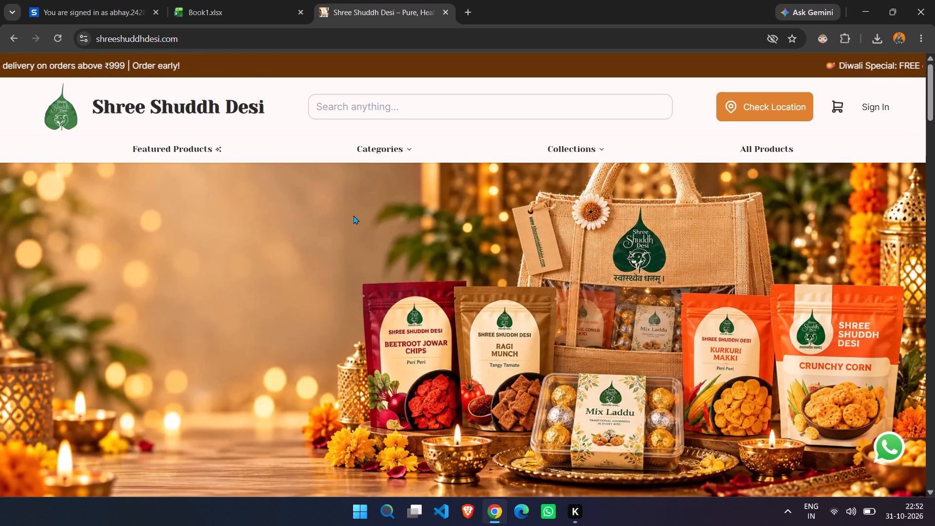
pyautogui.doubleClick(194, 41)
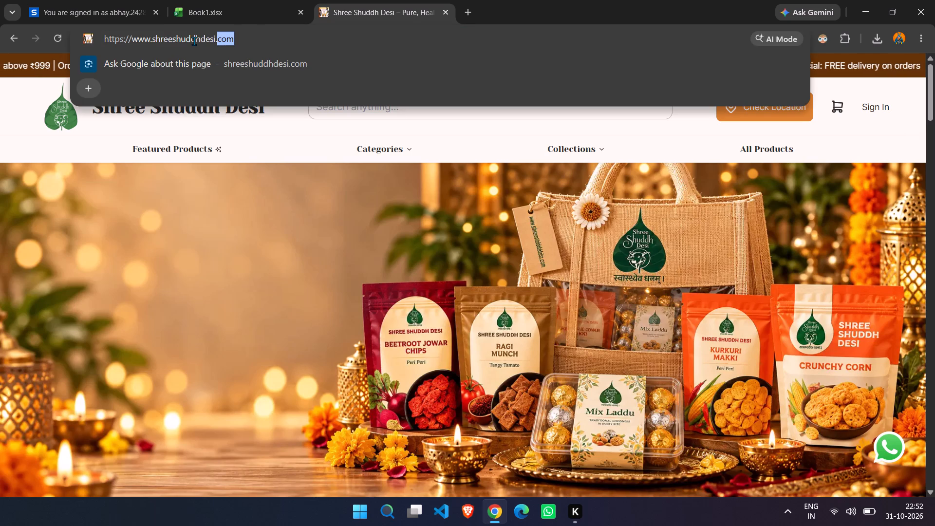
pyautogui.moveTo(258, 34); pyautogui.dragTo(100, 56)
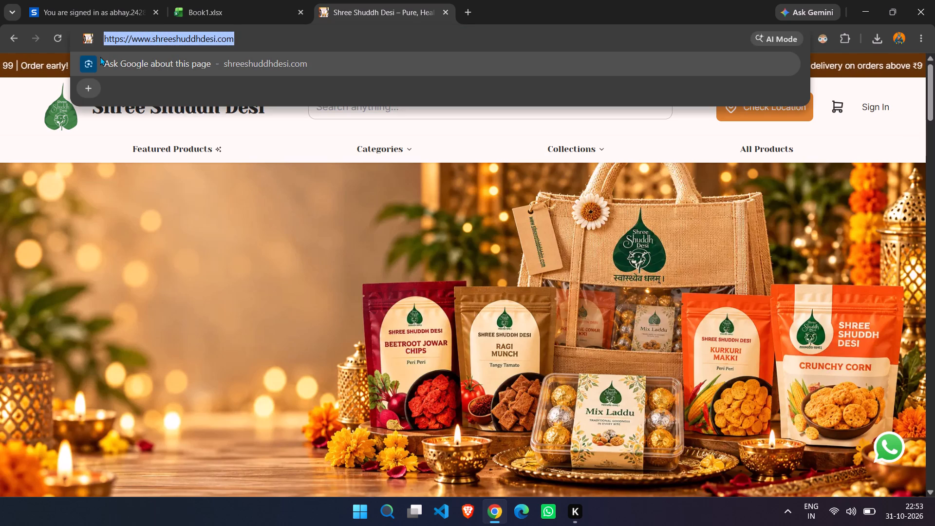
pyautogui.hotkey('ctrl', 'c')
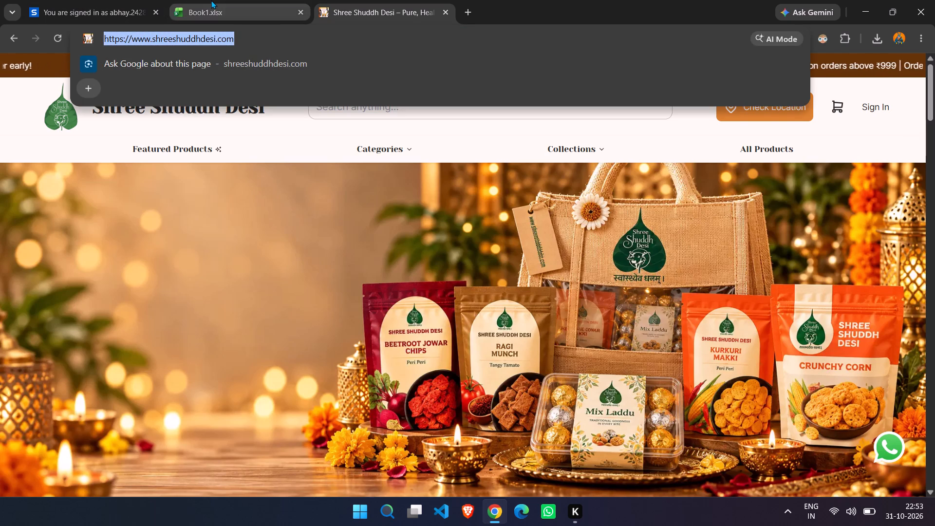
pyautogui.click(211, 0)
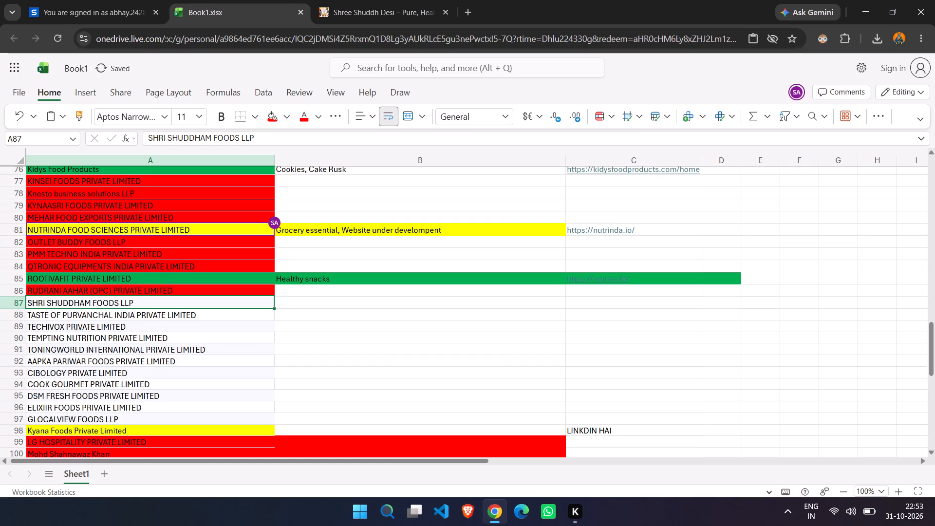
pyautogui.press('Right')
pyautogui.press('Right')
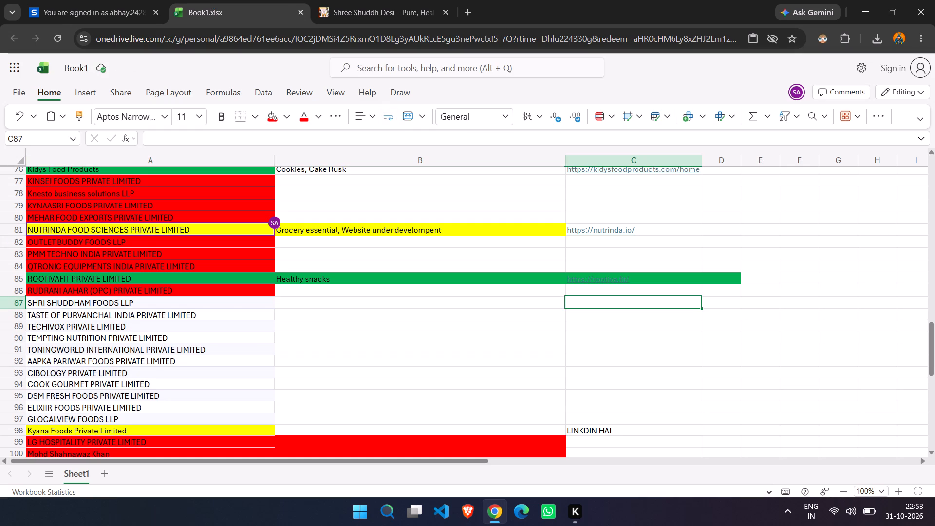
pyautogui.doubleClick(609, 306)
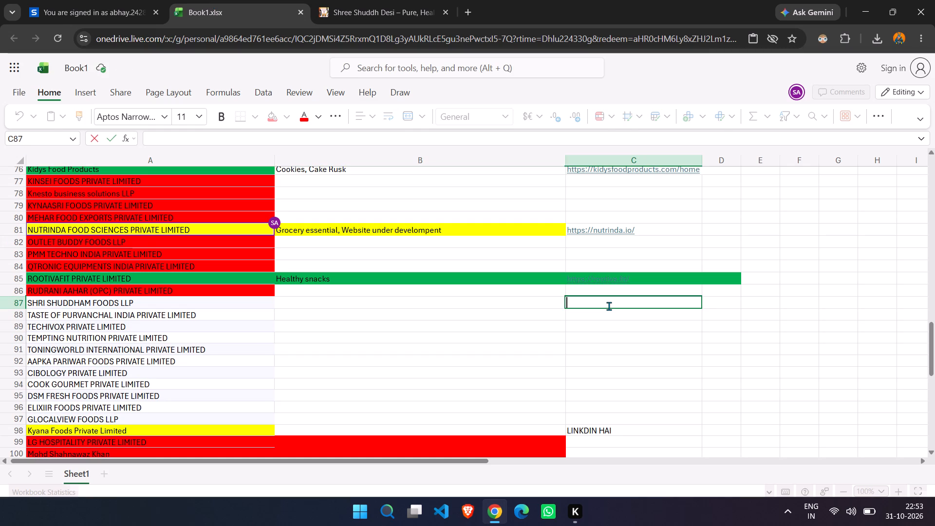
pyautogui.hotkey('ctrl', 'v')
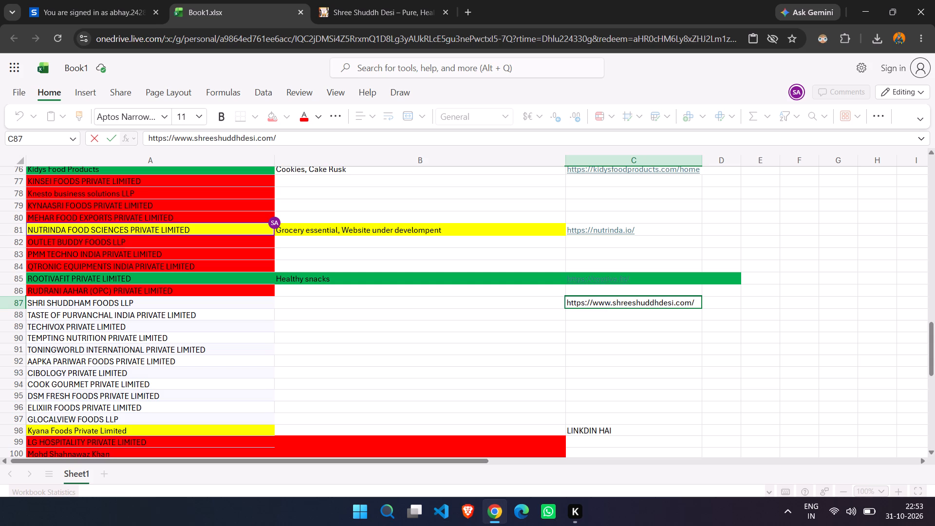
# Enter "Healthy snacks" as the brand type of SHRI SHUDDHAM FOODS LLP in cell B87.
pyautogui.click(492, 304)
pyautogui.doubleClick(492, 304)
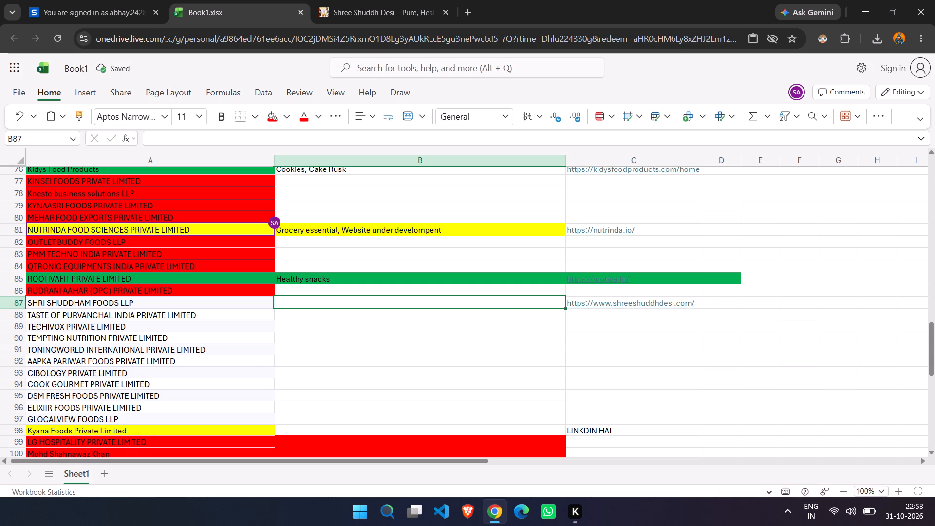
pyautogui.hotkey('shift', 'h')
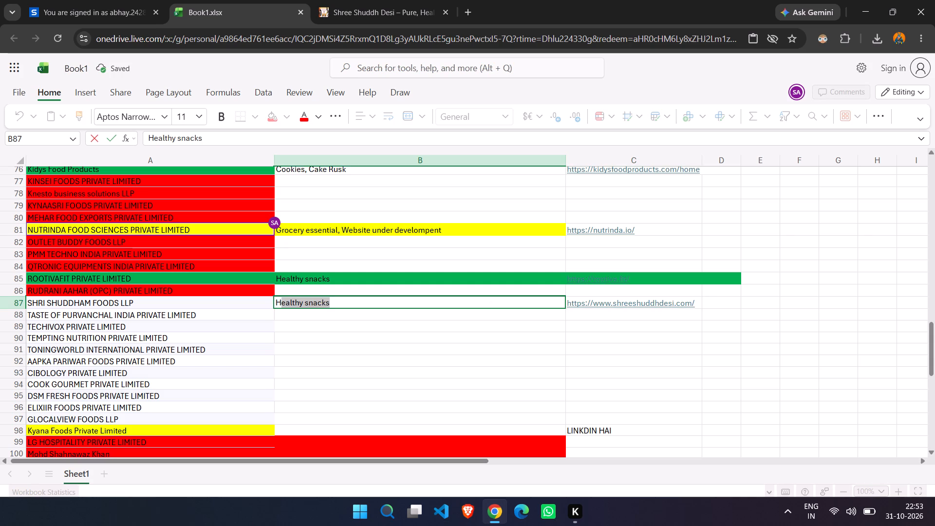
pyautogui.press('Return')
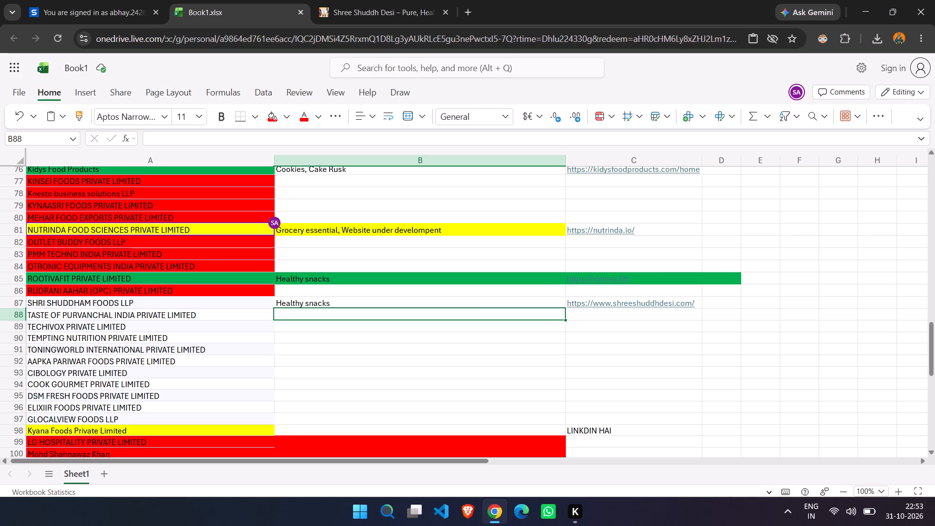
# Fill the brand type and company name cells of SHRI SHUDDHAM FOODS LLP (B87 and A87) with green.
pyautogui.press('Up')
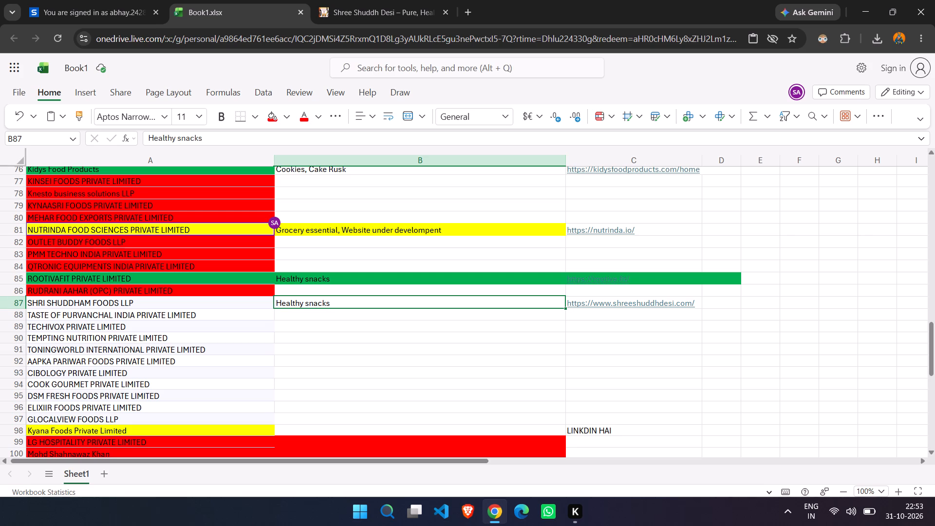
pyautogui.click(288, 113)
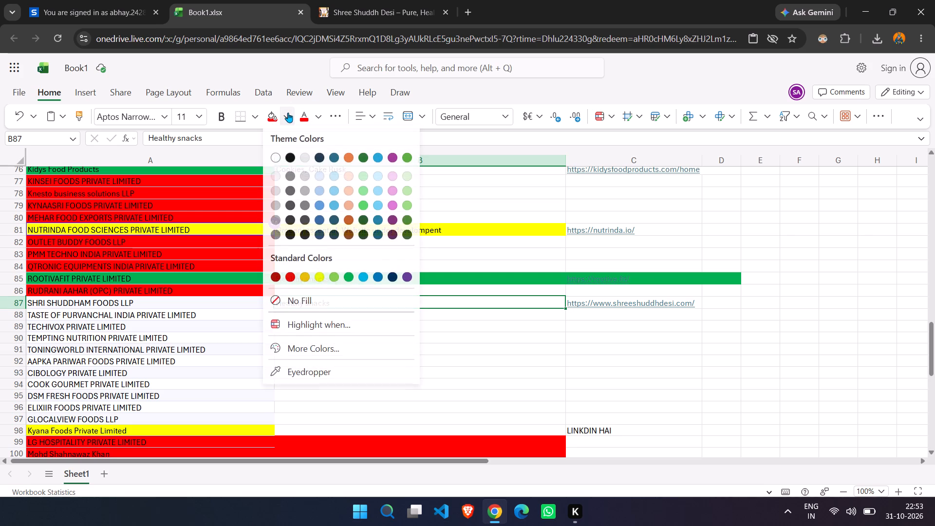
pyautogui.click(346, 273)
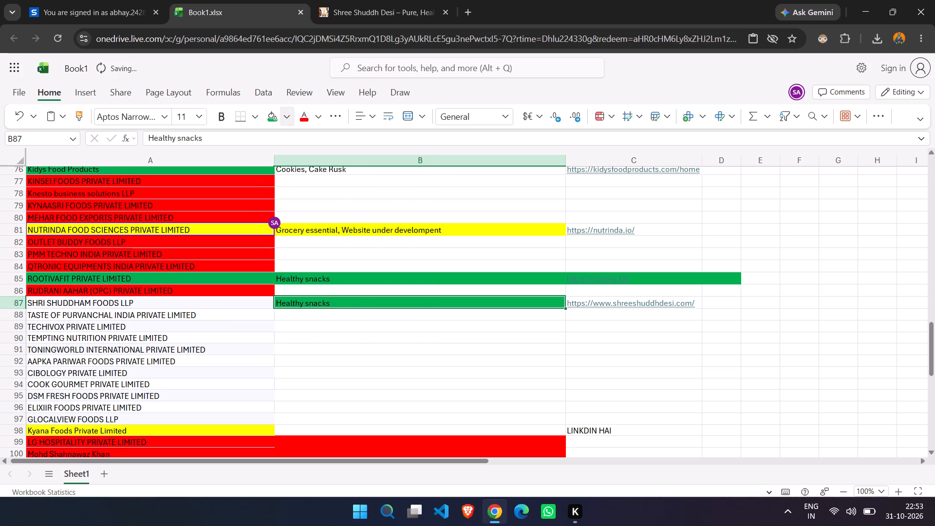
pyautogui.click(253, 301)
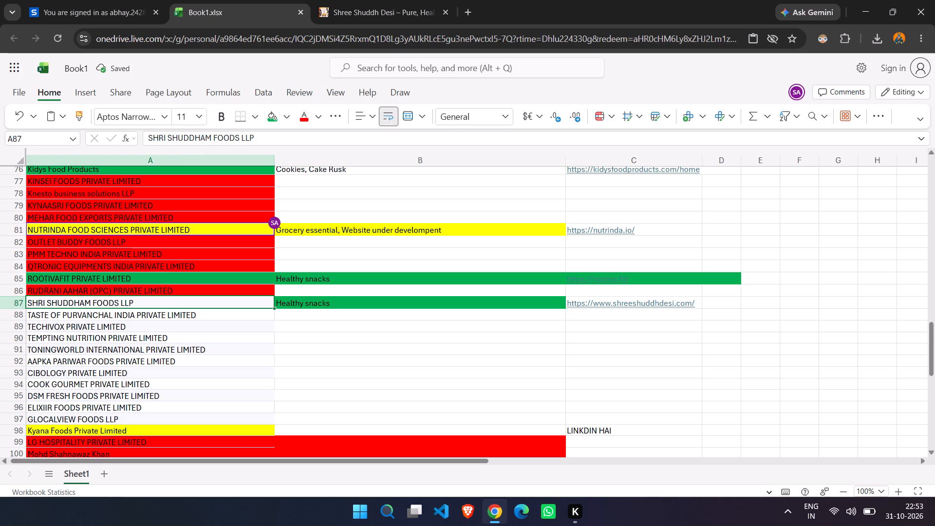
pyautogui.click(269, 119)
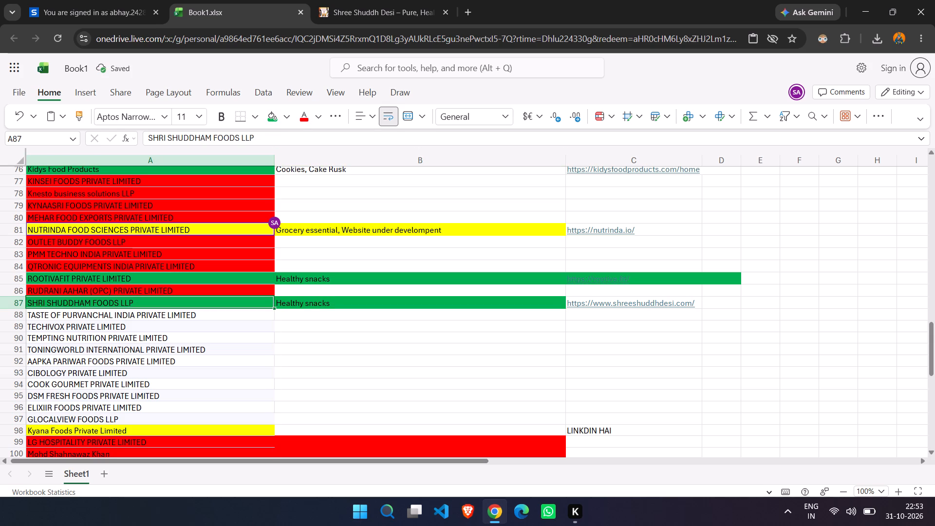
# Search Google for TASTE OF PURVANCHAL INDIA PRIVATE LIMITED, using the company name from cell A88.
pyautogui.click(218, 312)
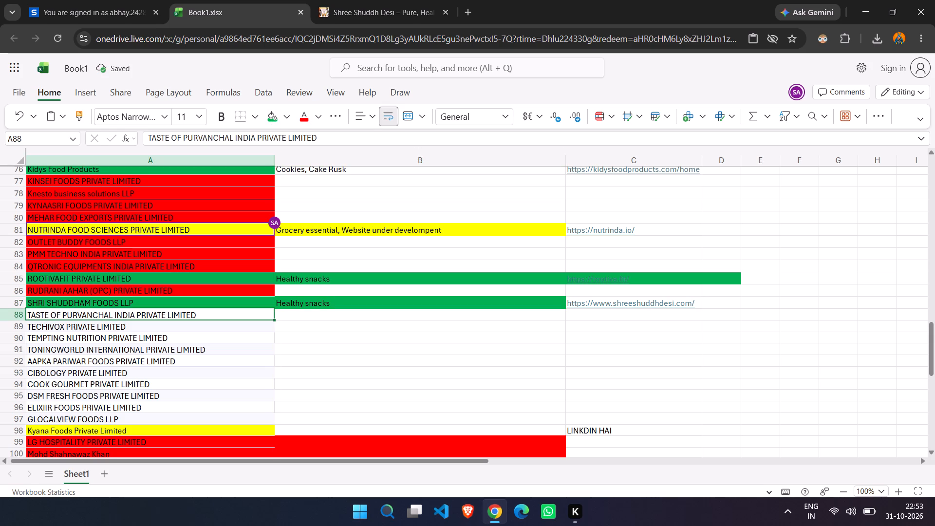
pyautogui.doubleClick(218, 312)
pyautogui.moveTo(218, 312); pyautogui.dragTo(118, 325)
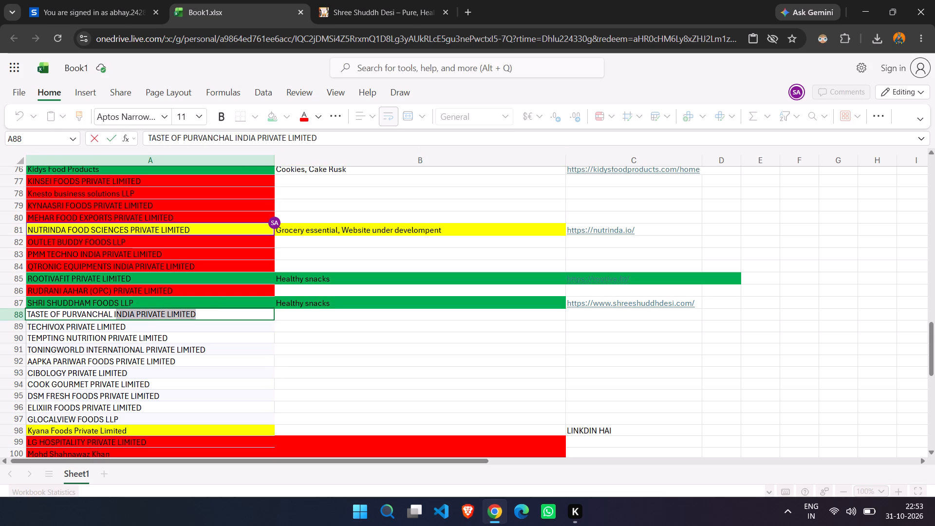
pyautogui.moveTo(118, 325); pyautogui.dragTo(21, 317)
pyautogui.hotkey('ctrl', 'c')
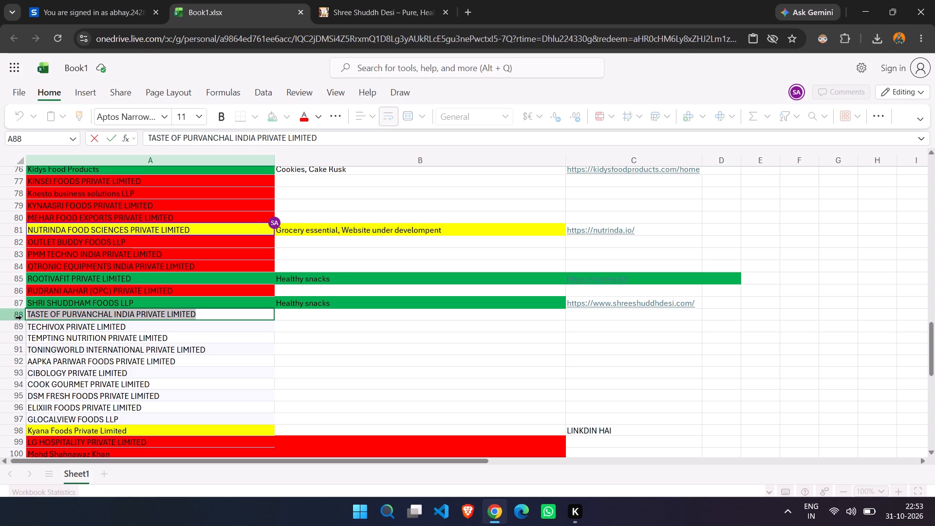
pyautogui.click(327, 0)
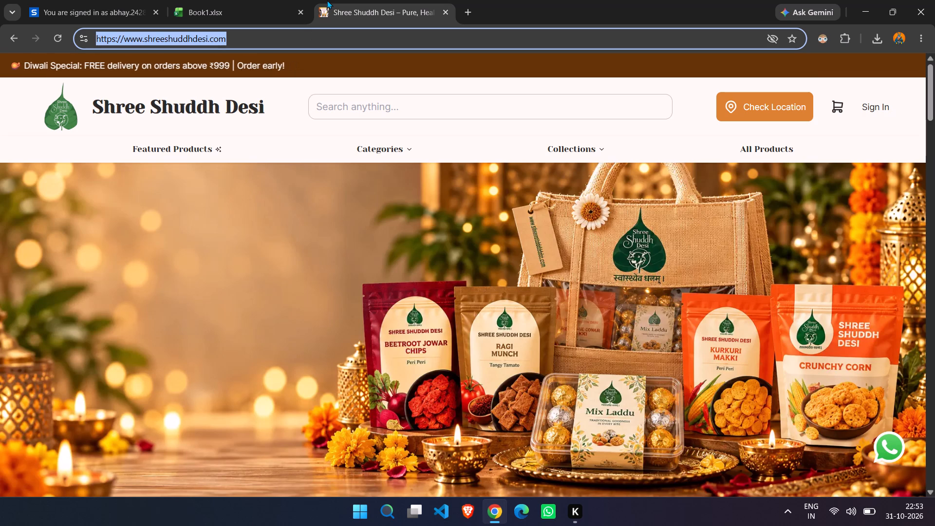
pyautogui.press('BackSpace')
pyautogui.hotkey('ctrl', 'v')
pyautogui.press('Return')
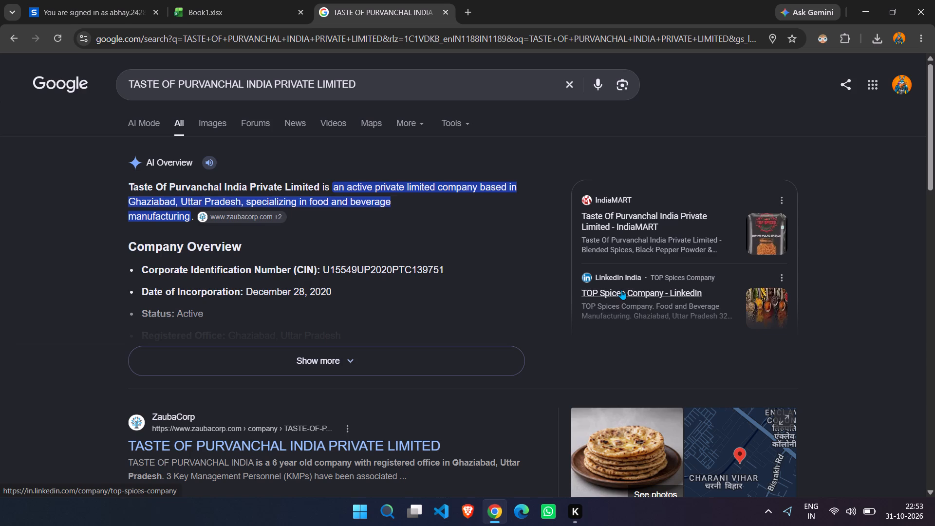
# Check the search results for TASTE OF PURVANCHAL INDIA PRIVATE LIMITED and fill its name cell A88 in Book1 with red.
pyautogui.scroll(-4, 375, 283)
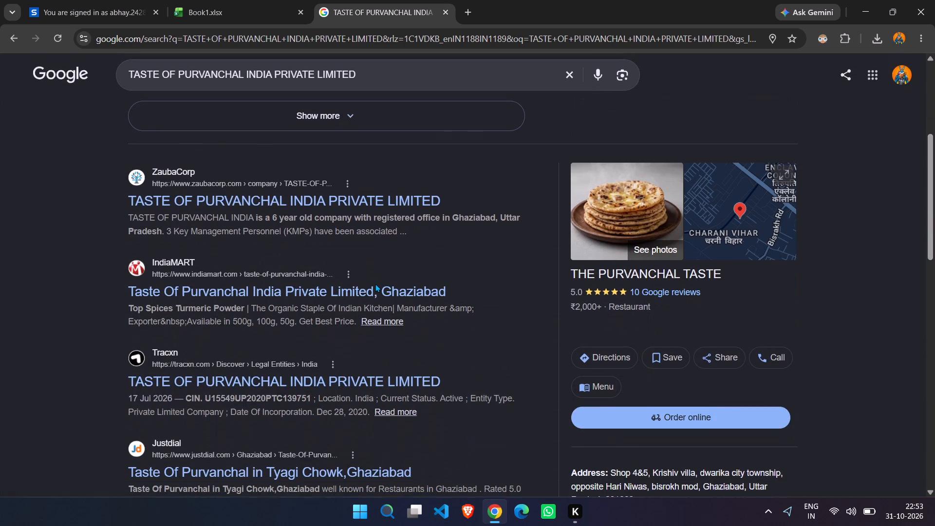
pyautogui.click(231, 0)
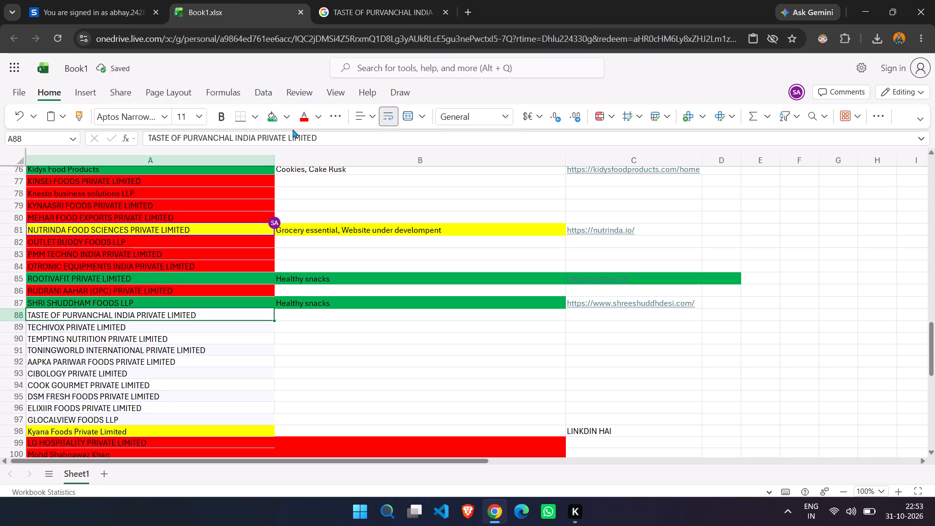
pyautogui.click(287, 118)
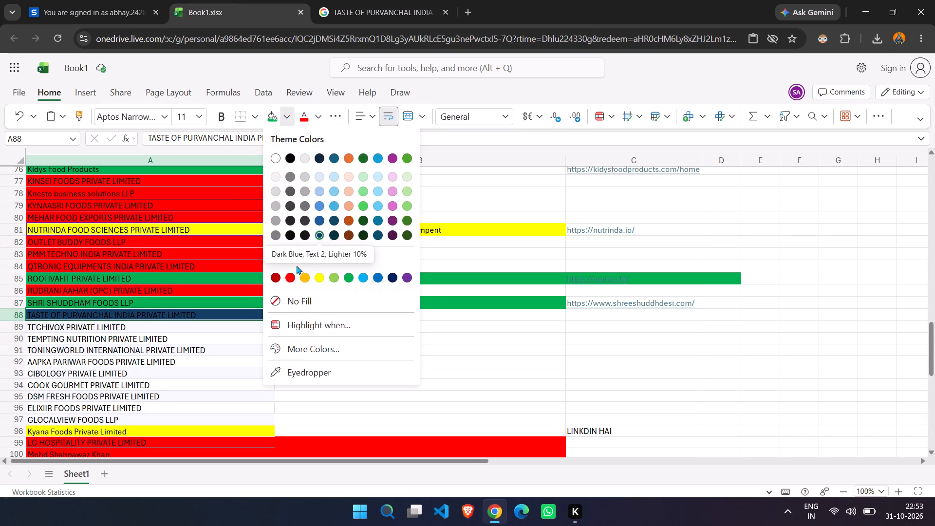
pyautogui.click(290, 275)
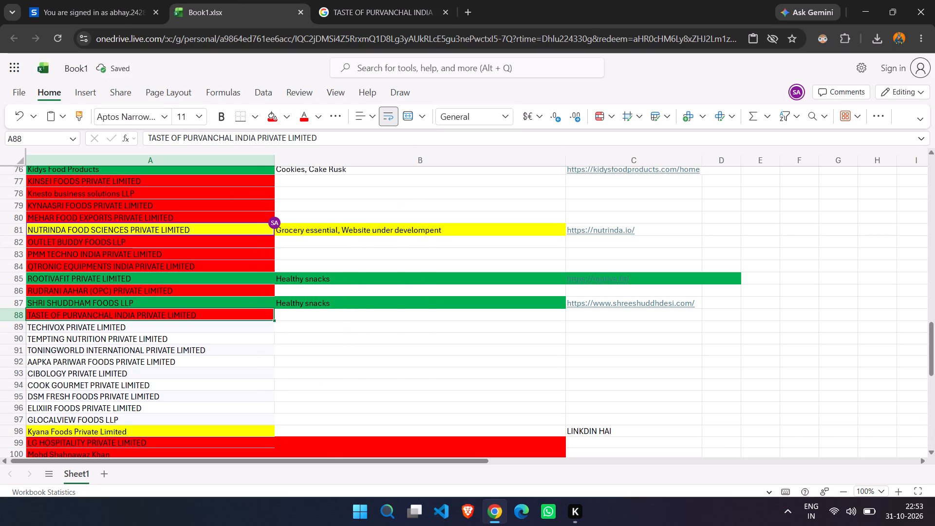
# Search Google for TECHIVOX PRIVATE LIMITED, using the company name from cell A89.
pyautogui.click(174, 328)
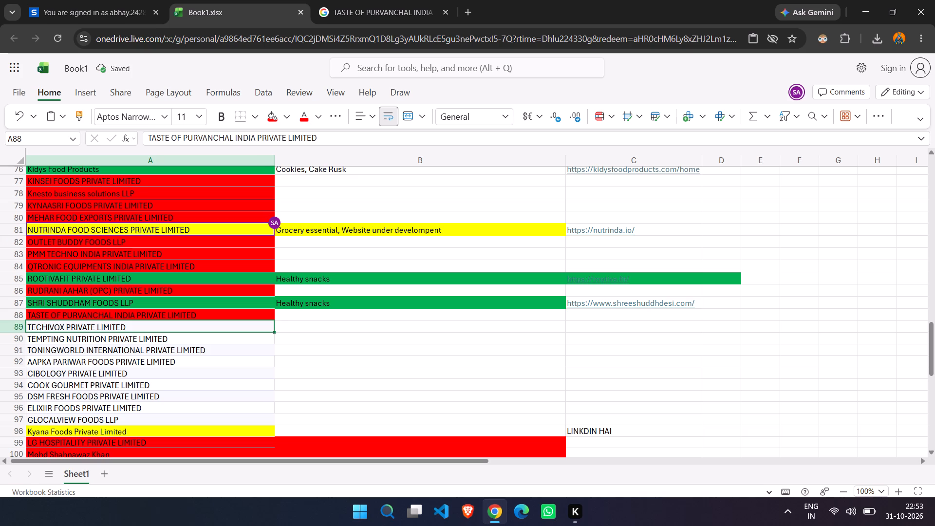
pyautogui.click(174, 328)
pyautogui.doubleClick(174, 328)
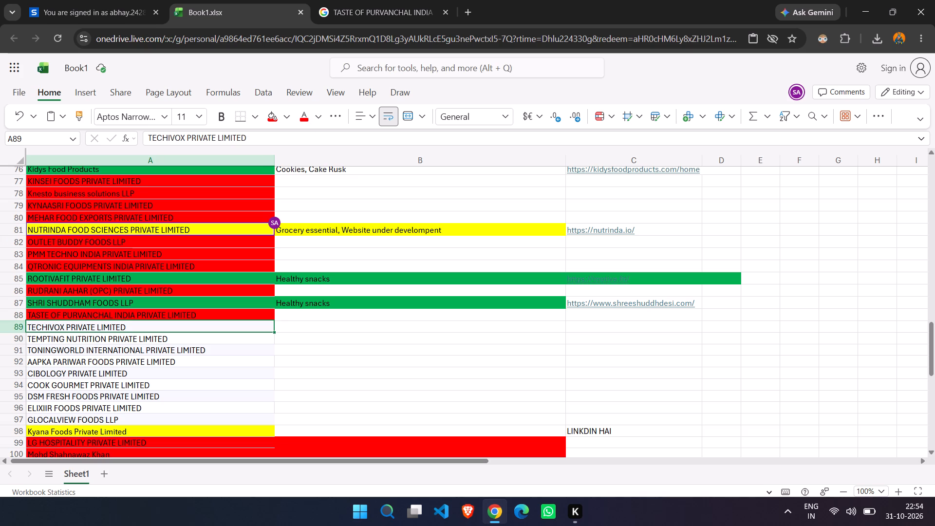
pyautogui.moveTo(174, 328); pyautogui.dragTo(0, 333)
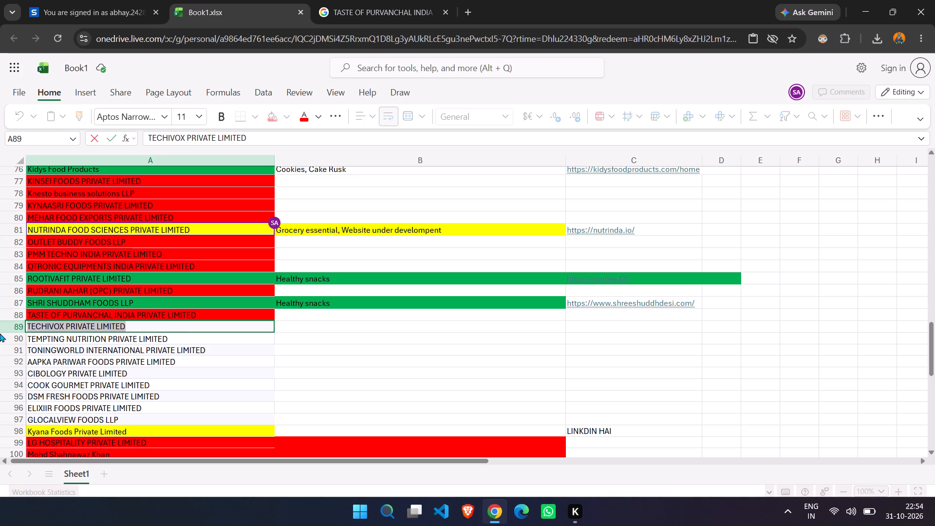
pyautogui.hotkey('ctrl', 'c')
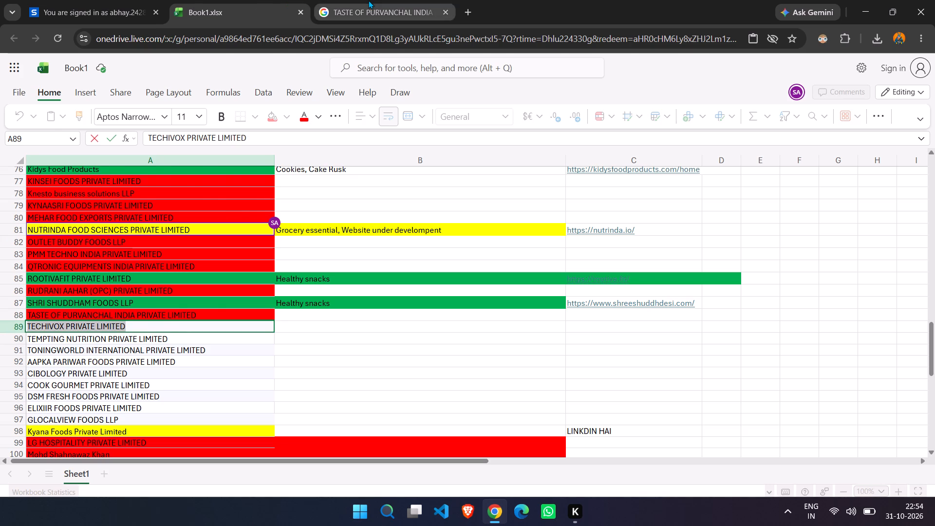
pyautogui.click(369, 0)
pyautogui.moveTo(368, 69); pyautogui.dragTo(0, 150)
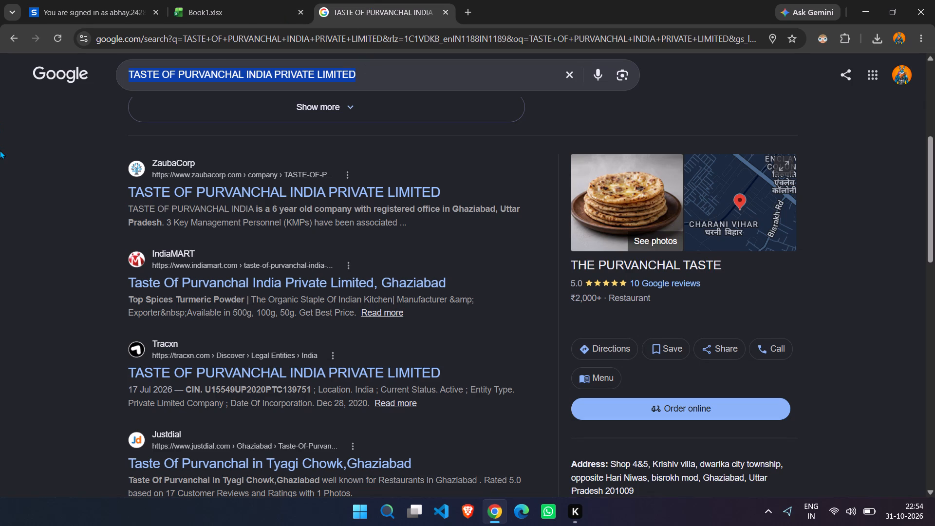
pyautogui.press('BackSpace')
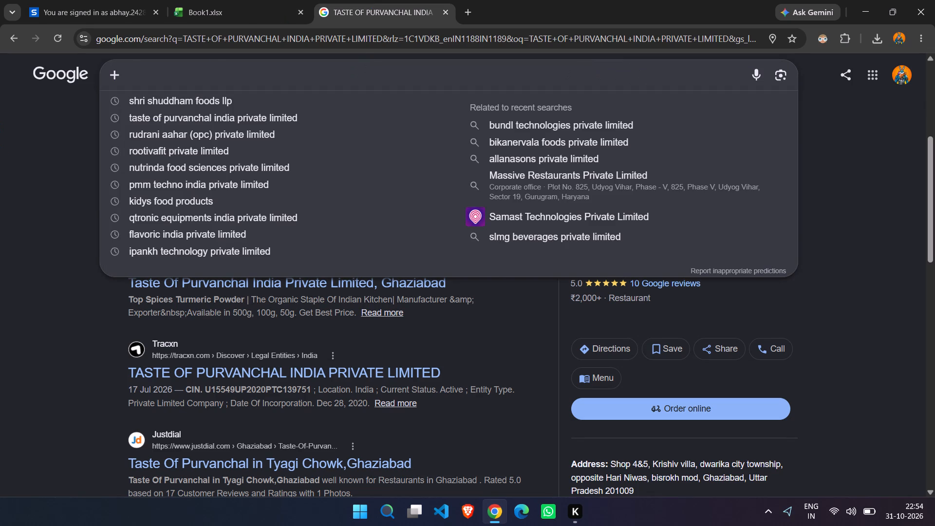
pyautogui.hotkey('ctrl', 'v')
pyautogui.press('Return')
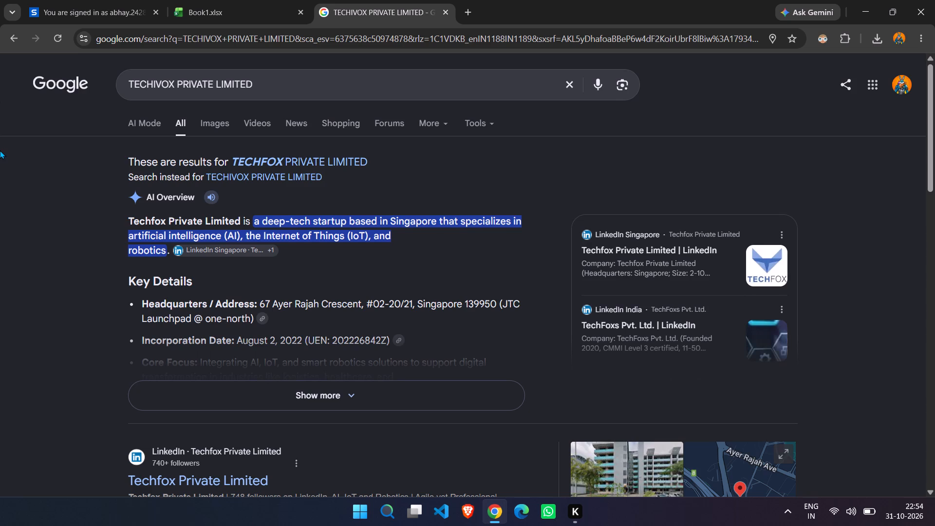
# Open the Techfox Private Limited LinkedIn page and examine its posts, comparing the name with the entry in Book1.
pyautogui.scroll(-3, 0, 150)
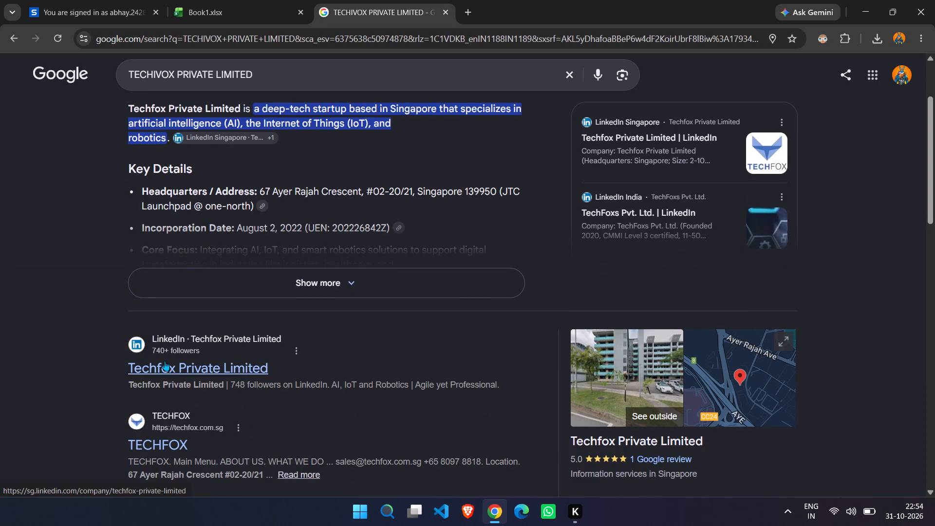
pyautogui.click(165, 361)
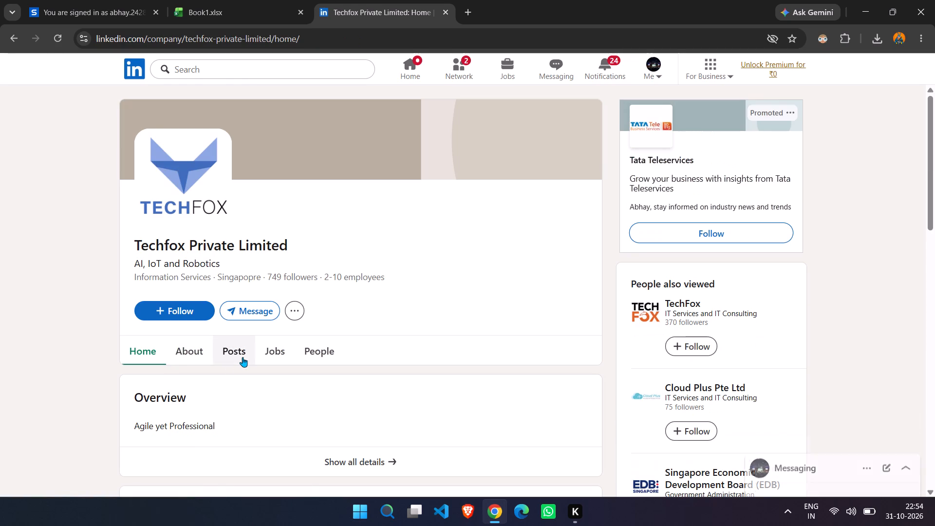
pyautogui.click(243, 357)
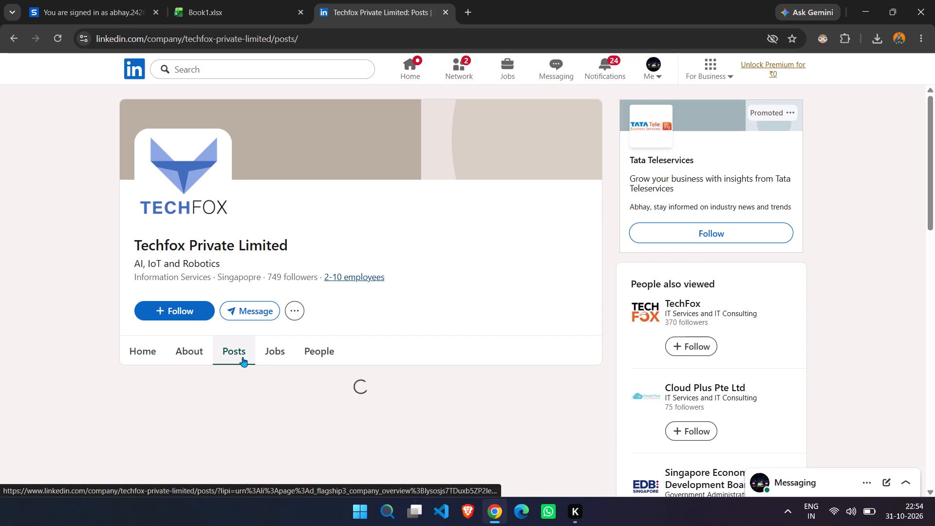
pyautogui.scroll(-6, 243, 357)
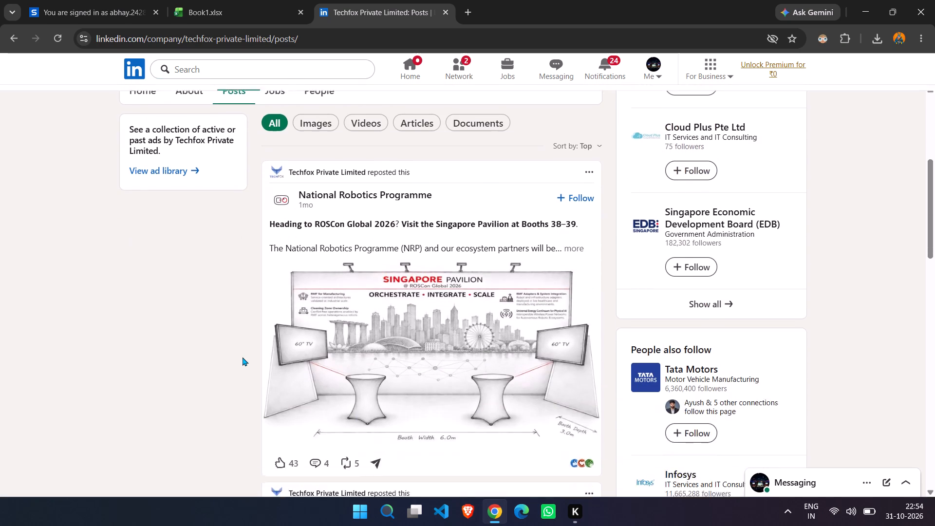
pyautogui.scroll(-4, 243, 357)
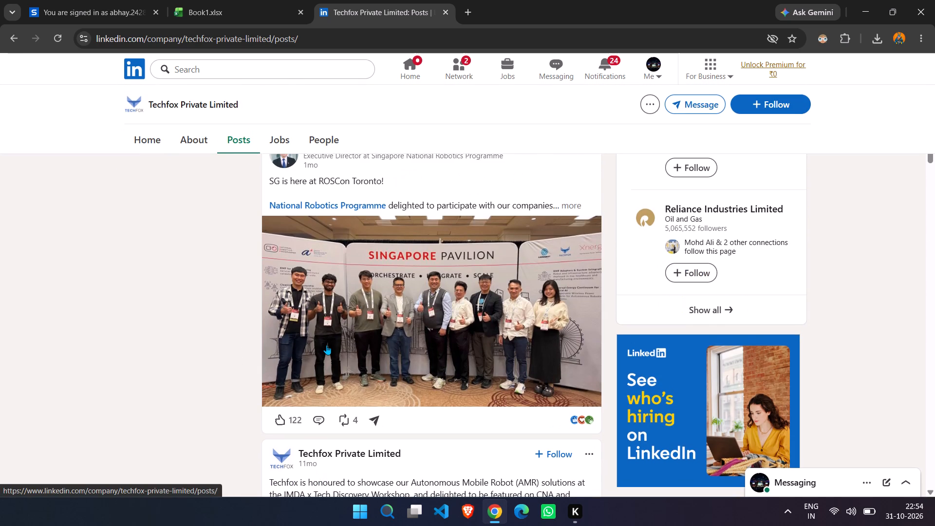
pyautogui.scroll(-6, 326, 345)
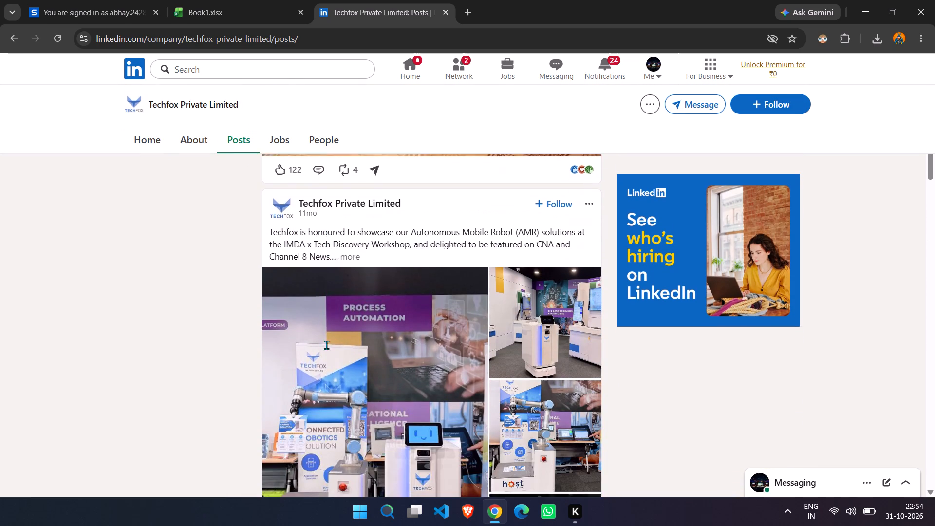
pyautogui.scroll(-2, 326, 345)
pyautogui.click(215, 0)
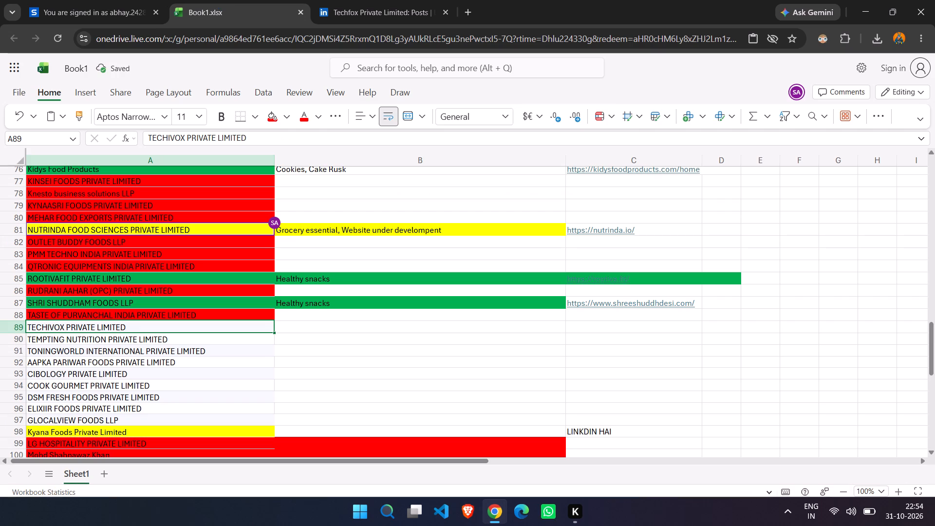
pyautogui.click(353, 0)
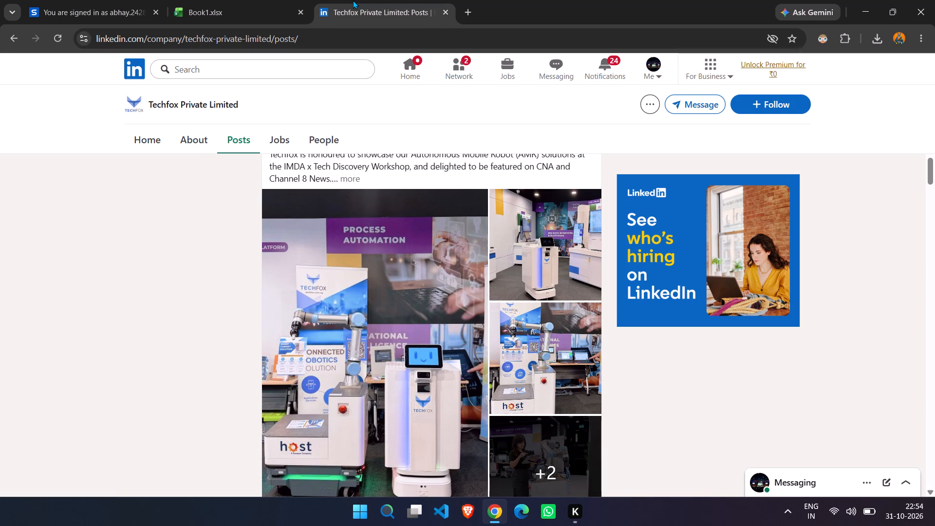
# Return to the search results, open the TECHFOX website techfox.com.sg, accept its cookies and examine the home page for its business type.
pyautogui.click(16, 41)
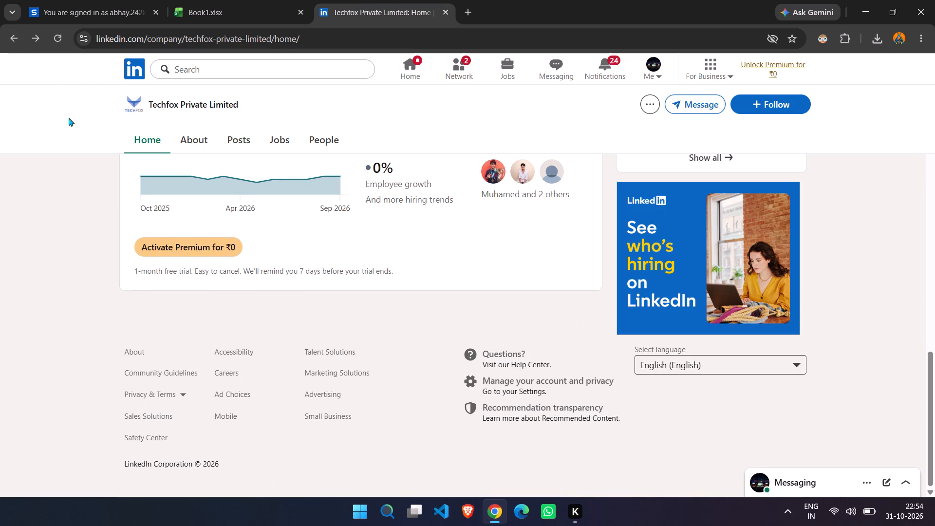
pyautogui.click(12, 42)
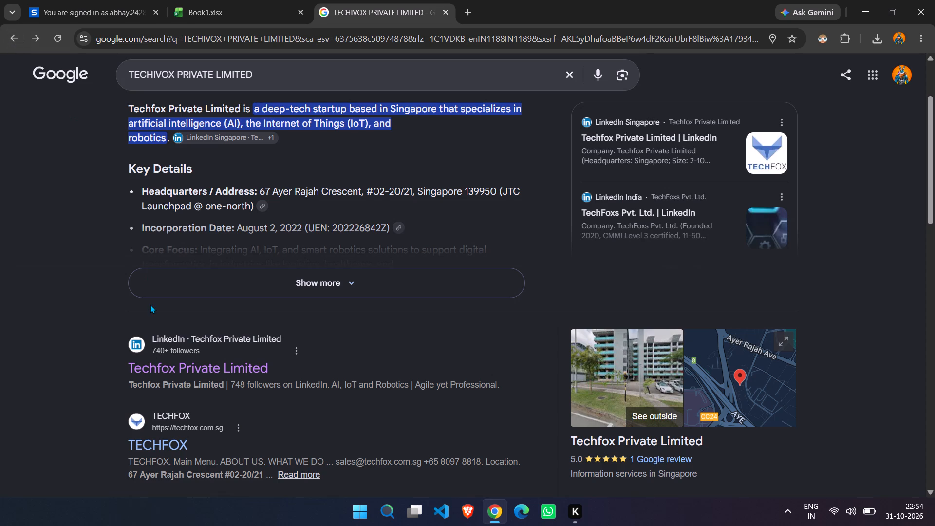
pyautogui.click(157, 437)
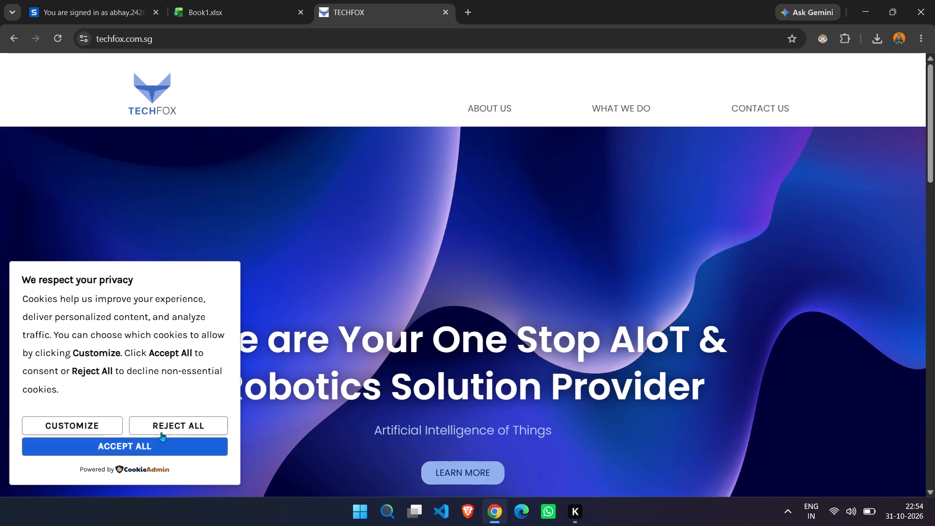
pyautogui.click(172, 442)
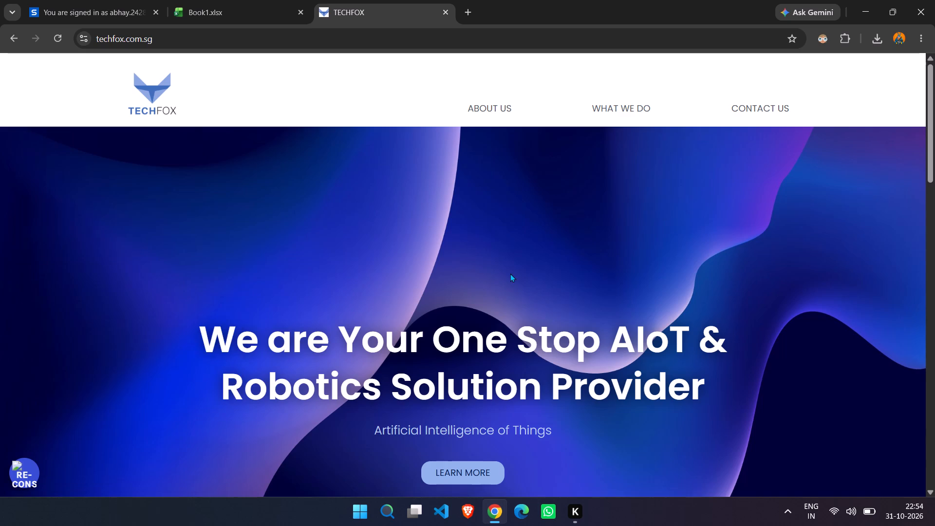
pyautogui.scroll(-12, 510, 273)
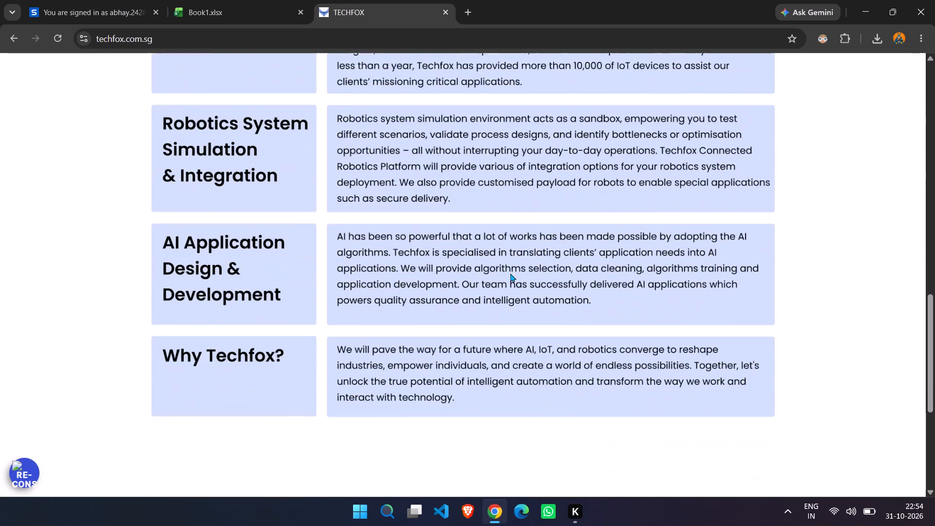
pyautogui.scroll(-12, 510, 273)
pyautogui.scroll(9, 510, 273)
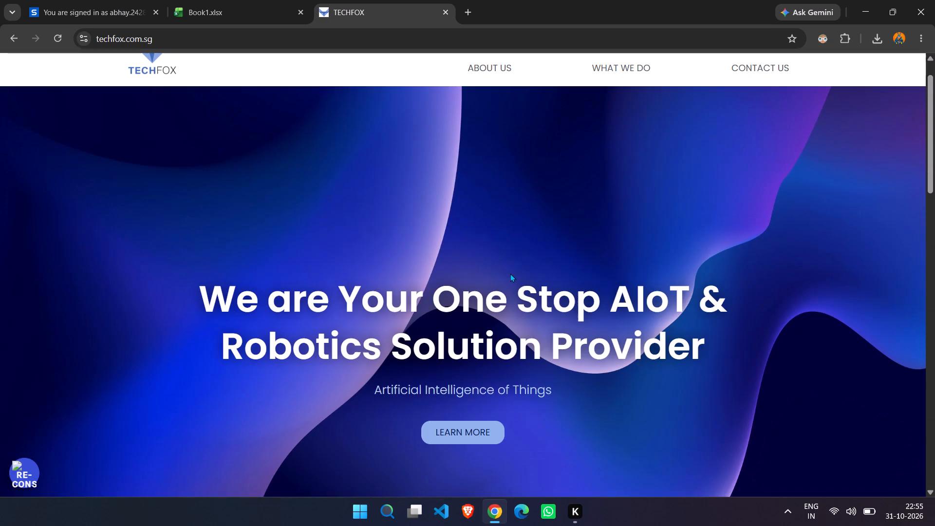
pyautogui.scroll(5, 510, 273)
pyautogui.scroll(-9, 510, 273)
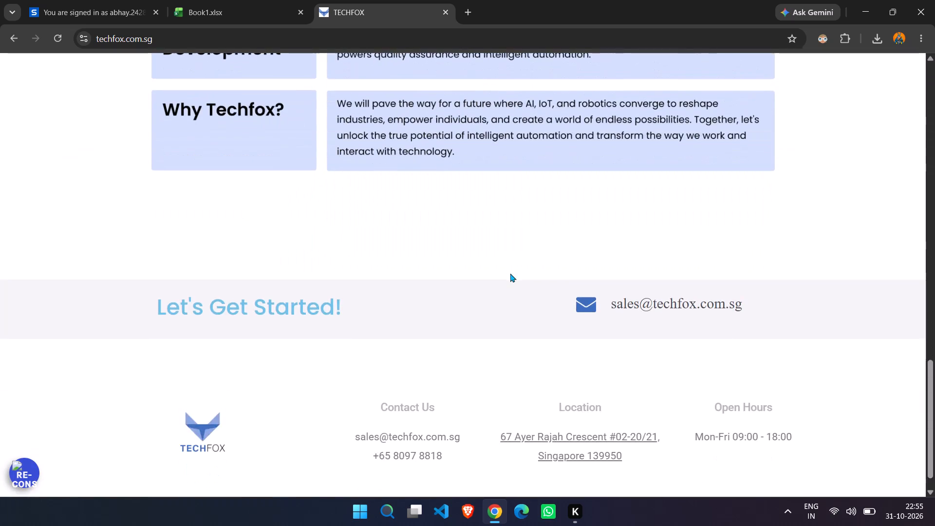
pyautogui.scroll(8, 510, 273)
pyautogui.scroll(-2, 510, 273)
pyautogui.scroll(6, 510, 273)
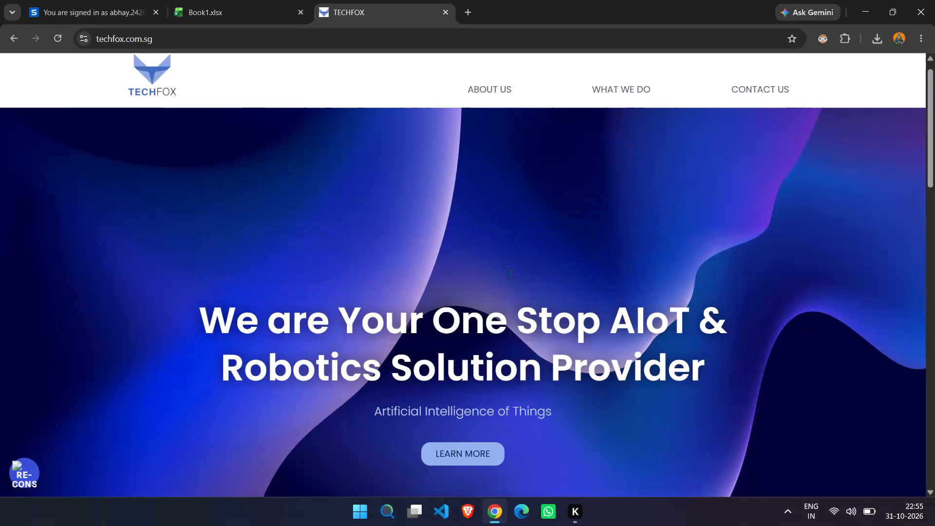
# Examine the About Us and What We Do sections of the Techfox website for the company's line of business.
pyautogui.click(508, 103)
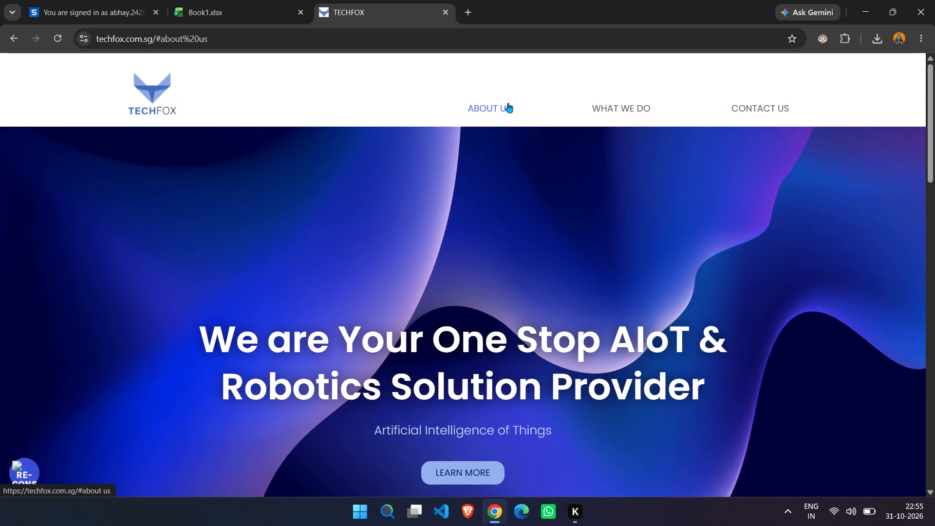
pyautogui.scroll(-15, 508, 103)
pyautogui.scroll(10, 508, 103)
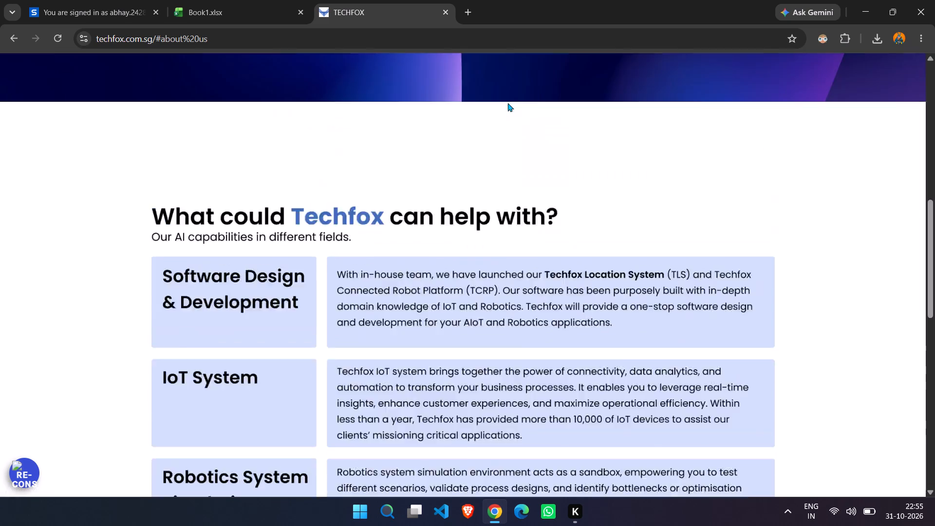
pyautogui.scroll(-5, 508, 103)
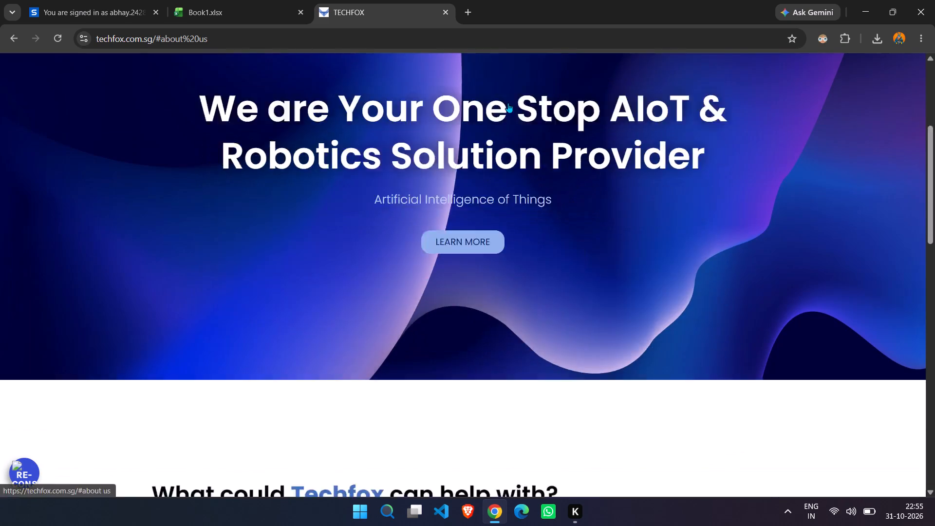
pyautogui.click(469, 119)
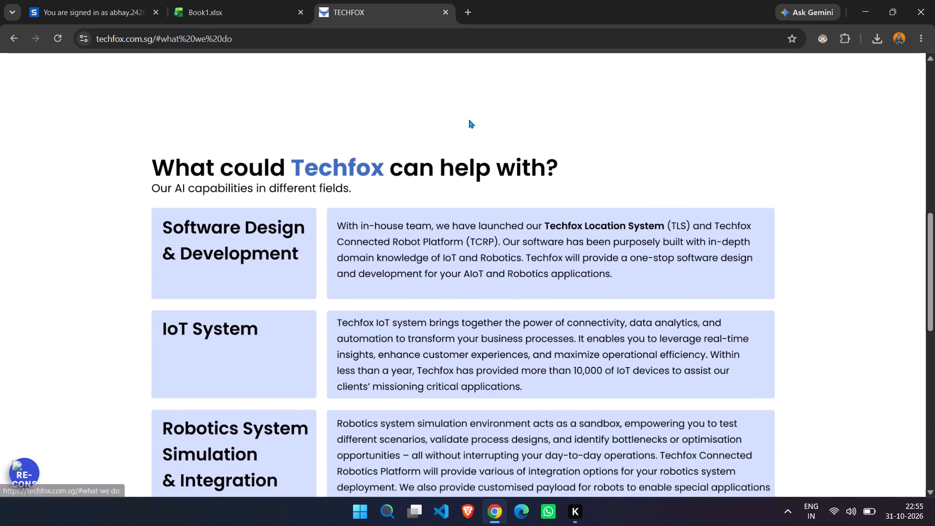
pyautogui.scroll(-1, 469, 119)
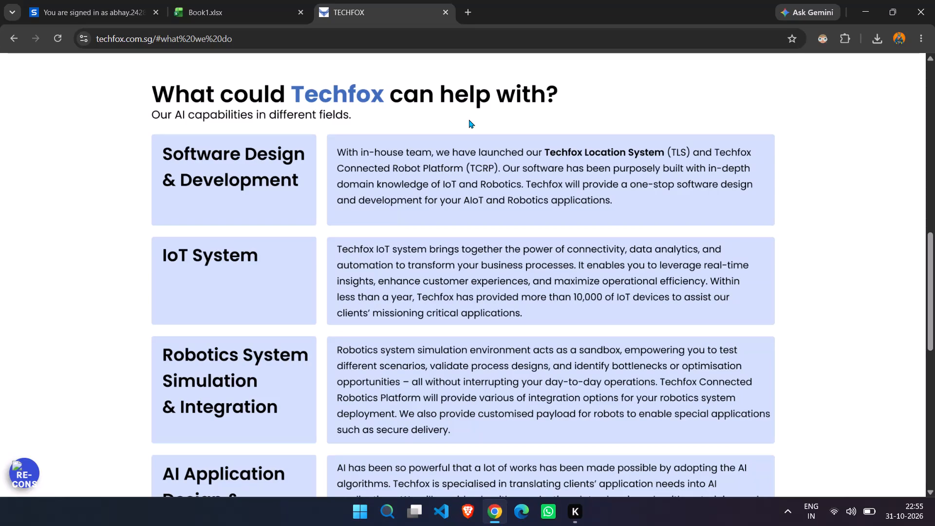
pyautogui.scroll(-7, 469, 119)
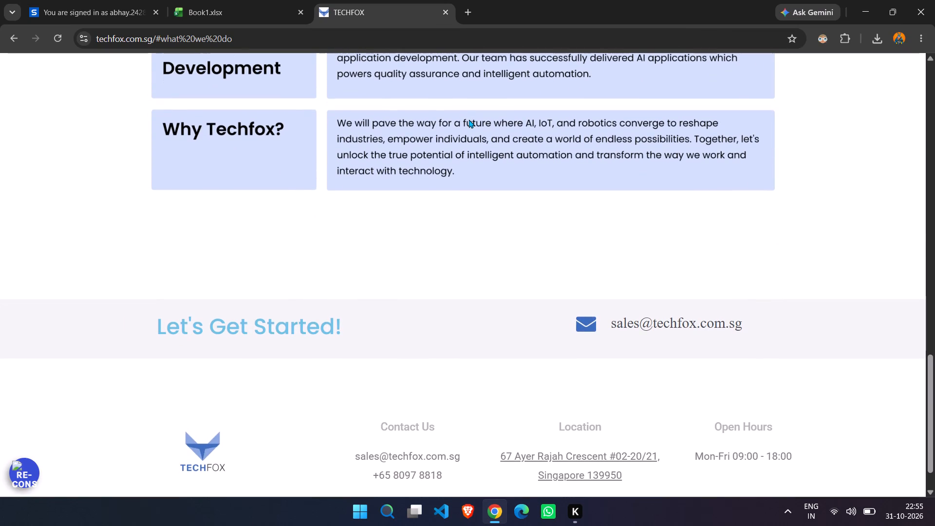
pyautogui.scroll(14, 469, 119)
pyautogui.scroll(-10, 469, 119)
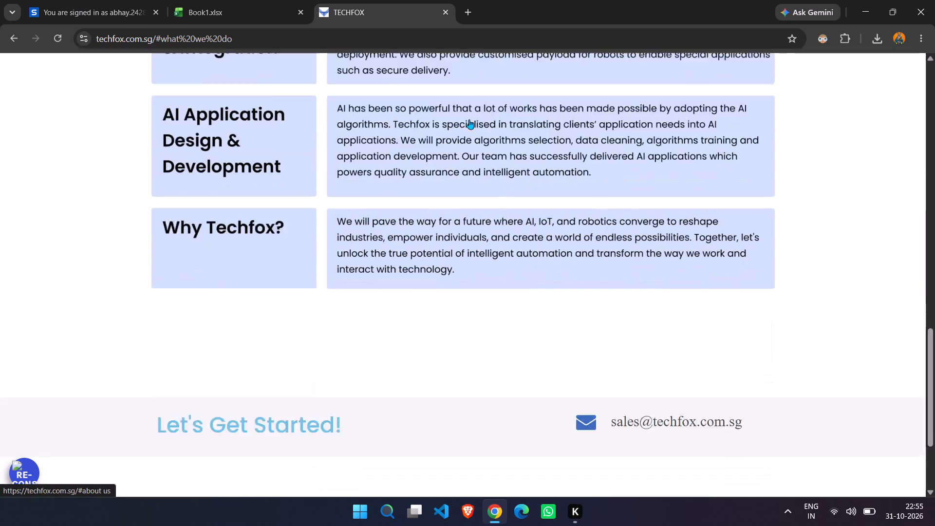
pyautogui.scroll(-9, 469, 119)
pyautogui.scroll(12, 469, 119)
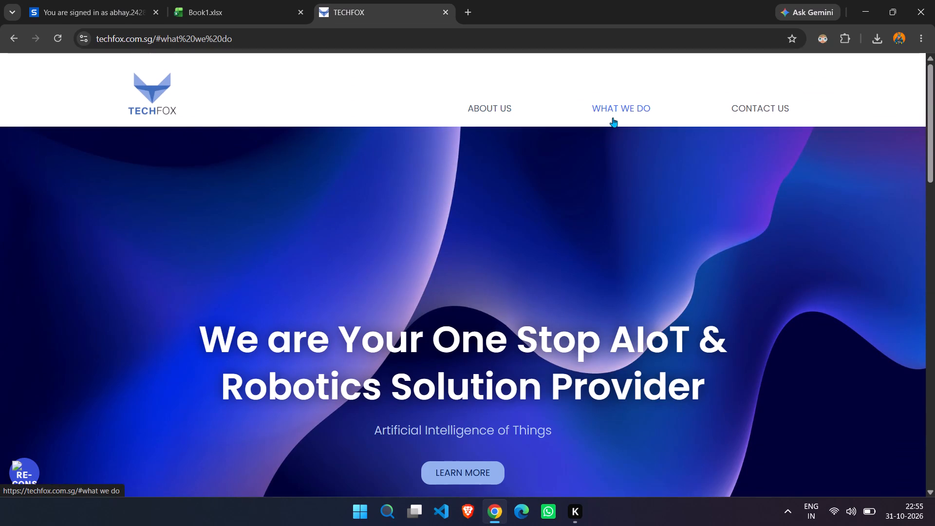
# Examine the Techfox website's contact details and its descriptions of software, IoT, robotics and AI services for the line of business.
pyautogui.click(613, 117)
pyautogui.scroll(6, 613, 117)
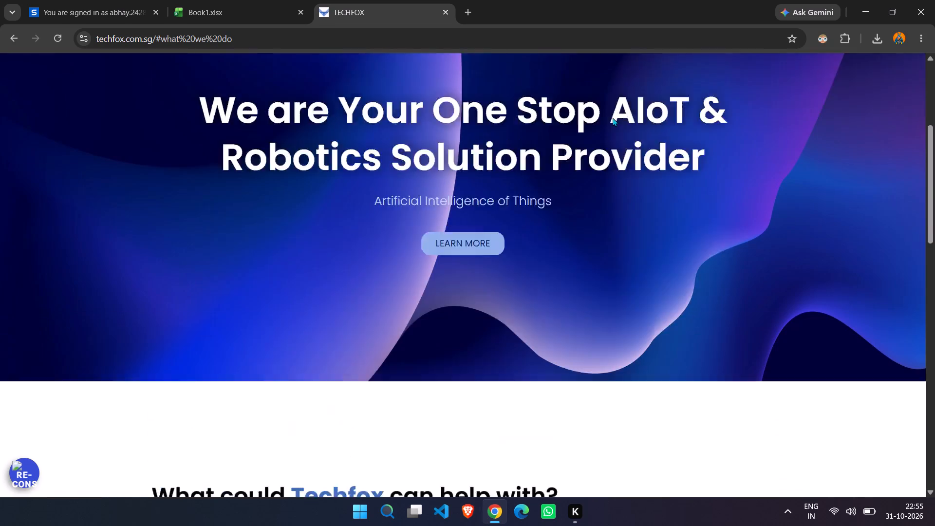
pyautogui.click(757, 109)
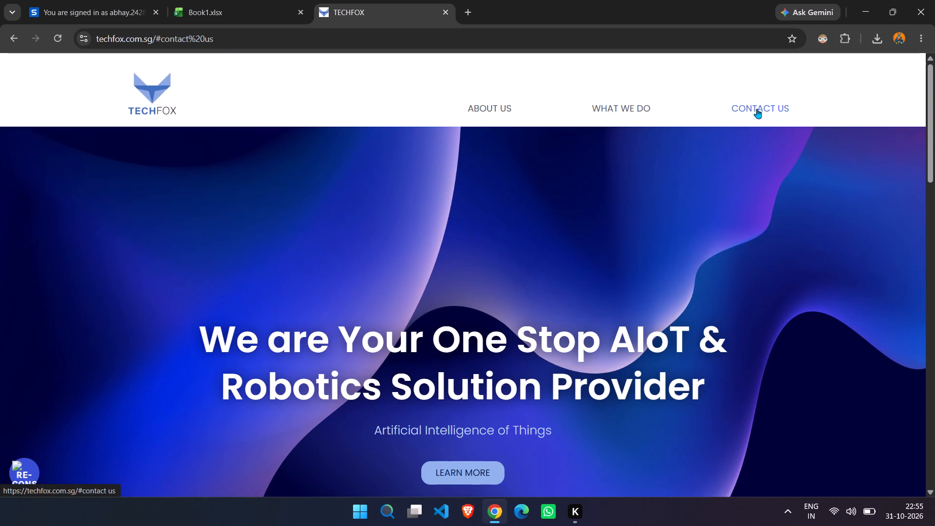
pyautogui.click(757, 109)
pyautogui.tripleClick(757, 109)
pyautogui.scroll(-8, 757, 109)
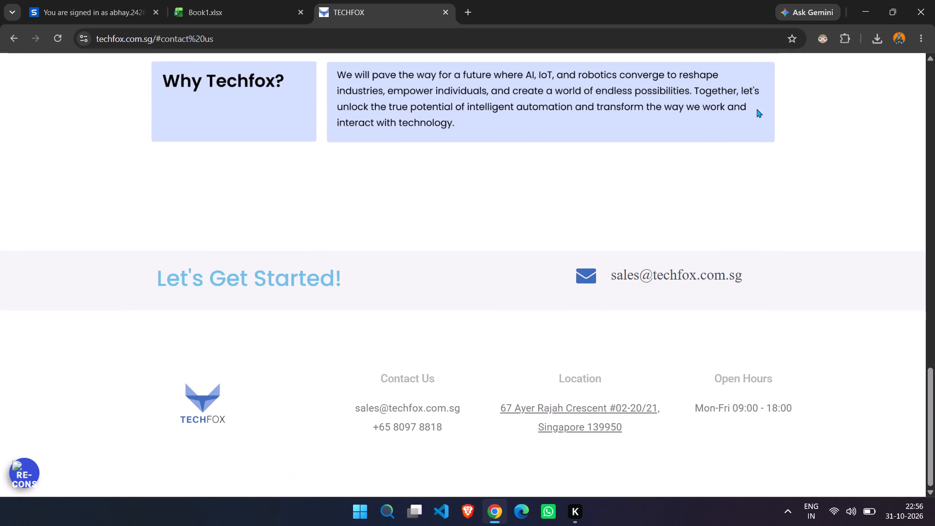
pyautogui.scroll(5, 757, 109)
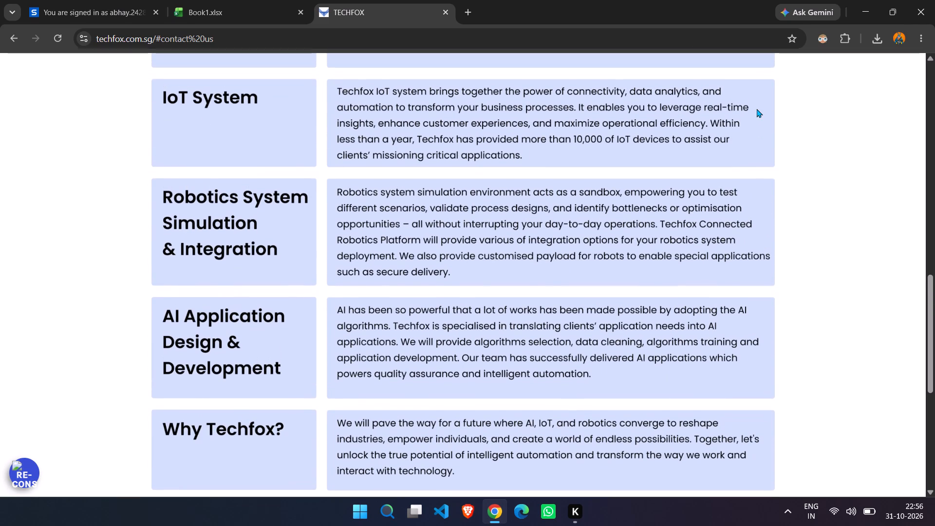
pyautogui.click(629, 207)
pyautogui.moveTo(478, 259); pyautogui.dragTo(385, 228)
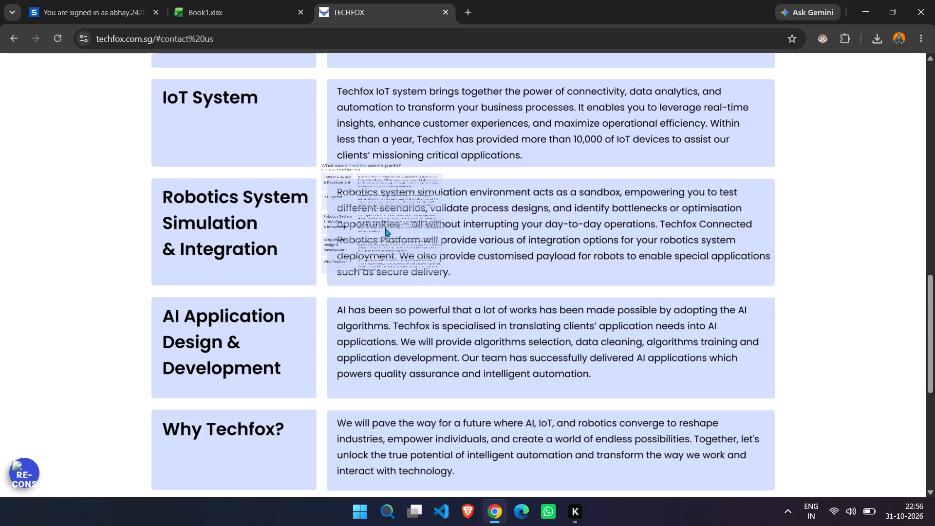
pyautogui.scroll(3, 385, 228)
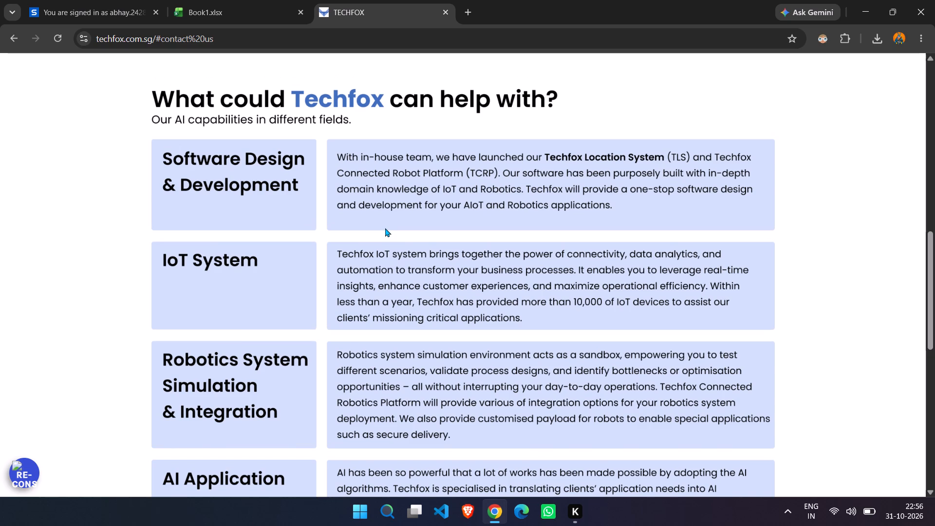
pyautogui.scroll(6, 385, 228)
# In Book1, fill the TECHIVOX PRIVATE LIMITED cell A89 with yellow.
pyautogui.click(246, 0)
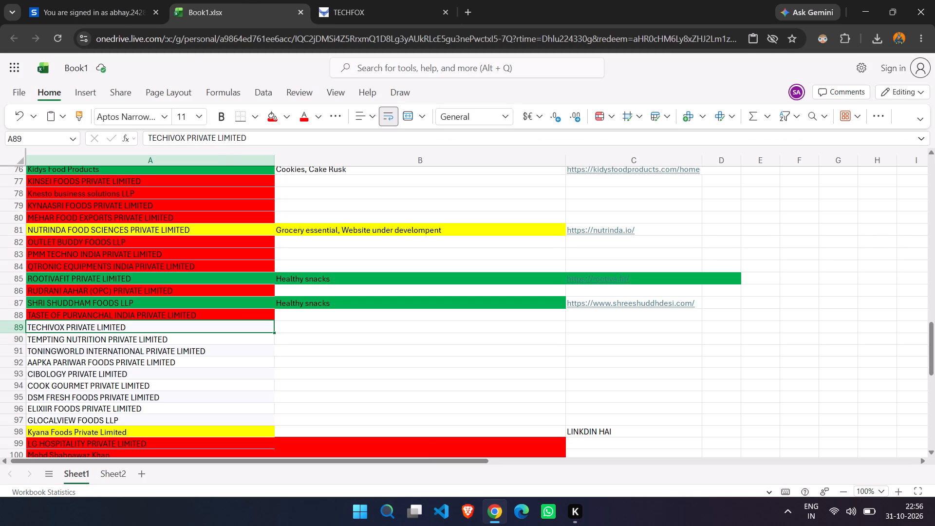
pyautogui.click(290, 112)
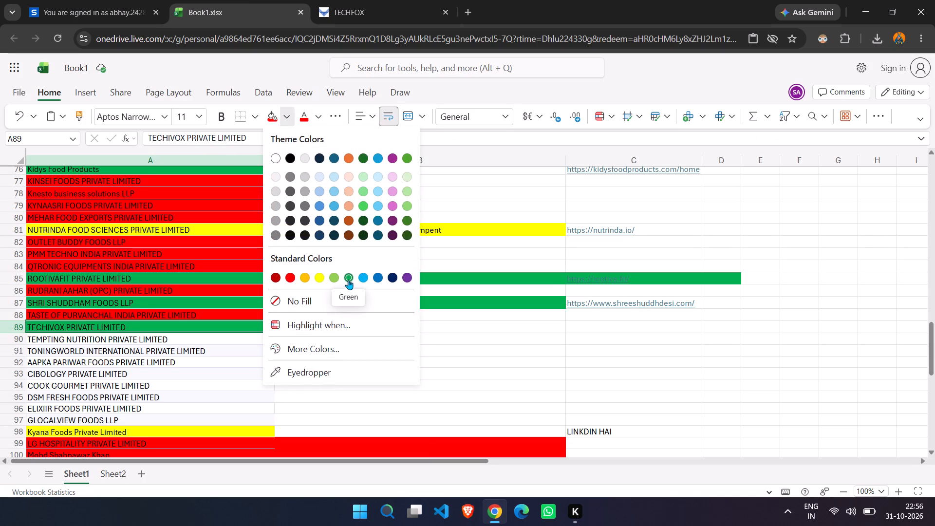
pyautogui.click(316, 280)
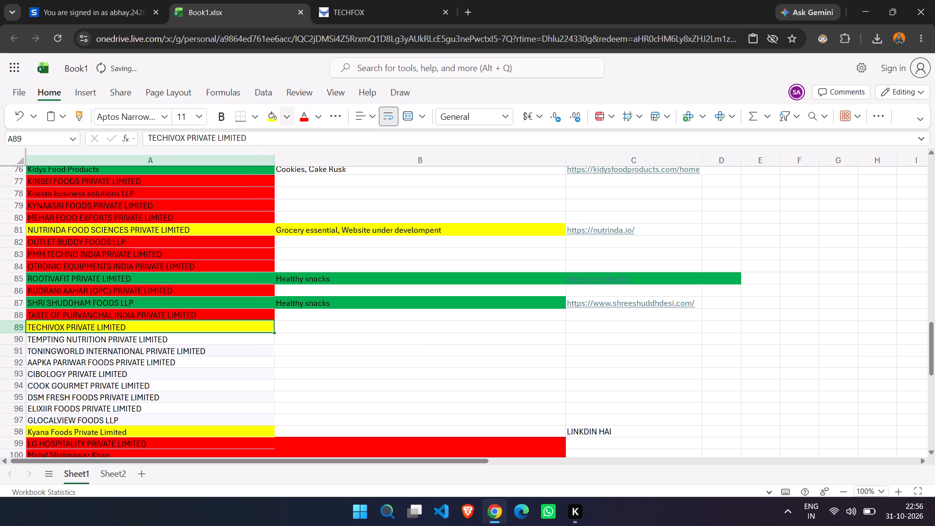
# Enter "Iot and ai, automation based" as the business type in cell B89.
pyautogui.click(312, 331)
pyautogui.doubleClick(312, 331)
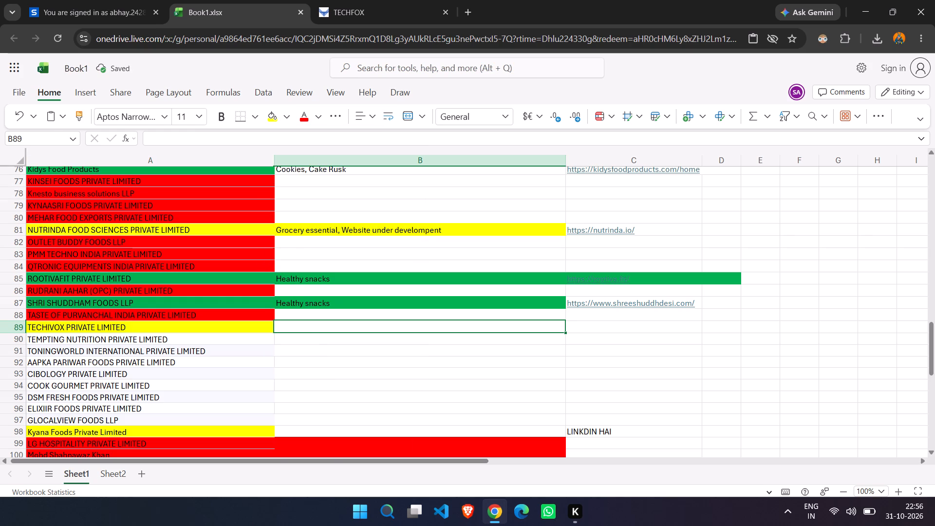
pyautogui.write('Iot and au')
pyautogui.press('BackSpace')
pyautogui.press('BackSpace')
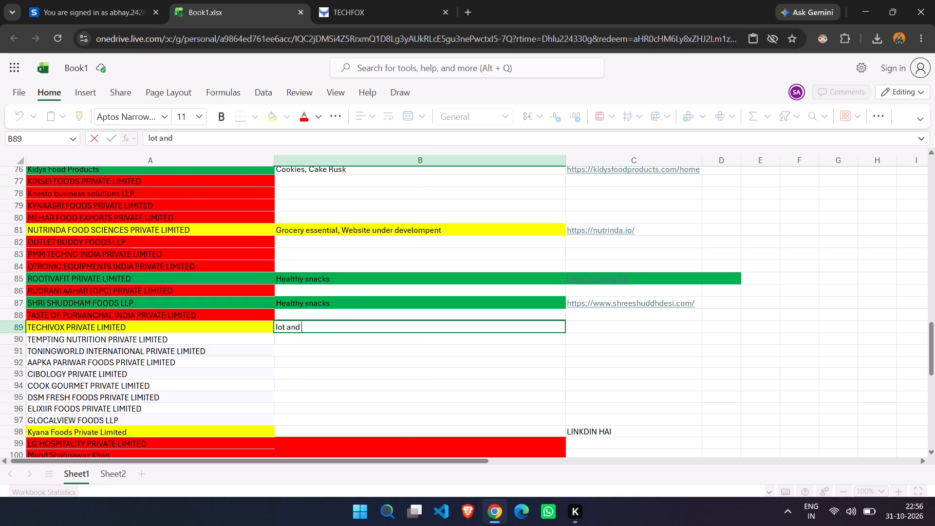
pyautogui.write('ai')
pyautogui.write(', automation')
pyautogui.press('space')
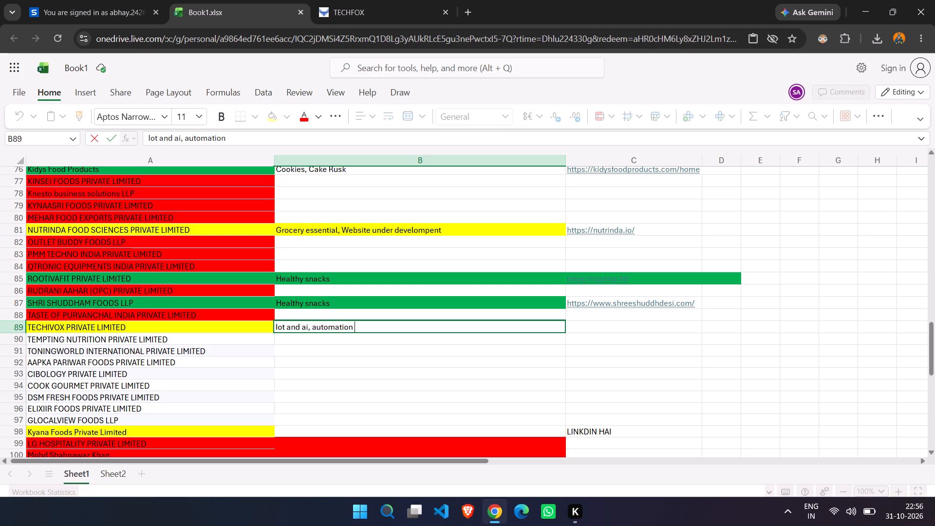
pyautogui.write('based')
pyautogui.press('Right')
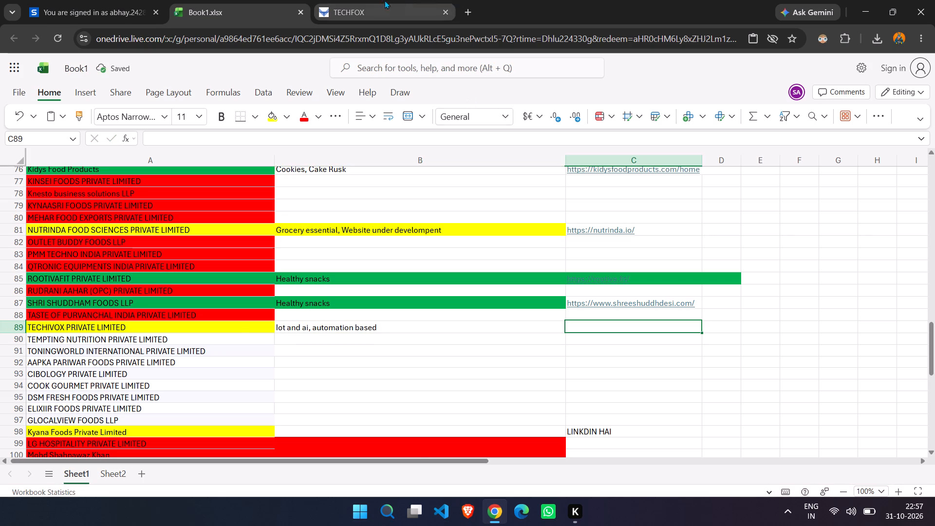
# Go back from the Techfox site to the TECHIVOX PRIVATE LIMITED search results and reopen the TECHFOX home page at its plain address.
pyautogui.click(380, 0)
pyautogui.scroll(10, 263, 52)
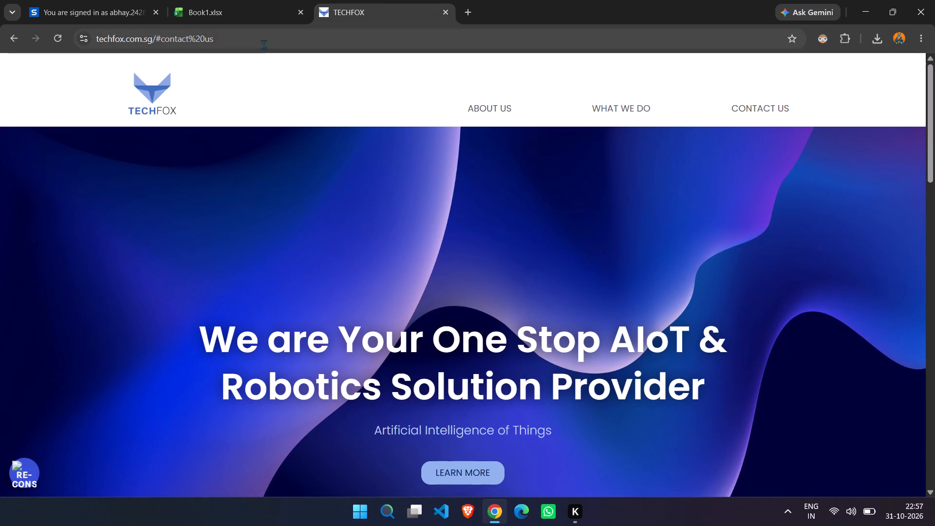
pyautogui.click(263, 38)
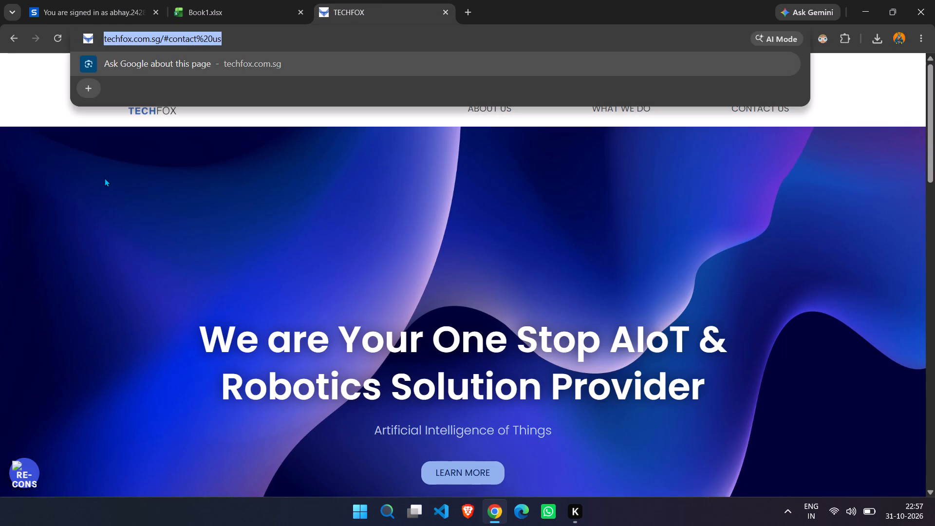
pyautogui.click(105, 178)
pyautogui.scroll(5, 105, 178)
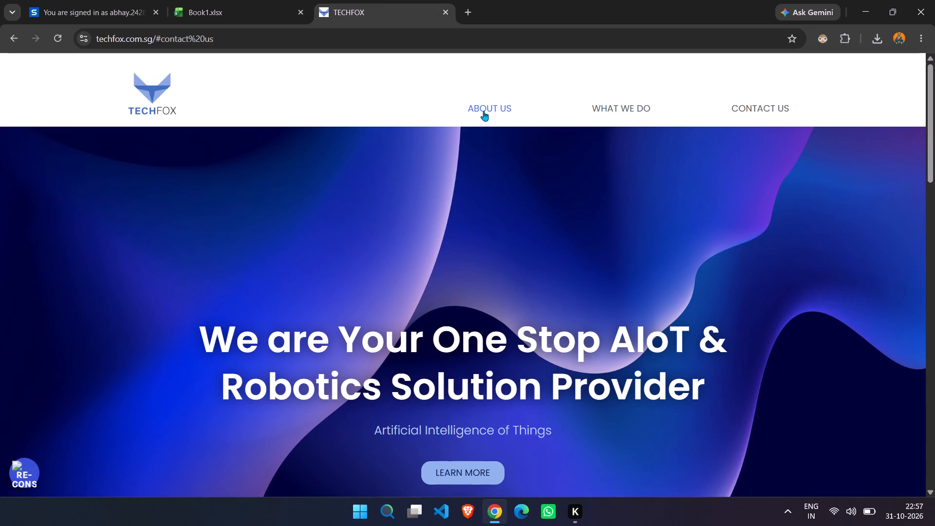
pyautogui.click(484, 111)
pyautogui.click(484, 111)
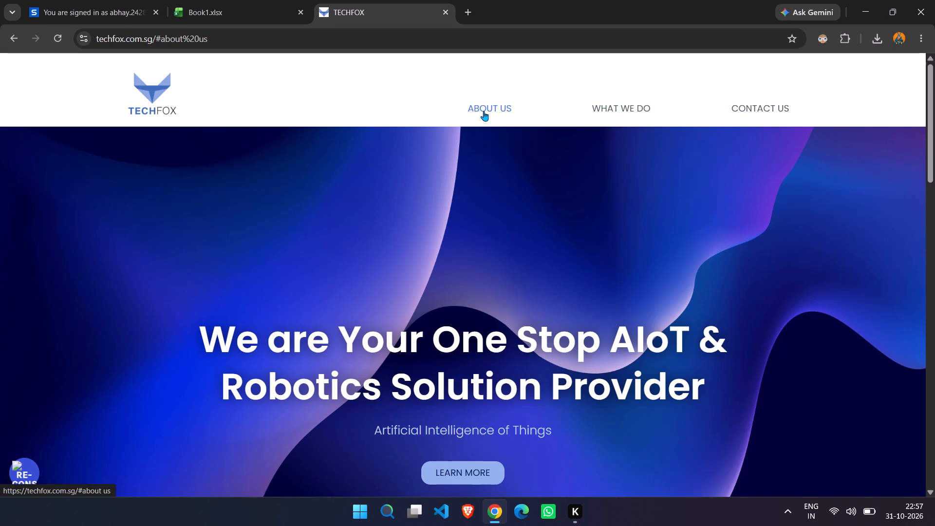
pyautogui.click(14, 32)
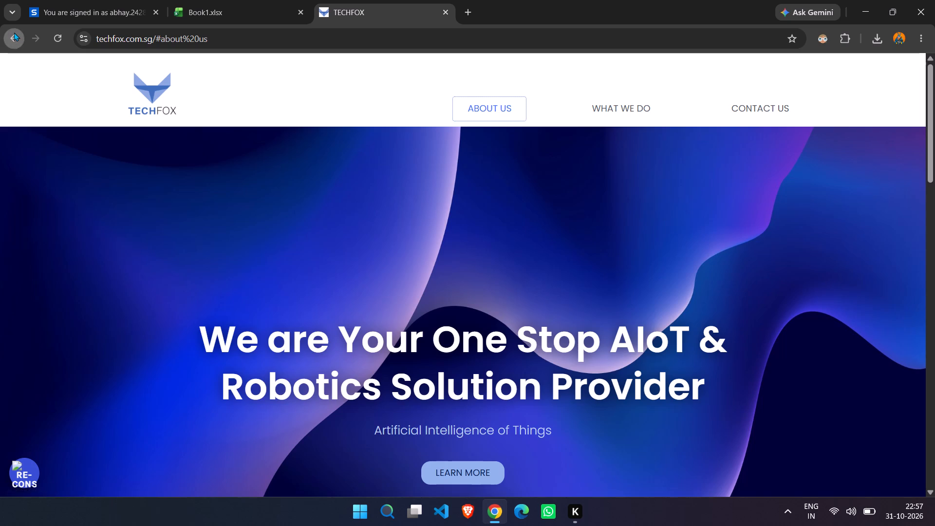
pyautogui.click(14, 32)
pyautogui.click(14, 32)
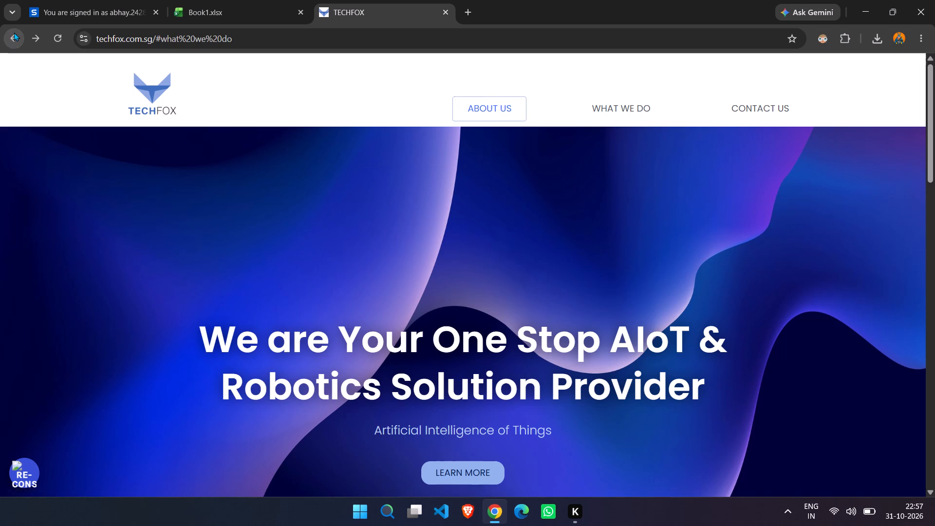
pyautogui.click(14, 32)
pyautogui.doubleClick(14, 32)
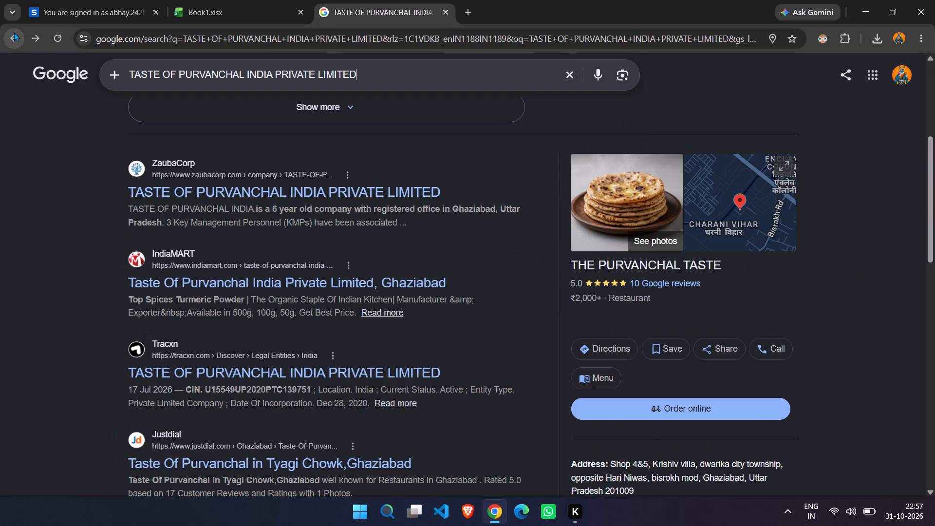
pyautogui.click(41, 43)
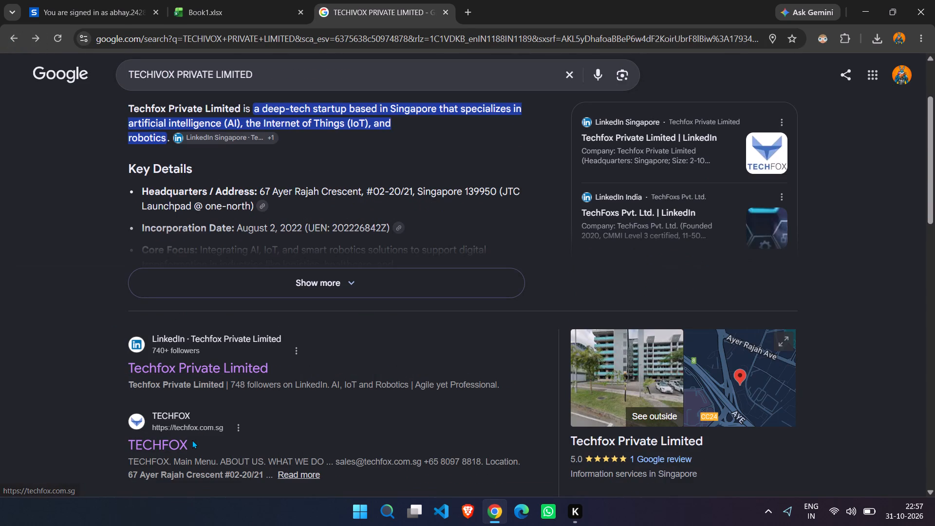
pyautogui.click(178, 444)
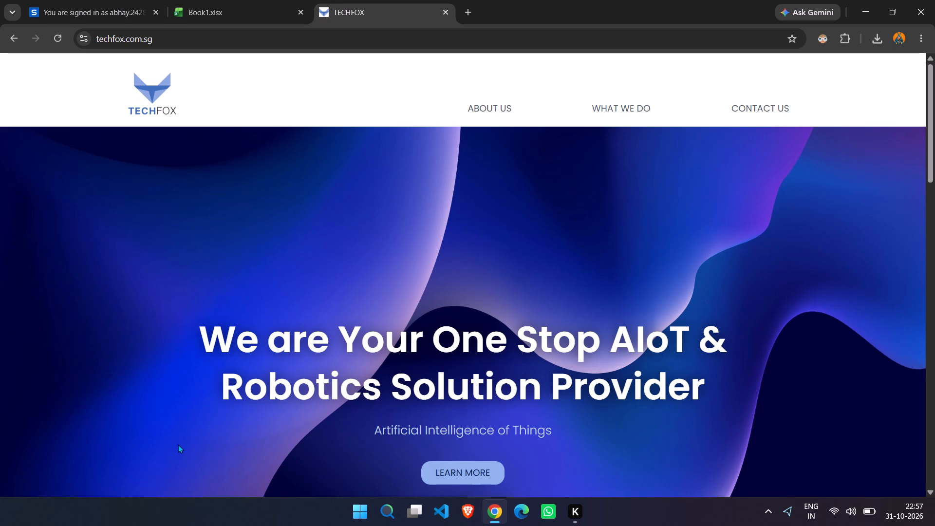
pyautogui.click(282, 37)
pyautogui.moveTo(282, 37); pyautogui.dragTo(105, 56)
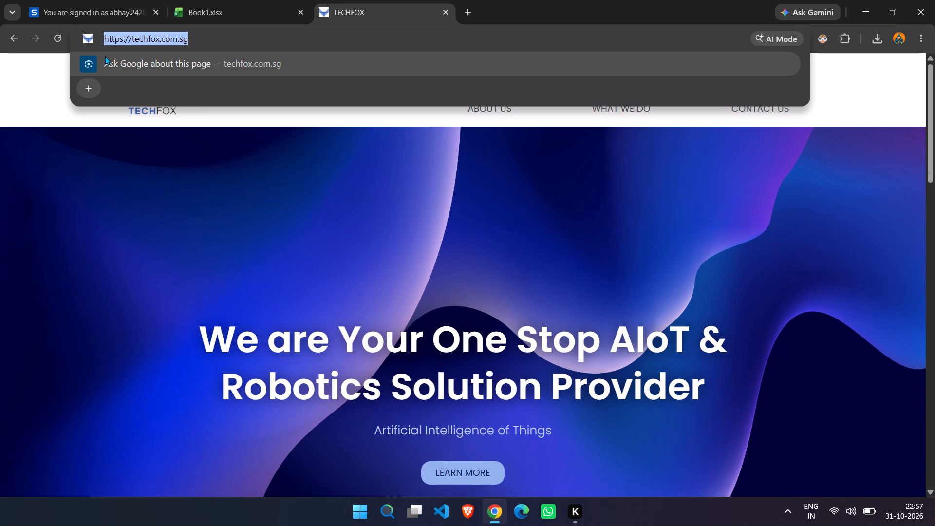
pyautogui.hotkey('ctrl', 'c')
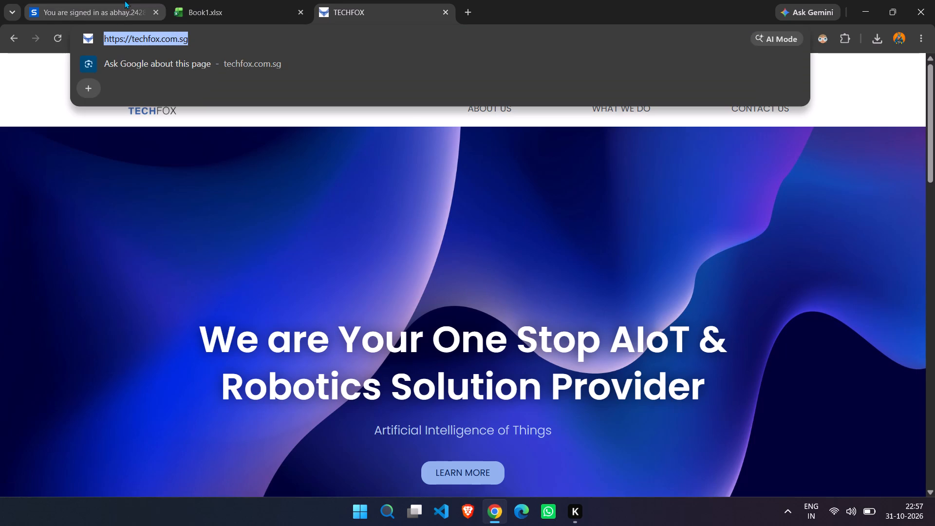
pyautogui.click(211, 0)
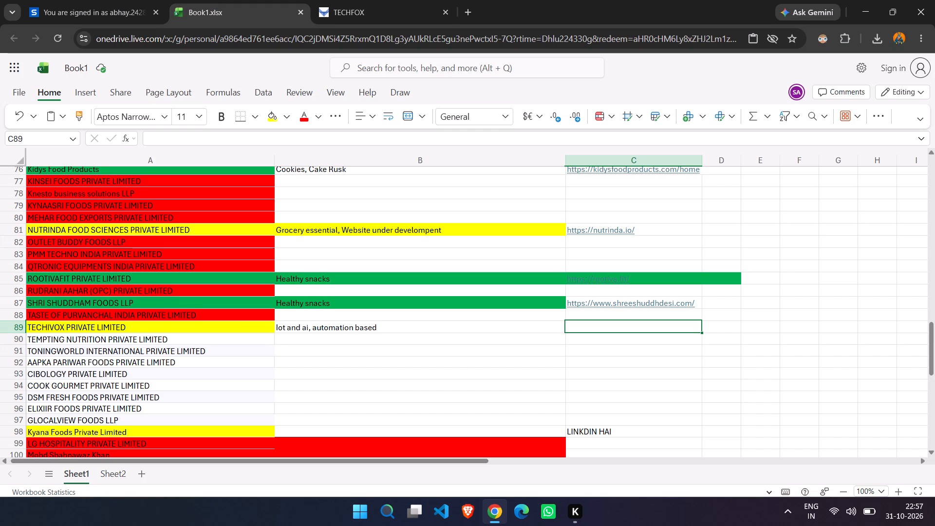
pyautogui.scroll(-1, 533, 430)
pyautogui.doubleClick(630, 303)
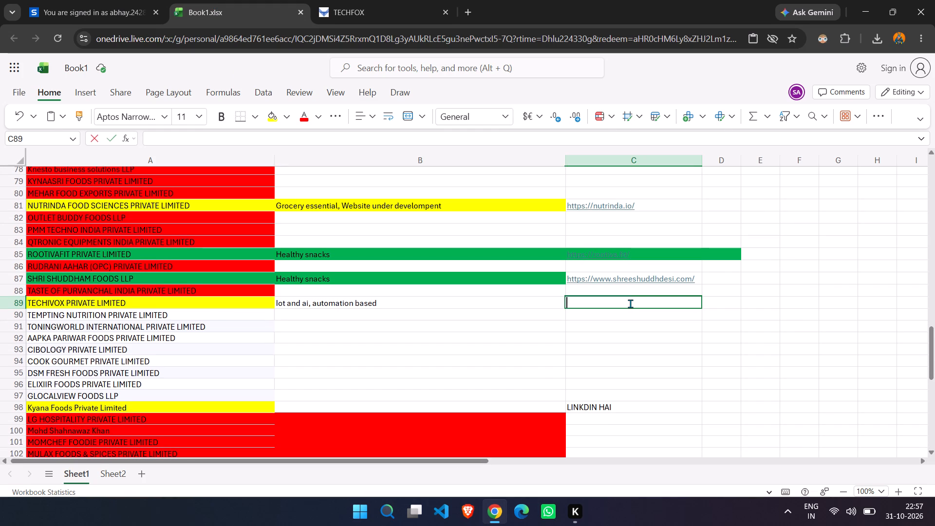
pyautogui.hotkey('ctrl', 'v')
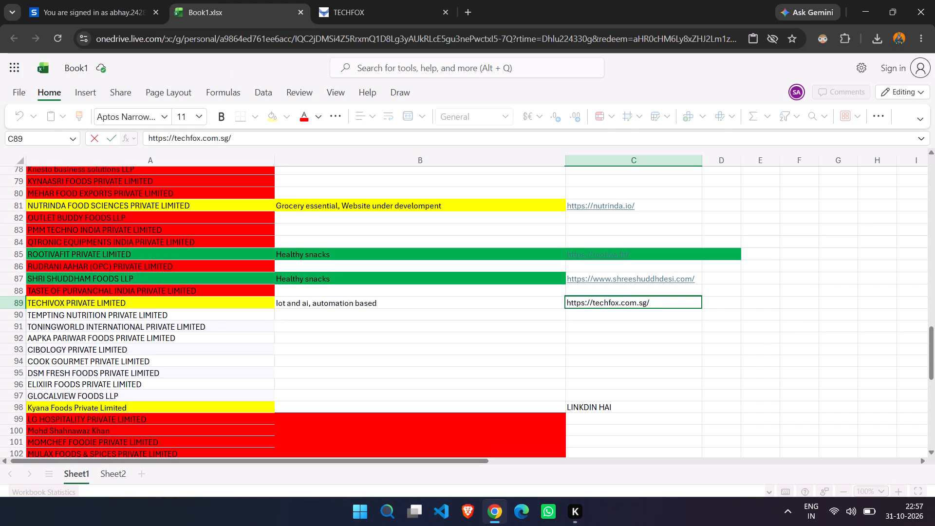
# Fill the business type cell B89 with yellow.
pyautogui.click(543, 300)
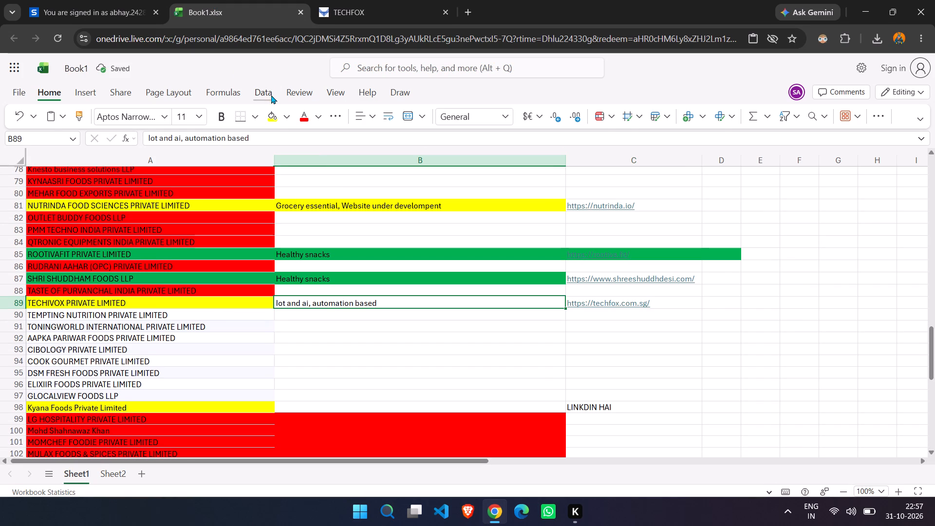
pyautogui.click(274, 112)
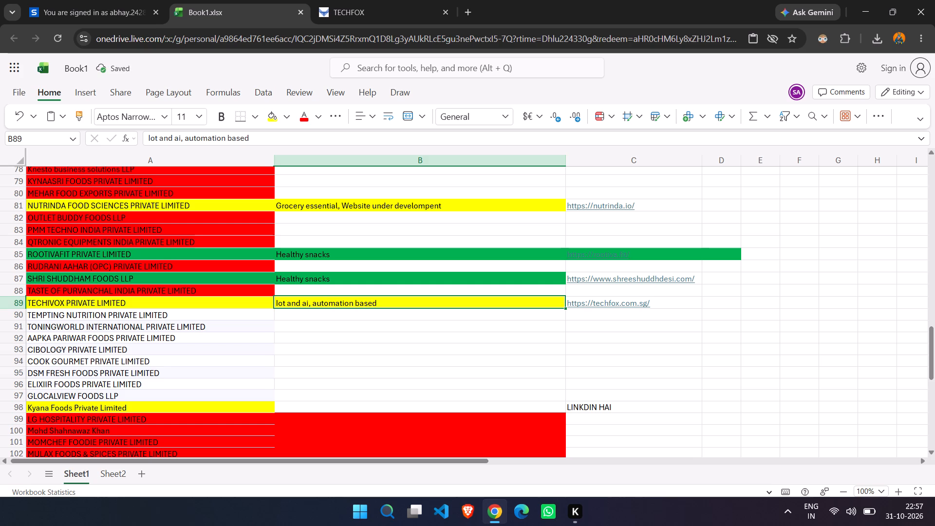
# Search Google for TEMPTING NUTRITION PRIVATE LIMITED, using the company name from cell A90.
pyautogui.click(233, 316)
pyautogui.doubleClick(233, 315)
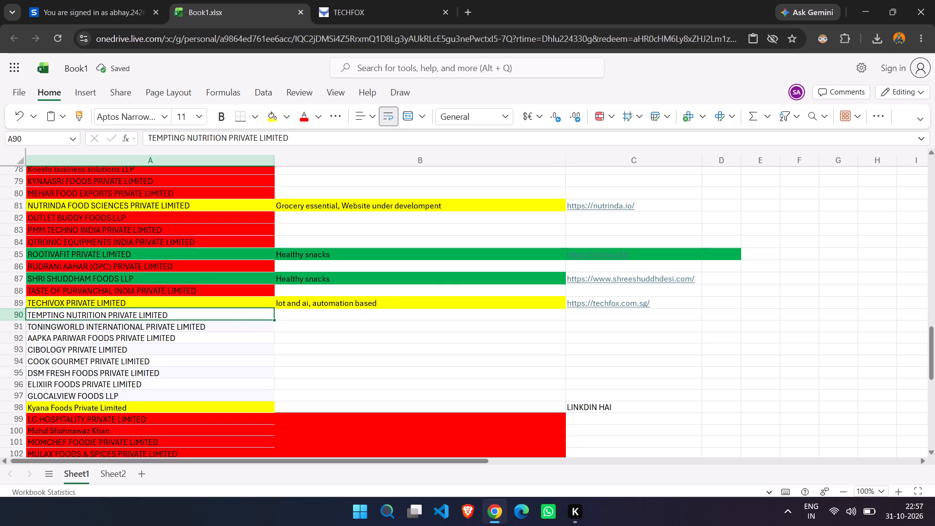
pyautogui.moveTo(233, 315); pyautogui.dragTo(18, 321)
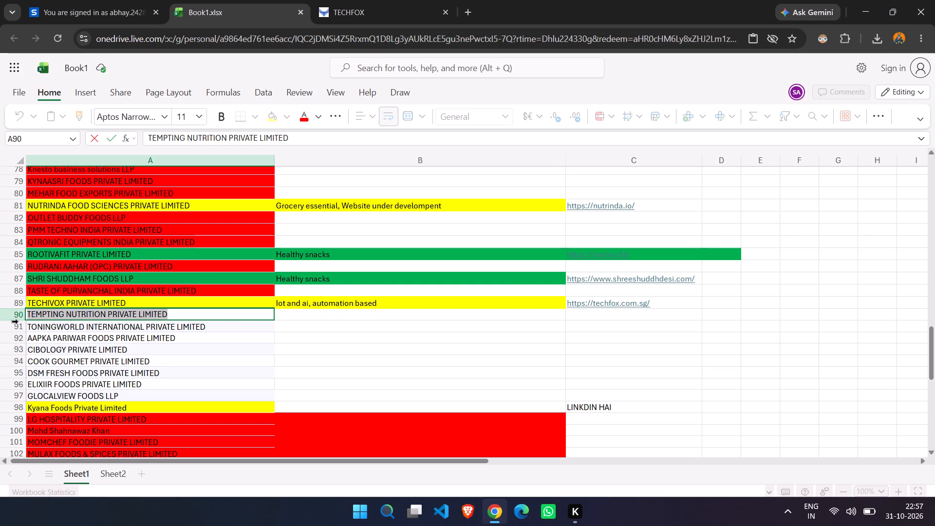
pyautogui.hotkey('ctrl', 'c')
pyautogui.click(373, 0)
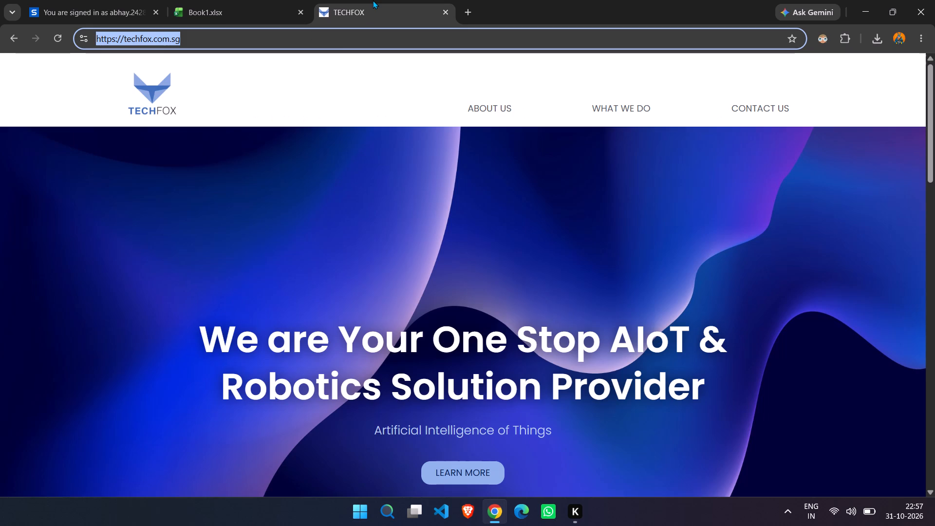
pyautogui.press('BackSpace')
pyautogui.hotkey('ctrl', 'v')
pyautogui.press('Return')
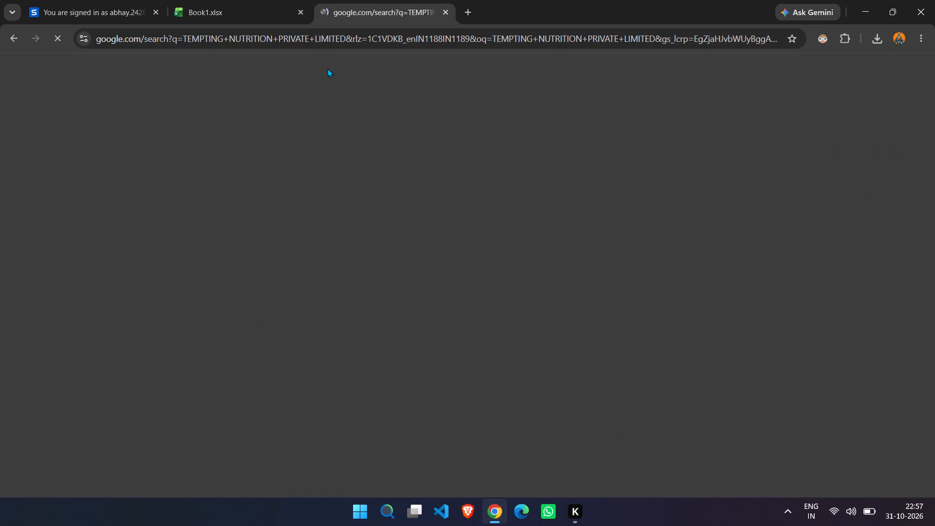
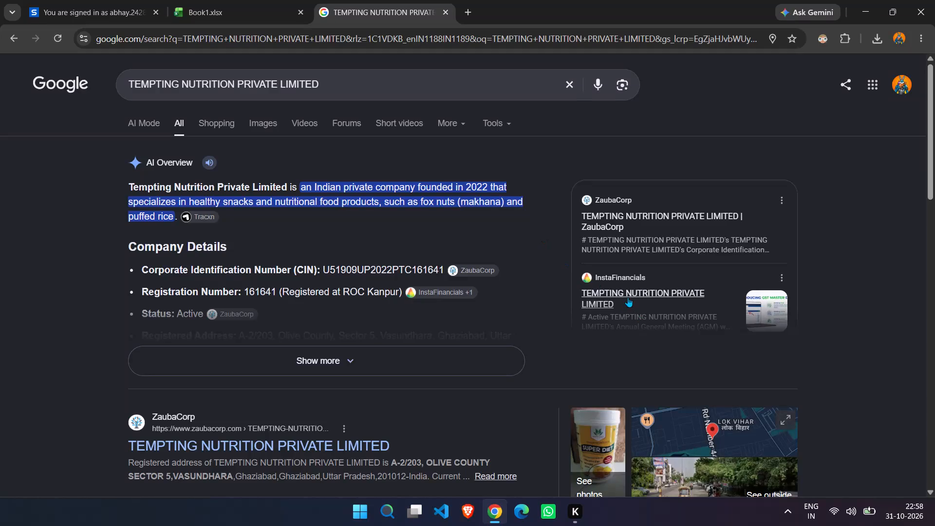
# Examine the InstaFinancials and ZaubaCorp profiles of TEMPTING NUTRITION PRIVATE LIMITED from the search results.
pyautogui.click(626, 291)
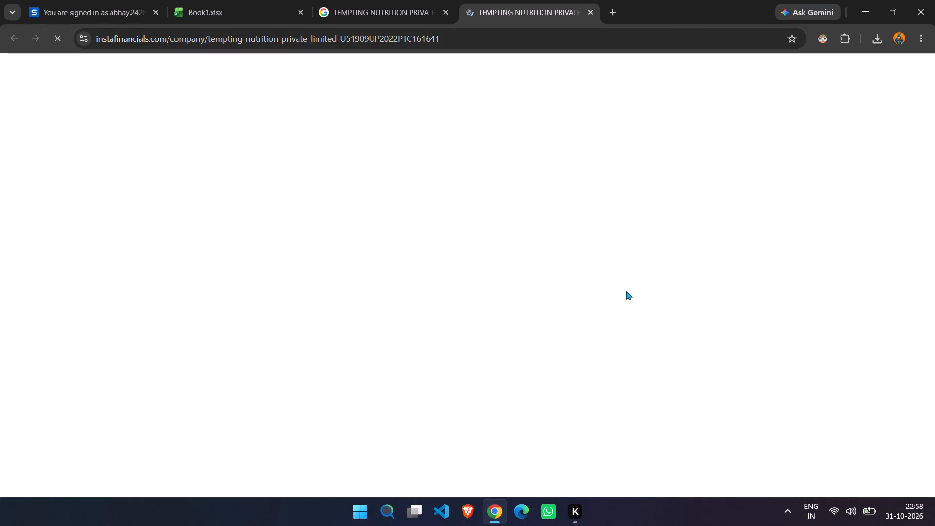
pyautogui.scroll(-17, 626, 291)
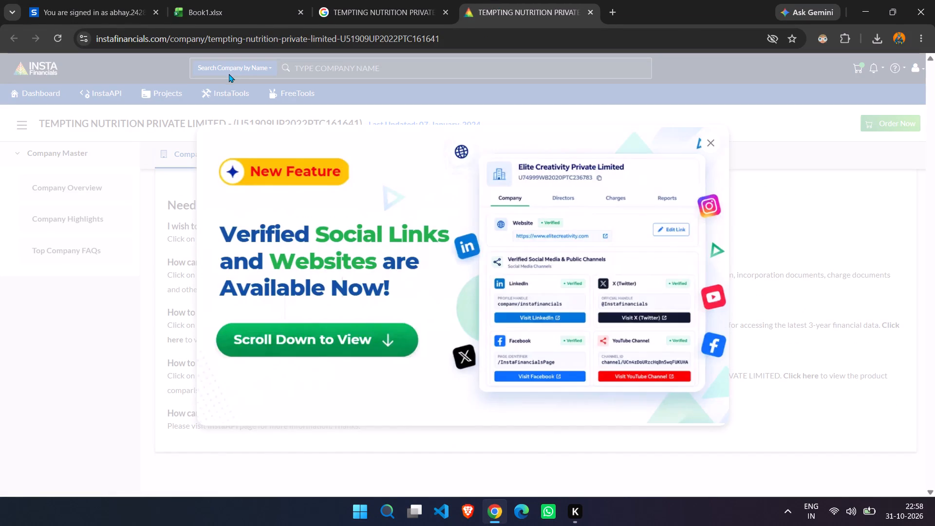
pyautogui.click(452, 0)
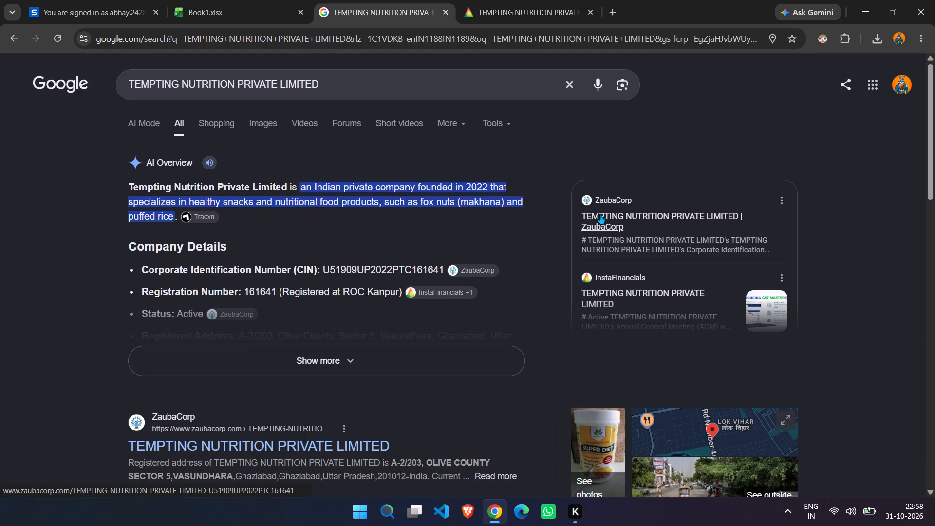
pyautogui.click(600, 214)
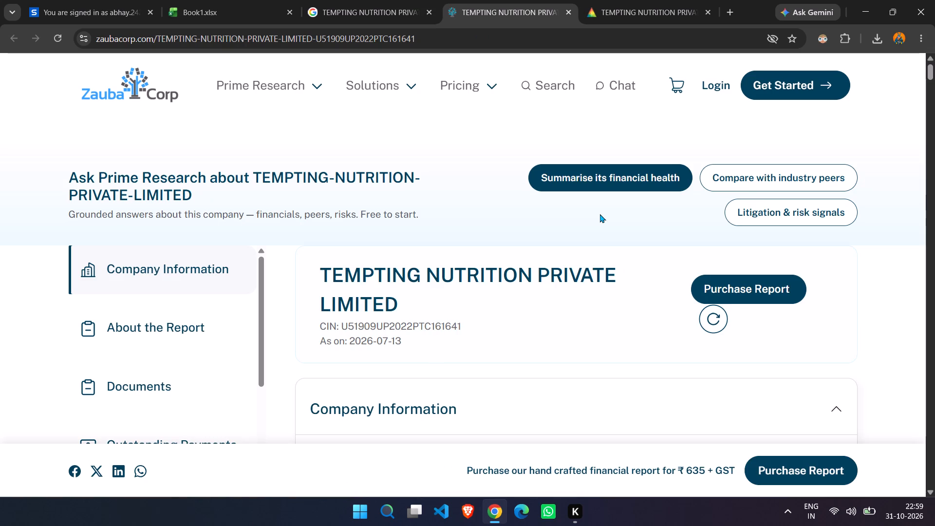
pyautogui.scroll(-5, 600, 214)
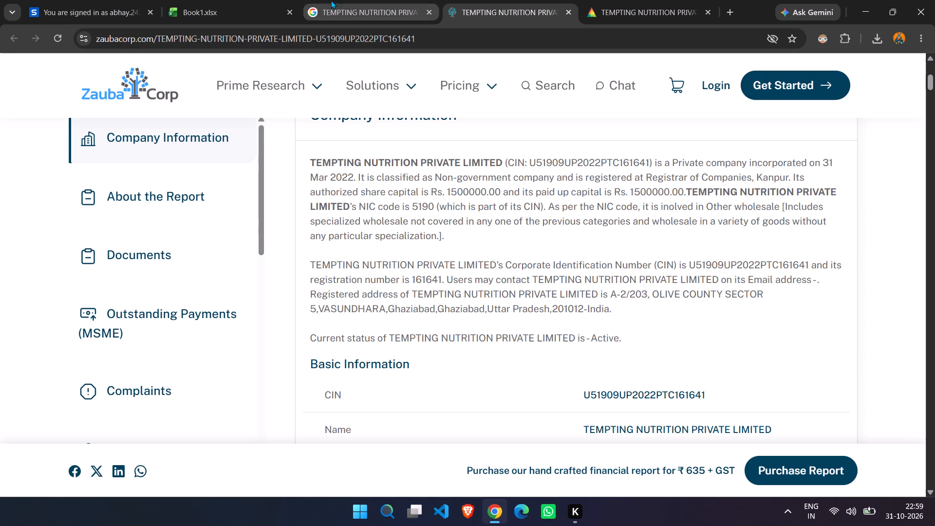
# Switch to the Book1 workbook, view Sheet2 and return to Sheet1.
pyautogui.click(263, 0)
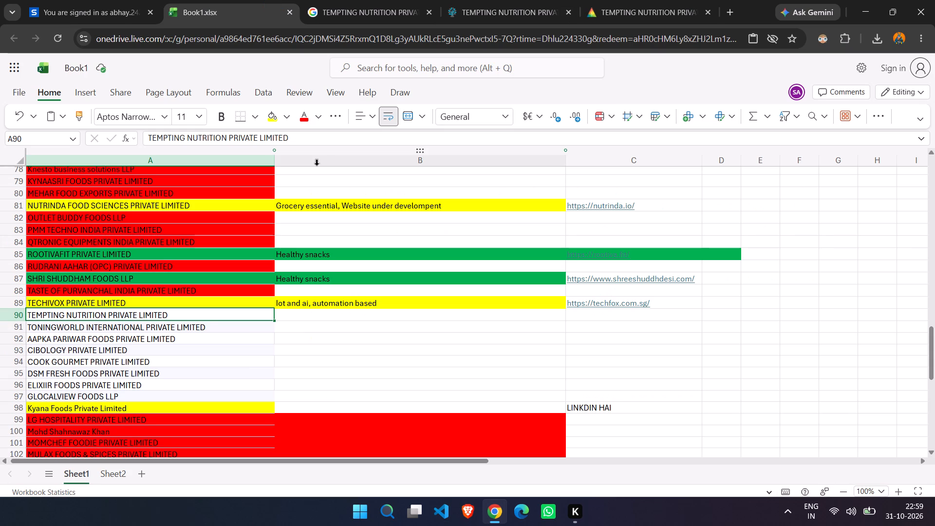
pyautogui.click(118, 468)
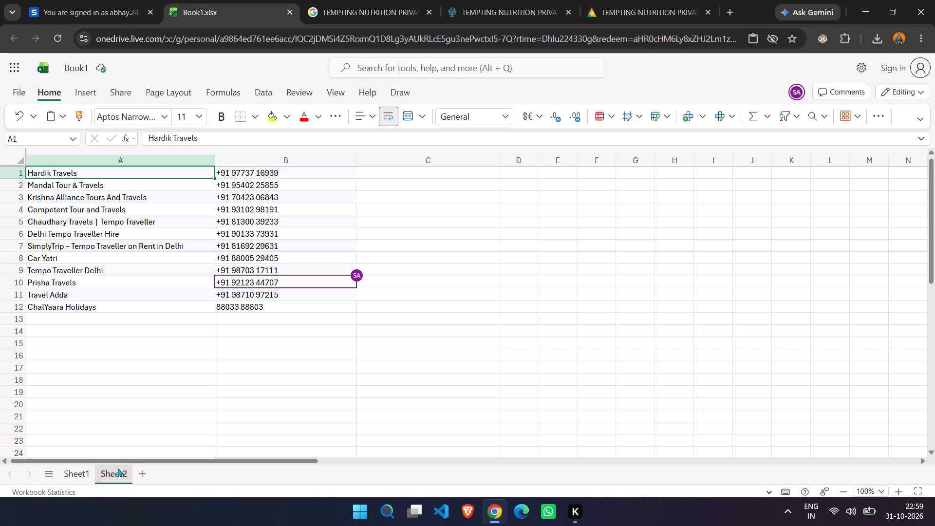
pyautogui.click(85, 476)
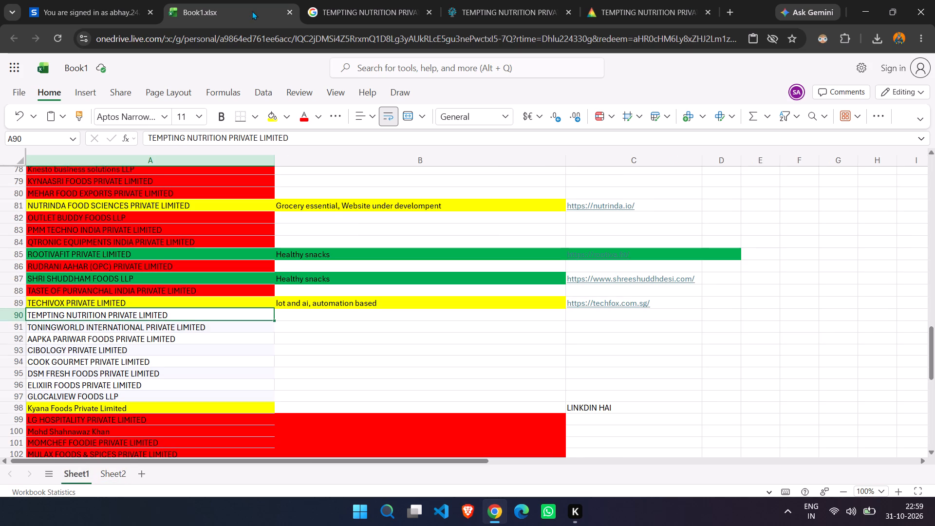
# Review the Google results for TEMPTING NUTRITION PRIVATE LIMITED, looking for a company website or brand.
pyautogui.click(349, 0)
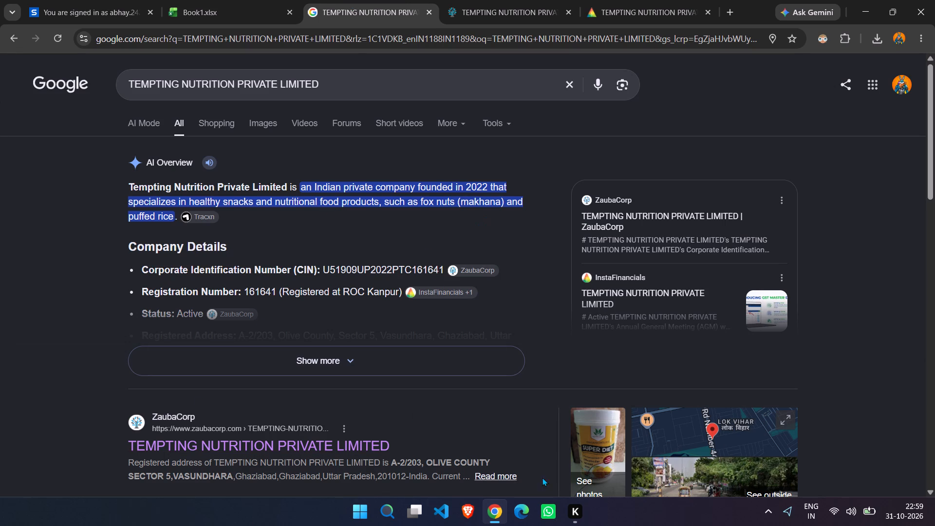
pyautogui.scroll(-6, 368, 318)
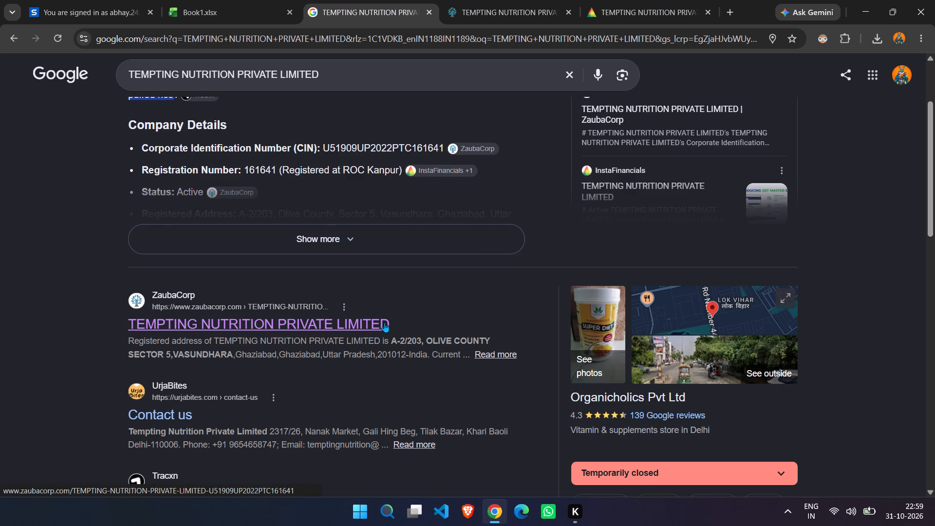
pyautogui.scroll(-5, 622, 417)
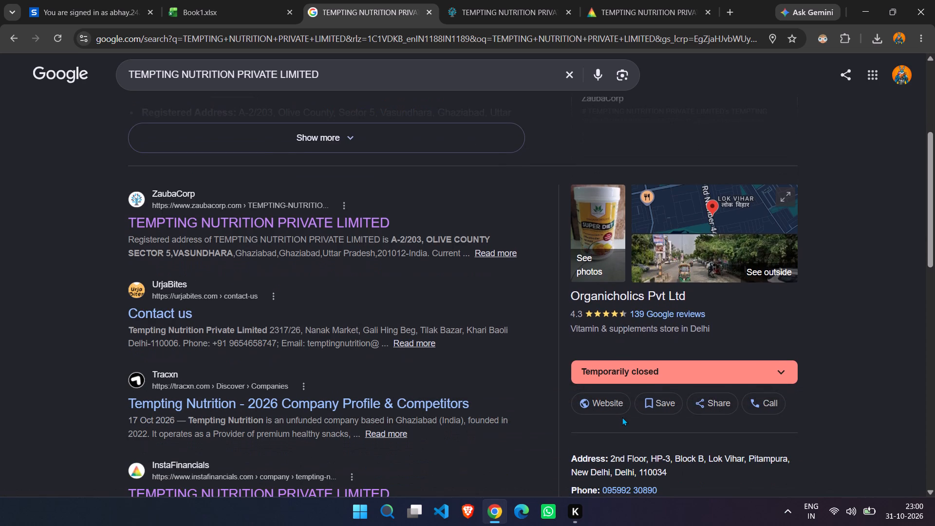
pyautogui.scroll(16, 622, 417)
pyautogui.scroll(-7, 622, 418)
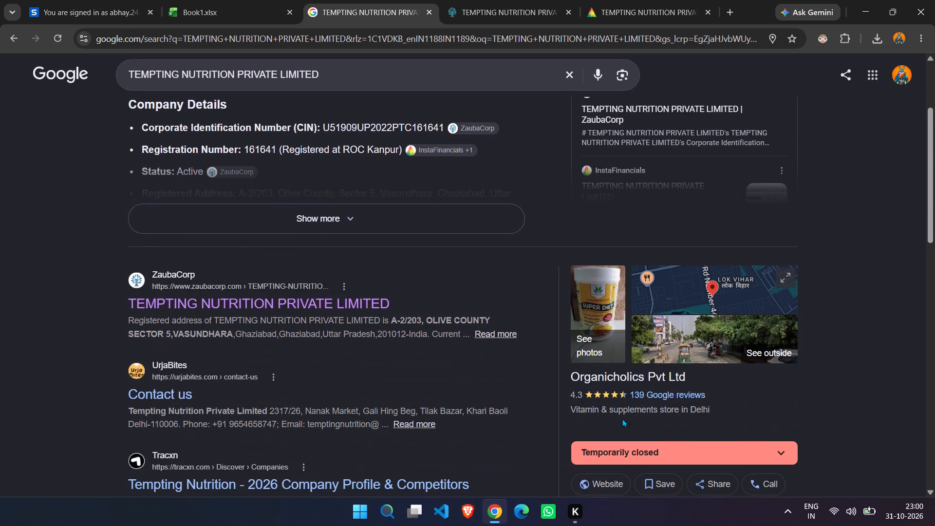
pyautogui.scroll(-5, 622, 418)
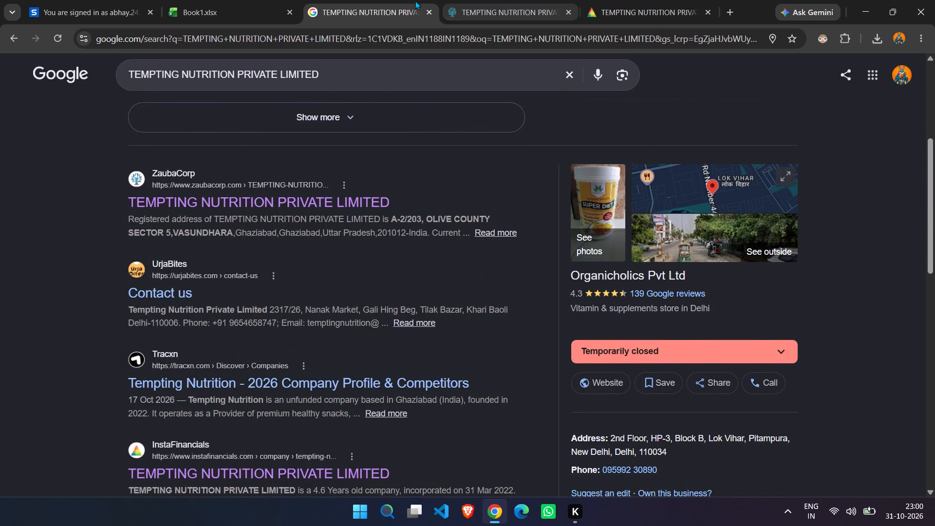
# Fill the TEMPTING NUTRITION PRIVATE LIMITED cell A90 in Book1 with red.
pyautogui.click(242, 5)
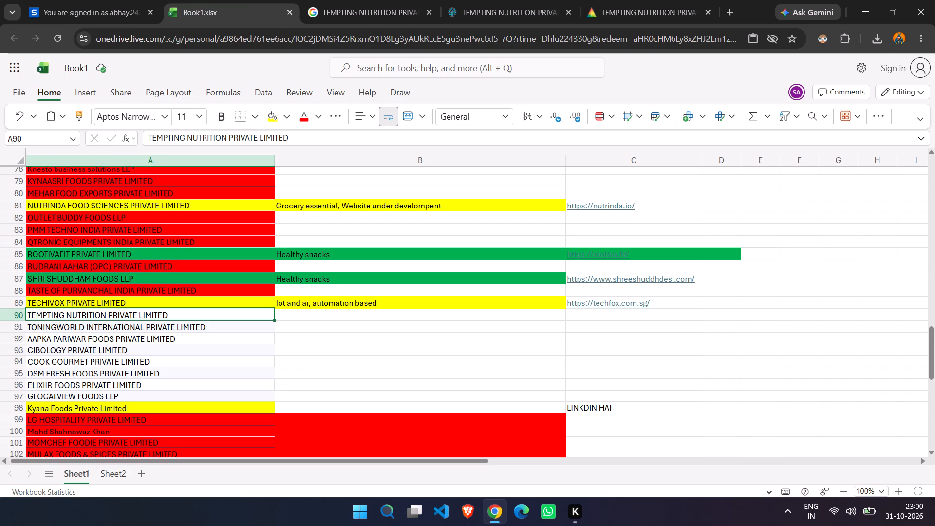
pyautogui.click(288, 118)
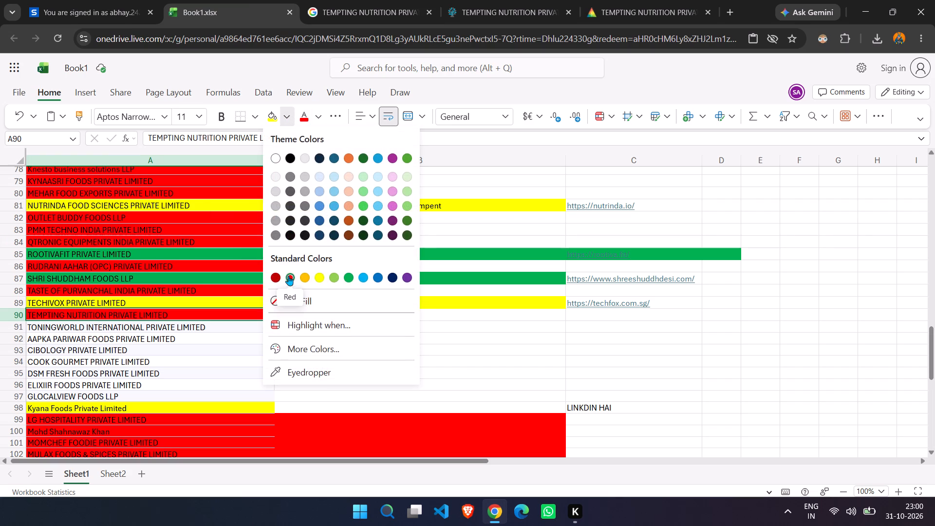
pyautogui.click(288, 278)
# Close the Tempting Nutrition tabs and search Google for TONINGWORLD INTERNATIONAL PRIVATE LIMITED, using the company name from cell A91.
pyautogui.click(212, 333)
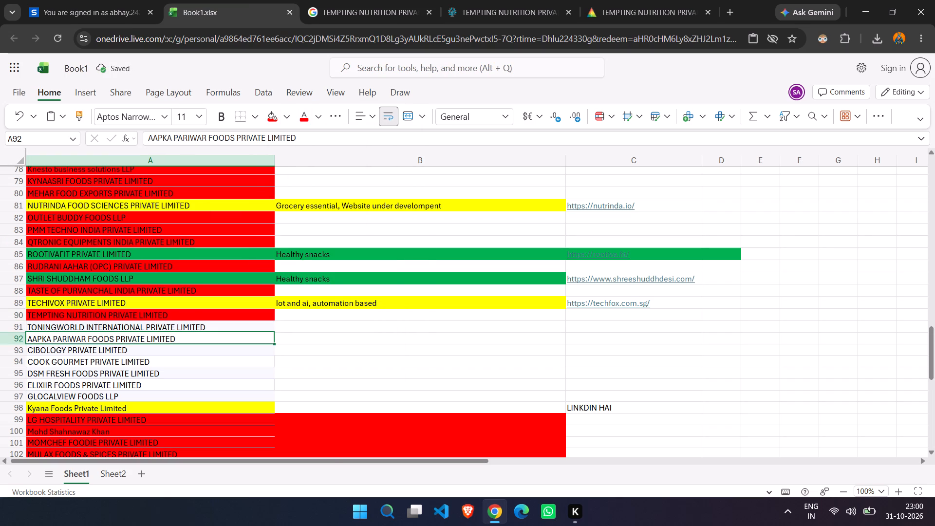
pyautogui.doubleClick(212, 329)
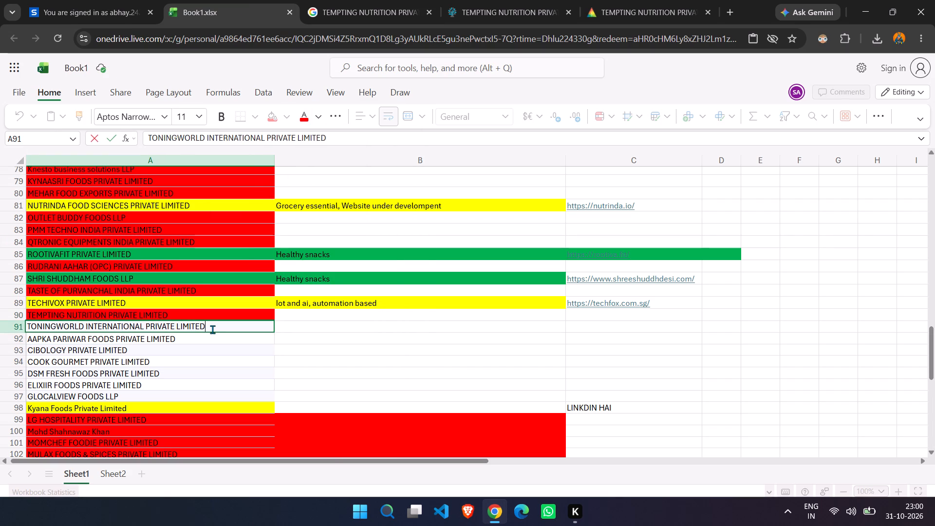
pyautogui.moveTo(212, 329); pyautogui.dragTo(0, 326)
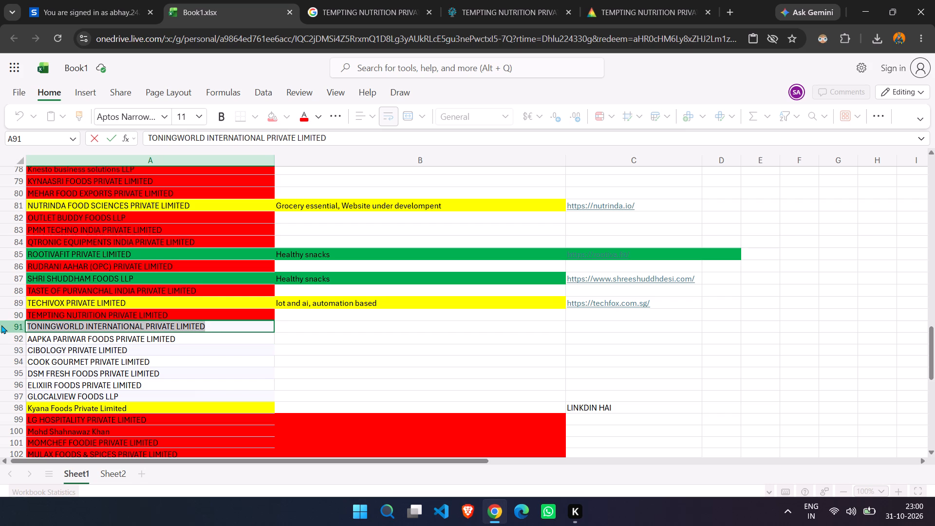
pyautogui.hotkey('ctrl', 'c')
pyautogui.click(401, 0)
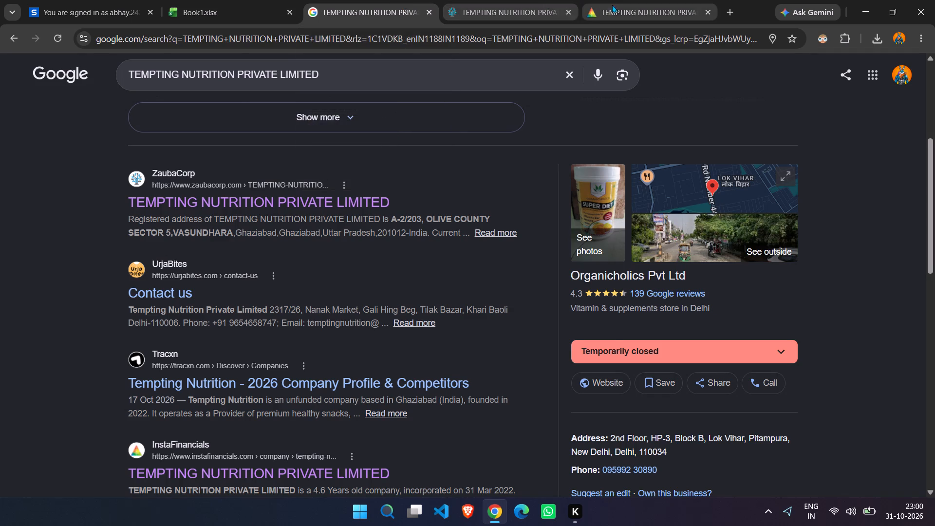
pyautogui.click(619, 6)
pyautogui.hotkey('ctrl', 'w')
pyautogui.hotkey('ctrl', 'w')
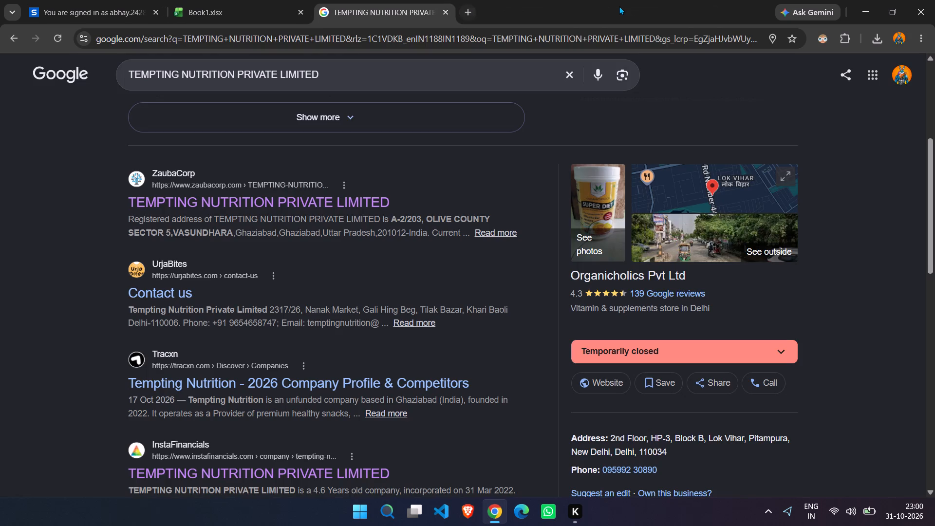
pyautogui.hotkey('ctrl', 'w')
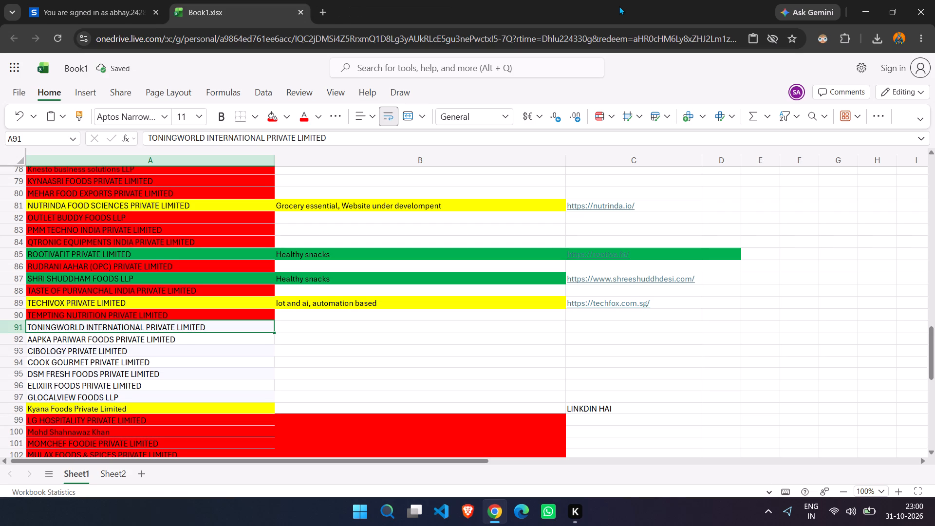
pyautogui.hotkey('ctrl', 't')
pyautogui.hotkey('ctrl', 'v')
pyautogui.hotkey('ctrl', 'Return')
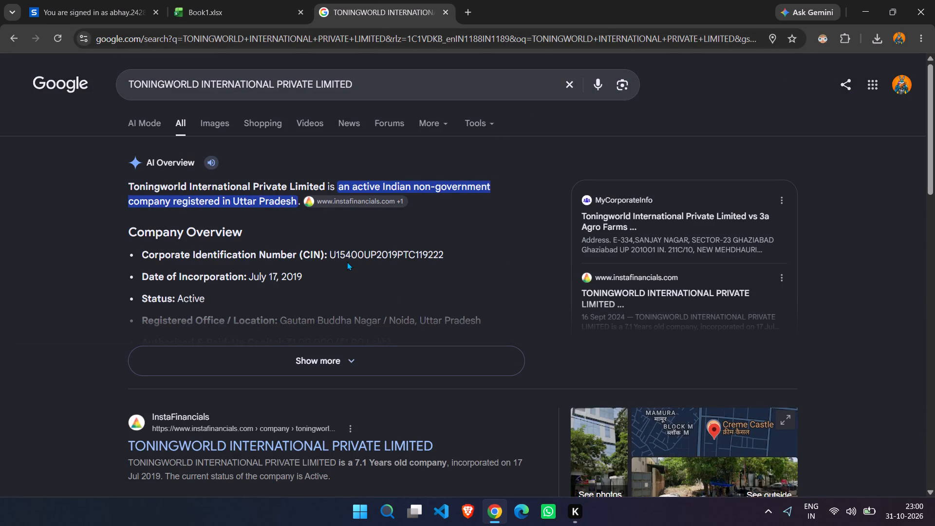
# Review the TONINGWORLD INTERNATIONAL PRIVATE LIMITED search results and the photos of the Truone world apparel pvt Ltd listing.
pyautogui.scroll(-10, 347, 262)
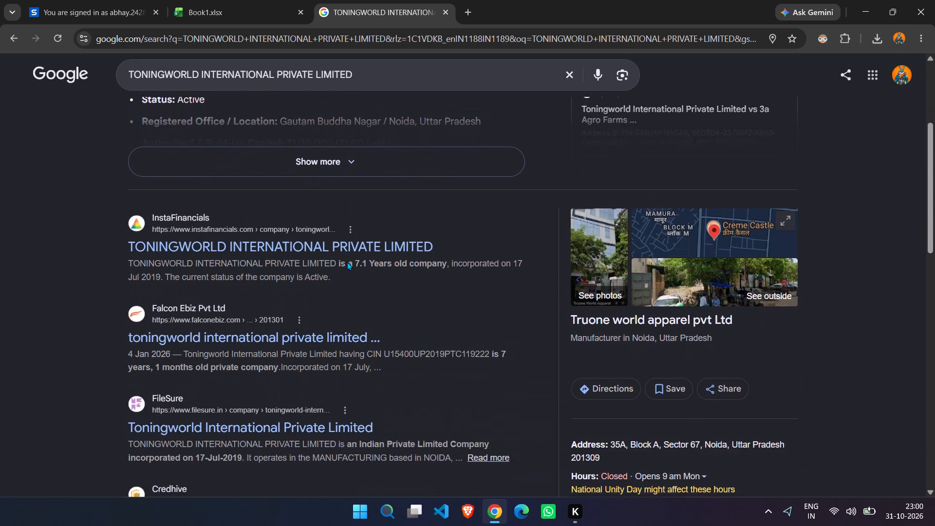
pyautogui.scroll(-6, 347, 262)
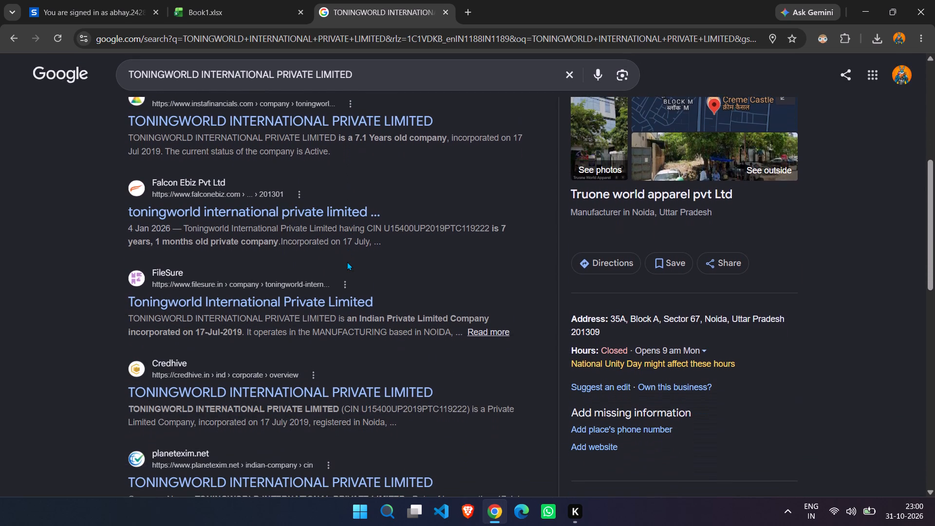
pyautogui.scroll(13, 347, 262)
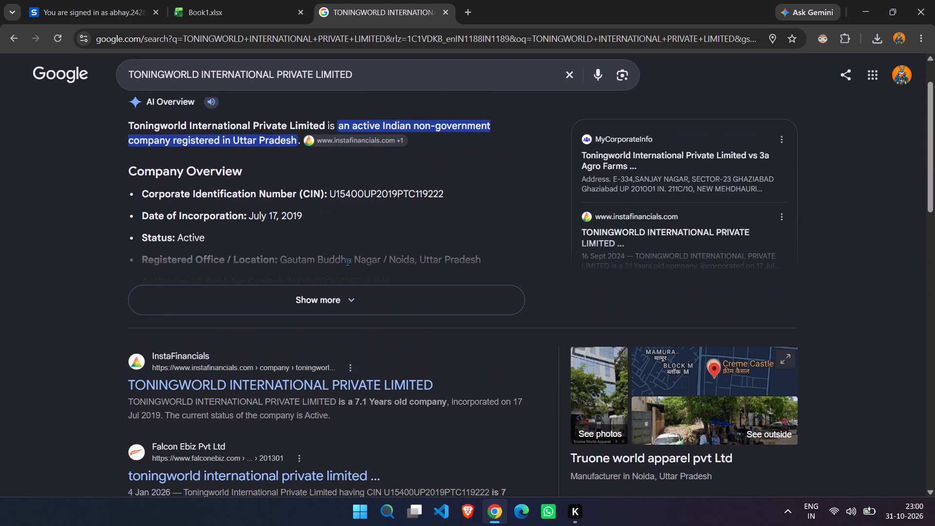
pyautogui.click(574, 403)
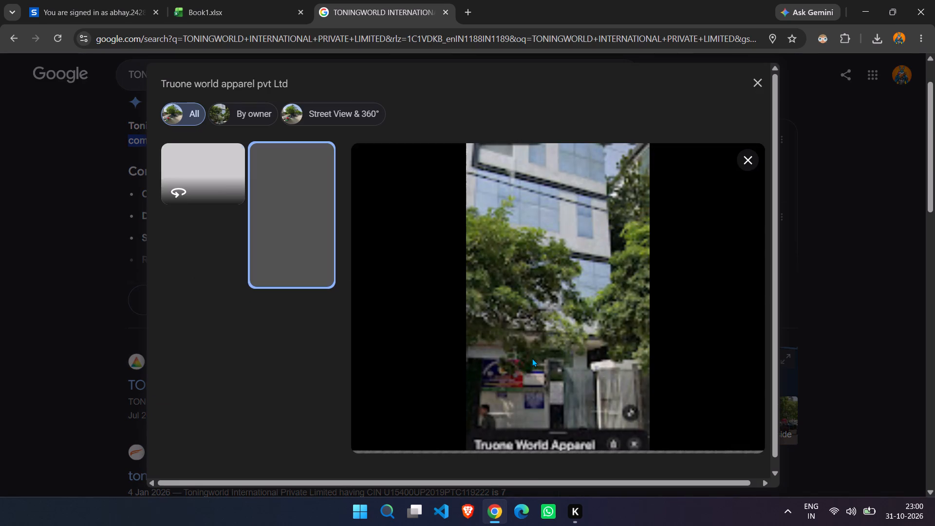
pyautogui.press('Right')
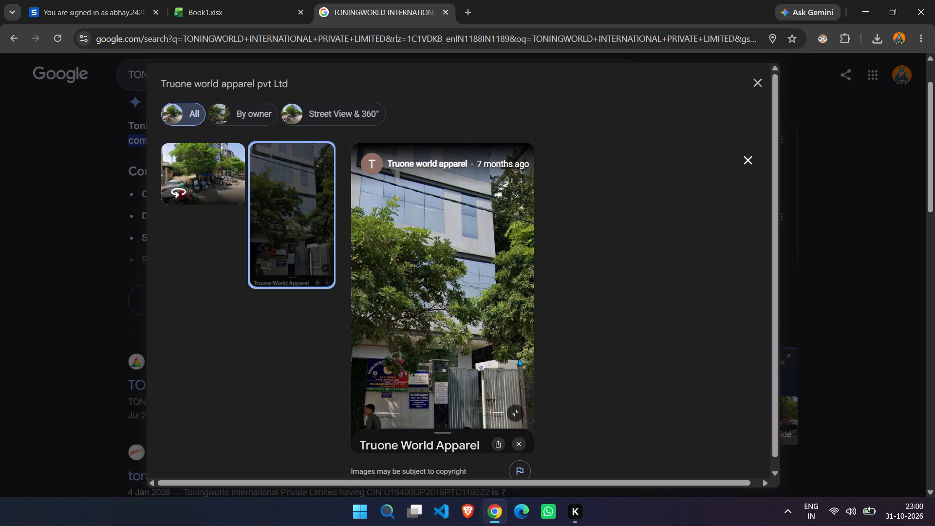
pyautogui.press('Right')
pyautogui.press('Left')
pyautogui.click(757, 82)
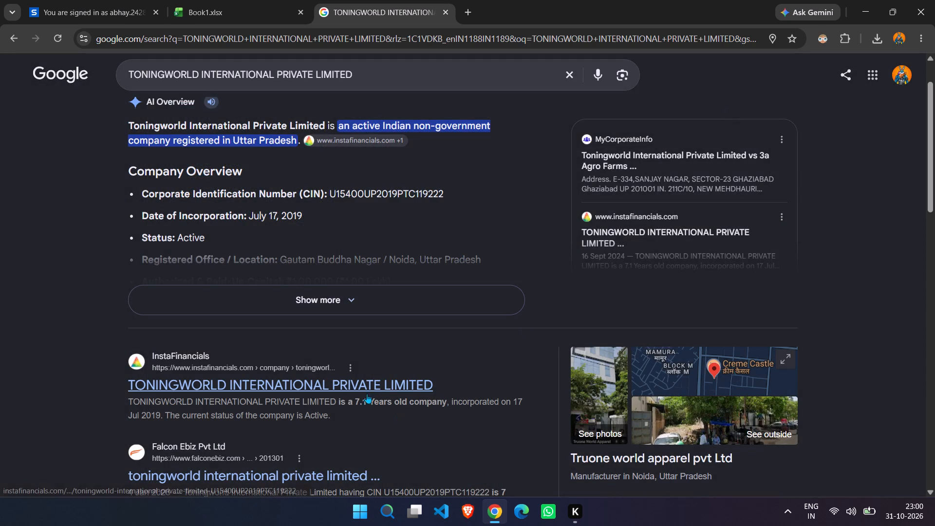
# Examine the InstaFinancials profile of TONINGWORLD INTERNATIONAL PRIVATE LIMITED for its industry and website, and return to the Book1 workbook.
pyautogui.click(343, 380)
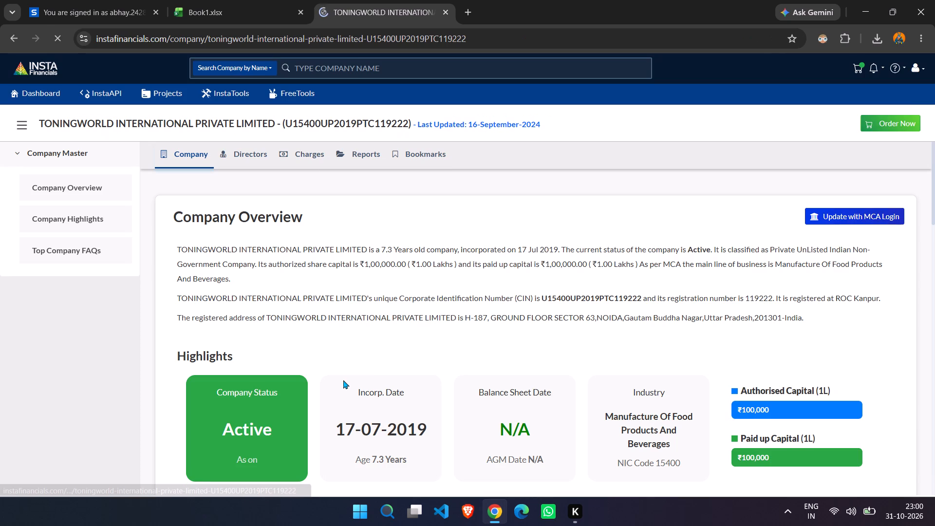
pyautogui.scroll(-5, 376, 368)
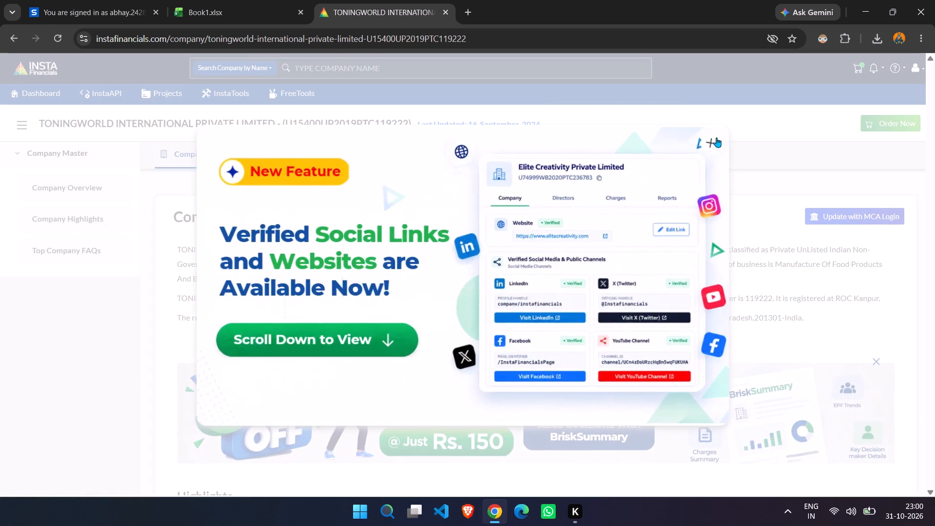
pyautogui.click(716, 136)
pyautogui.scroll(-13, 643, 235)
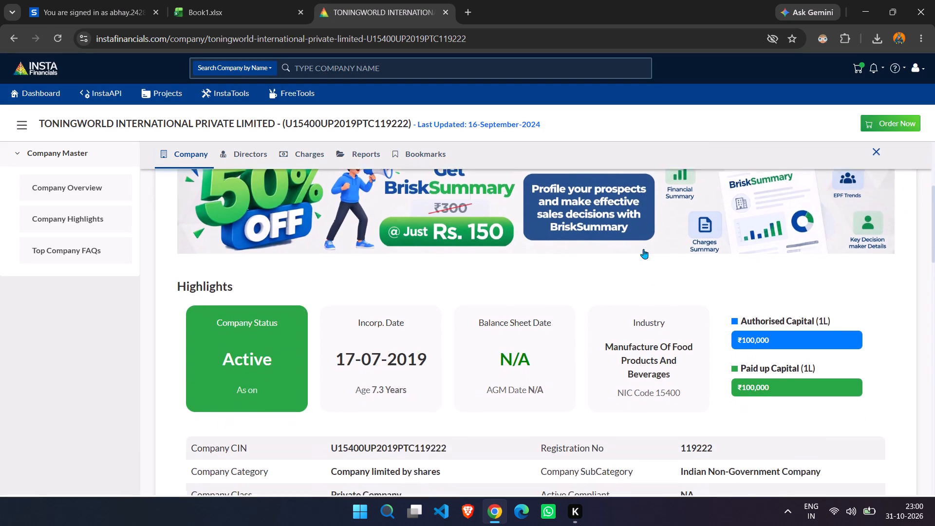
pyautogui.scroll(-7, 643, 249)
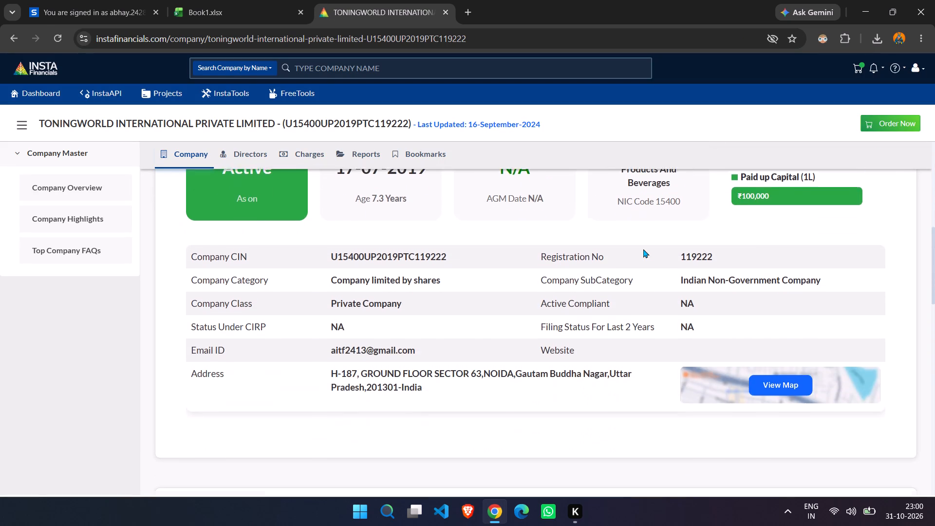
pyautogui.scroll(19, 643, 249)
pyautogui.click(213, 0)
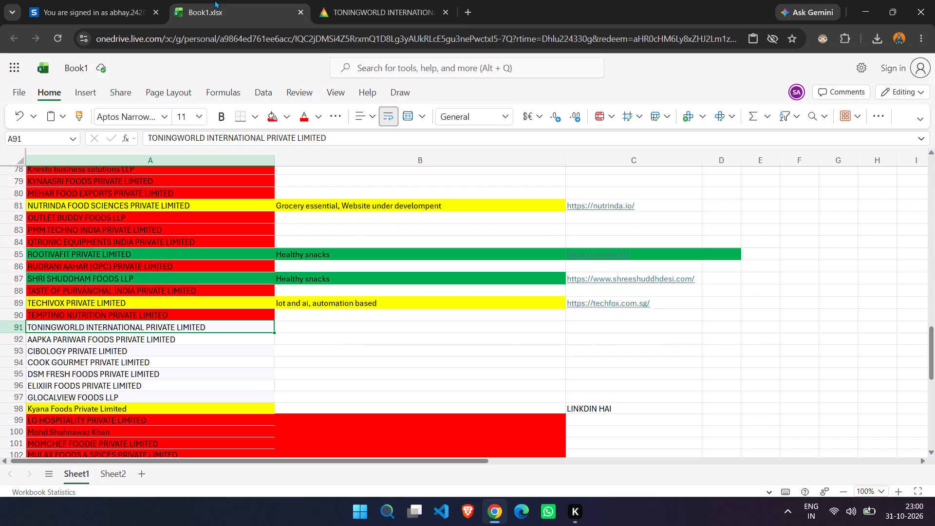
# Recheck the Google results for TONINGWORLD INTERNATIONAL PRIVATE LIMITED and fill its cell A91 in Book1 with red.
pyautogui.click(329, 4)
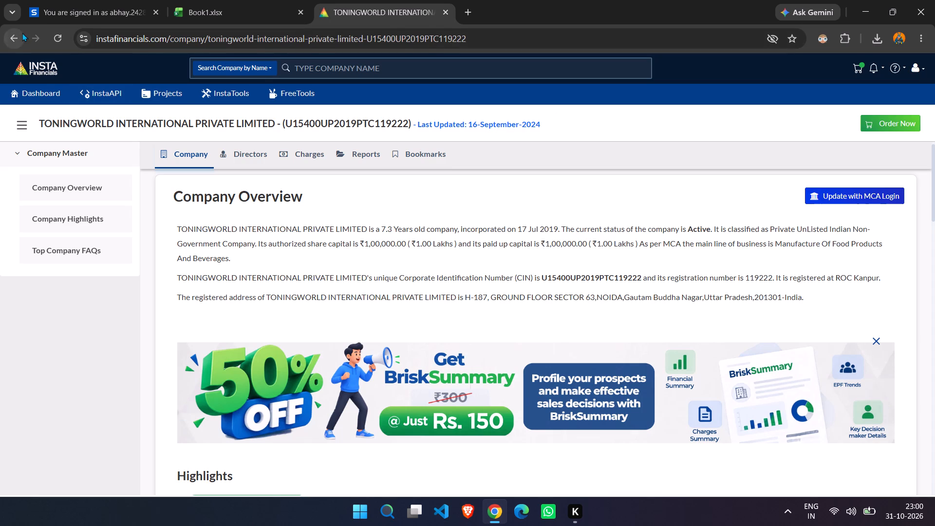
pyautogui.click(22, 33)
pyautogui.scroll(10, 160, 263)
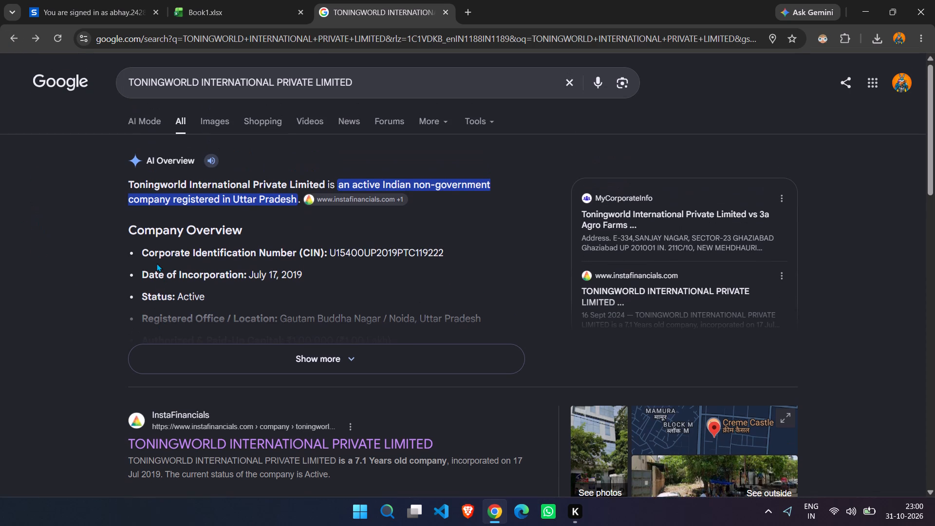
pyautogui.scroll(5, 157, 263)
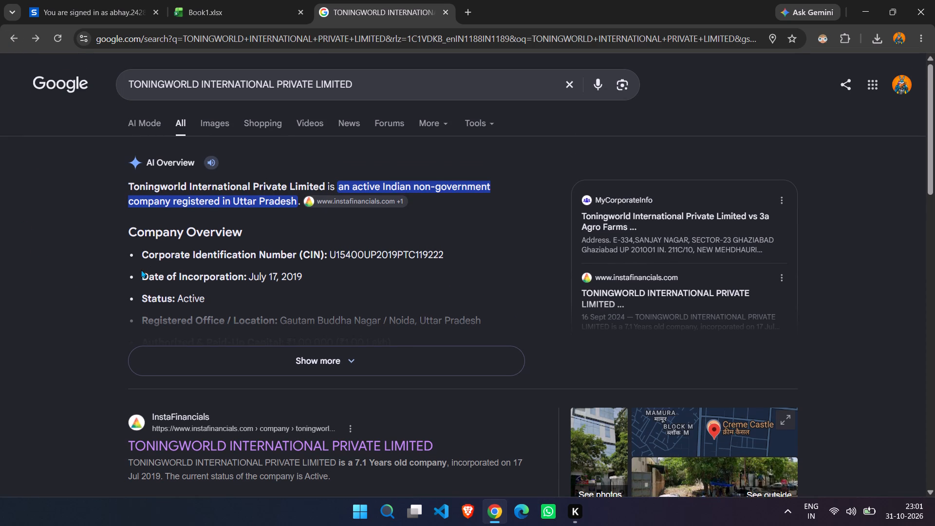
pyautogui.click(275, 0)
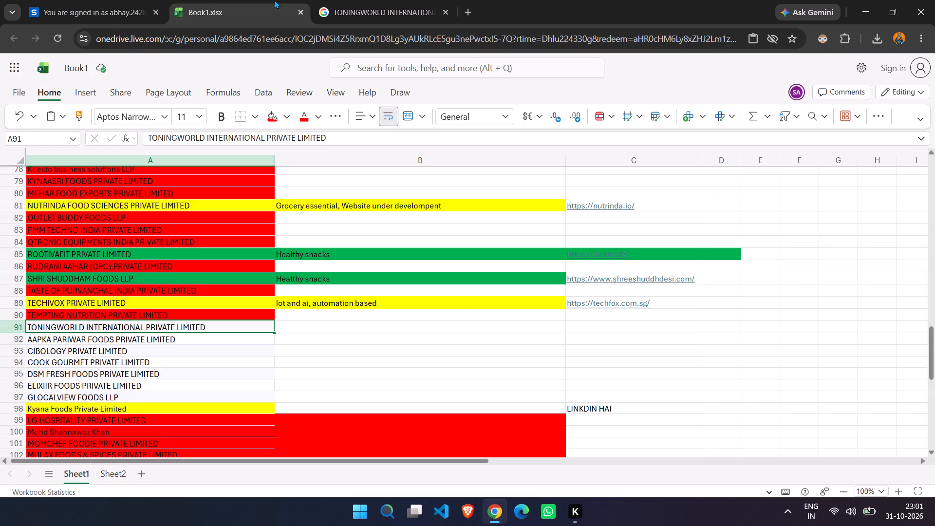
pyautogui.click(272, 114)
# Search Google for AAPKA PARIWAR FOODS PRIVATE LIMITED, using the company name copied from cell A92.
pyautogui.doubleClick(219, 344)
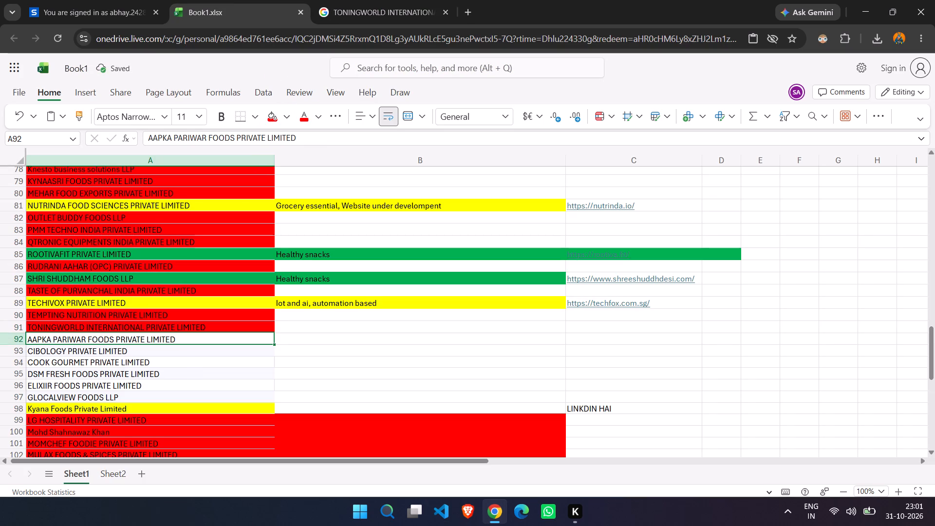
pyautogui.doubleClick(219, 340)
pyautogui.moveTo(219, 340); pyautogui.dragTo(46, 343)
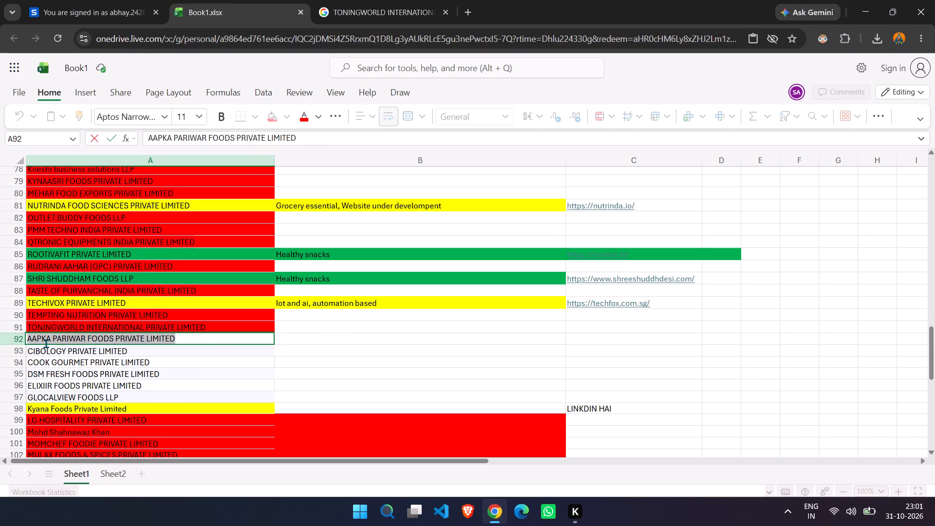
pyautogui.hotkey('ctrl', 'c')
pyautogui.click(364, 0)
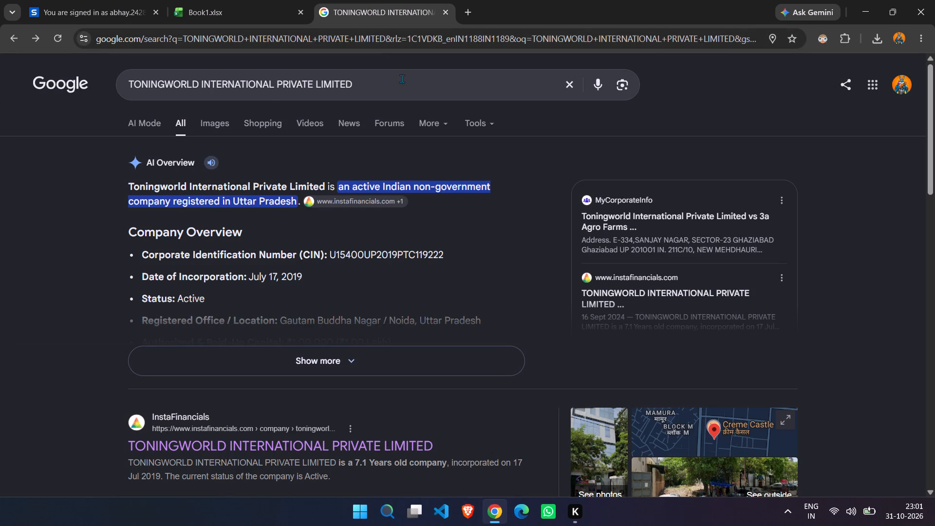
pyautogui.click(402, 78)
pyautogui.moveTo(402, 78); pyautogui.dragTo(17, 150)
pyautogui.press('BackSpace')
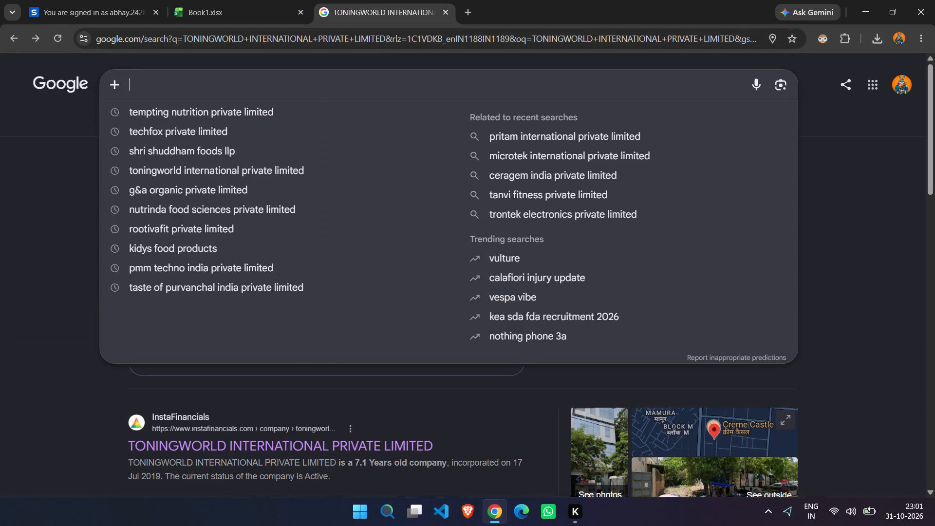
pyautogui.hotkey('ctrl', 'v')
pyautogui.press('Return')
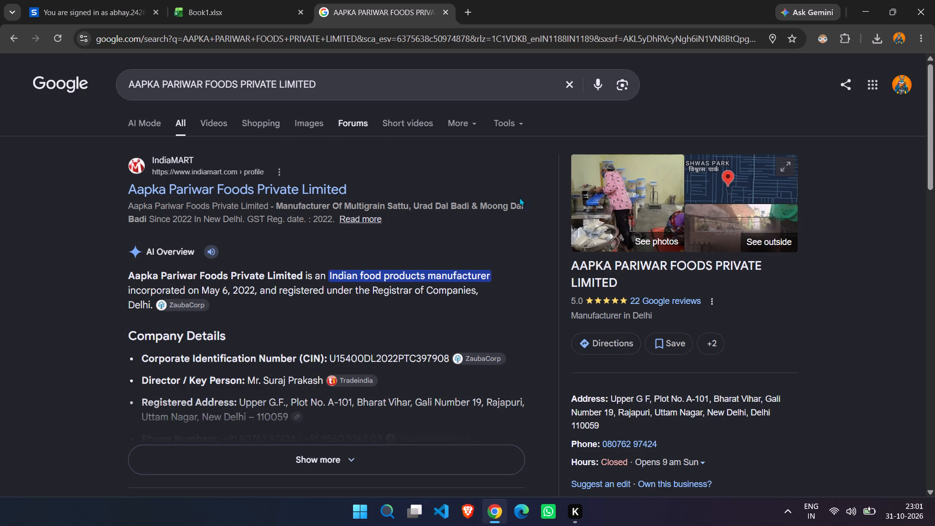
# Examine the photos of the AAPKA PARIWAR FOODS PRIVATE LIMITED business listing, enlarging the product packaging, and close the photo viewer.
pyautogui.click(574, 196)
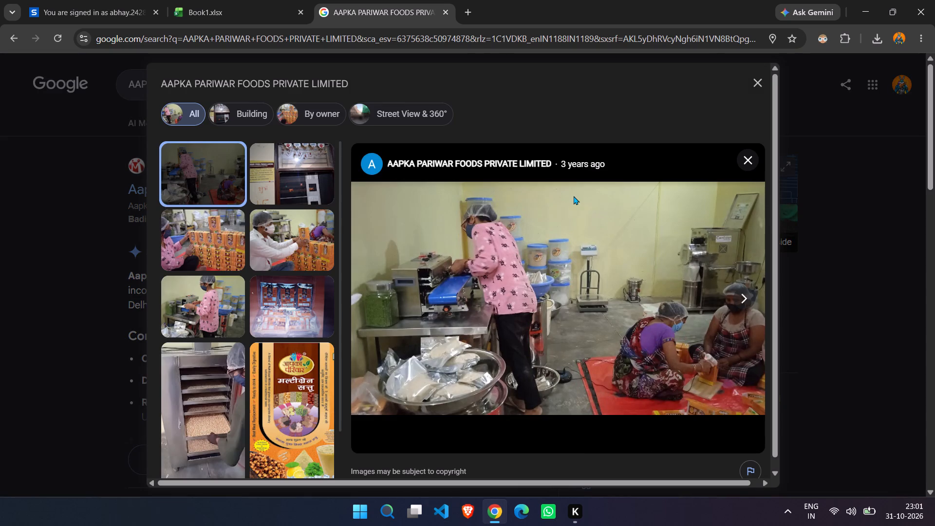
pyautogui.click(228, 234)
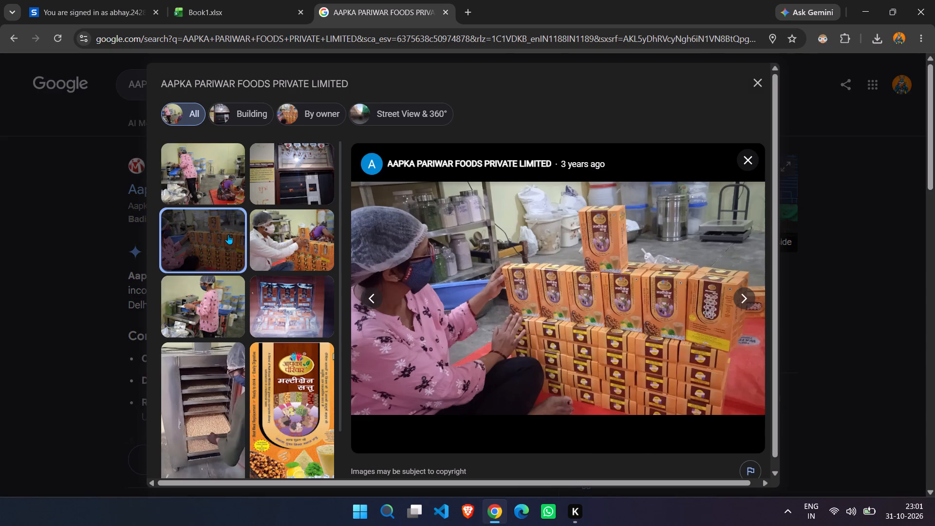
pyautogui.scroll(-4, 463, 249)
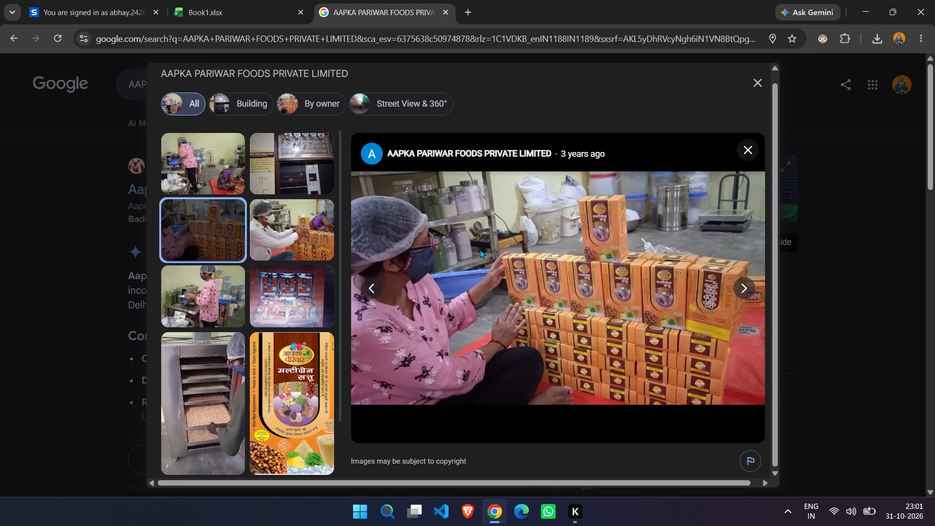
pyautogui.keyDown('ctrl'); pyautogui.scroll(-5, 480, 249); pyautogui.keyUp('ctrl')
pyautogui.keyDown('ctrl'); pyautogui.scroll(6, 480, 249); pyautogui.keyUp('ctrl')
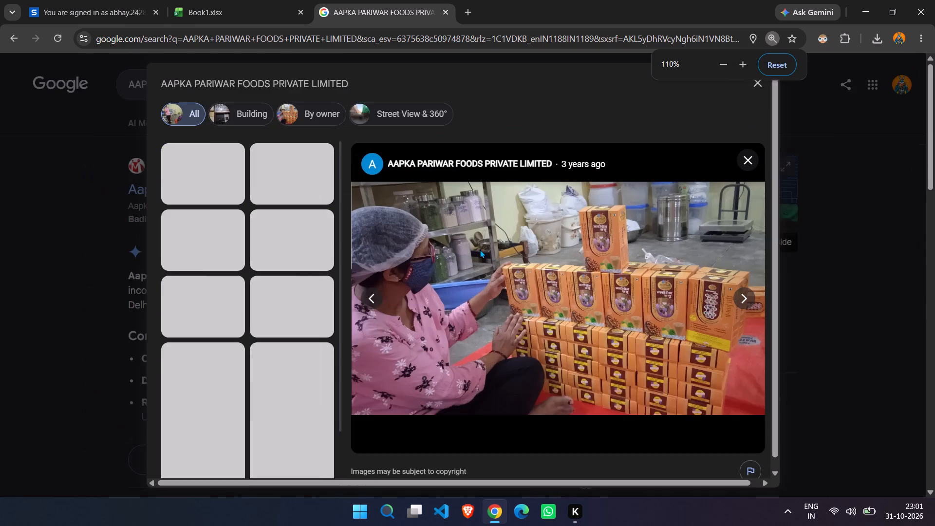
pyautogui.keyDown('ctrl'); pyautogui.scroll(4, 480, 249); pyautogui.keyUp('ctrl')
pyautogui.scroll(-4, 558, 259)
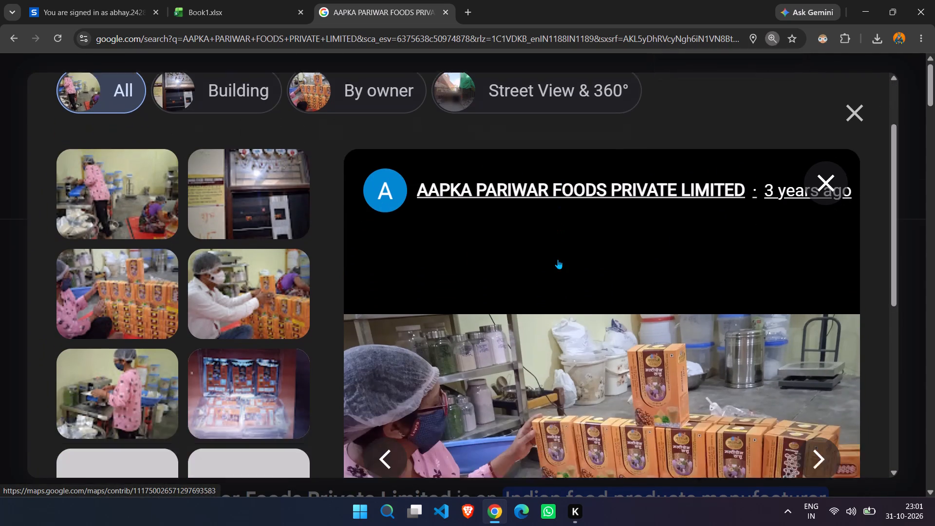
pyautogui.scroll(-4, 558, 259)
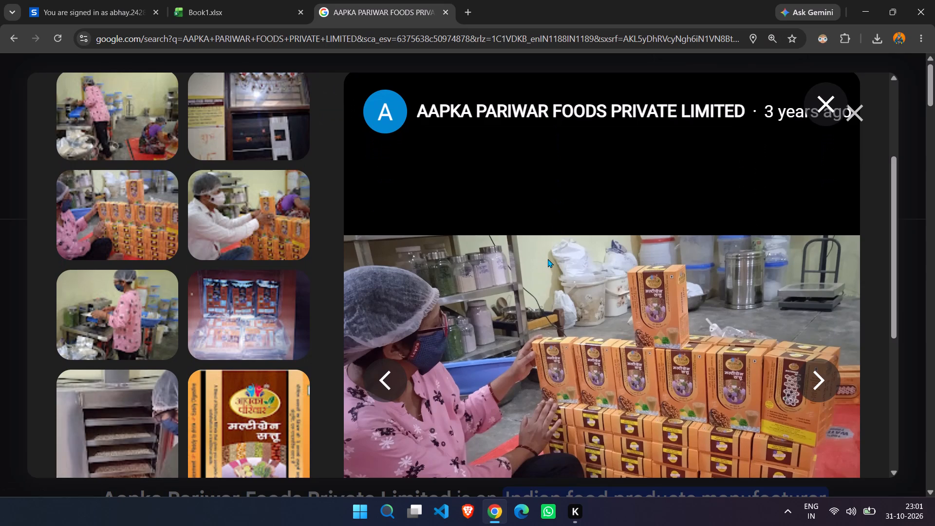
pyautogui.scroll(-6, 691, 254)
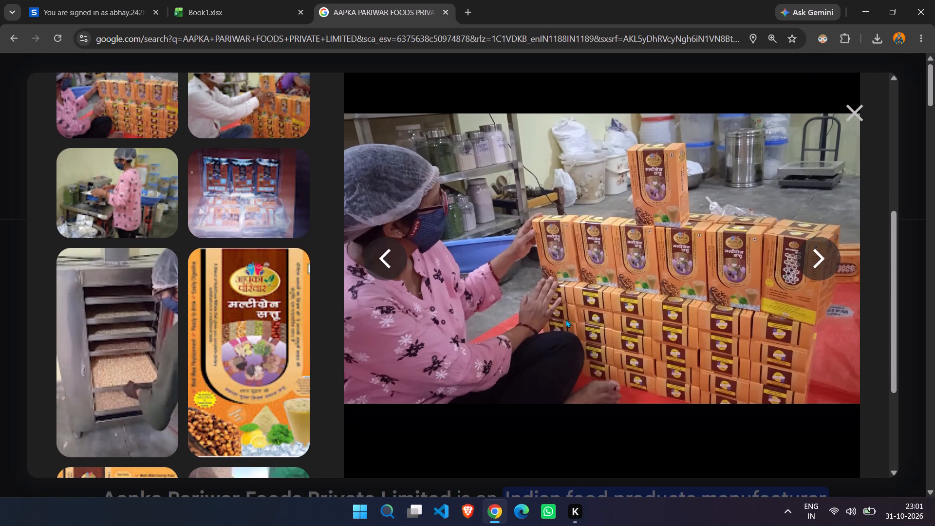
pyautogui.scroll(16, 341, 409)
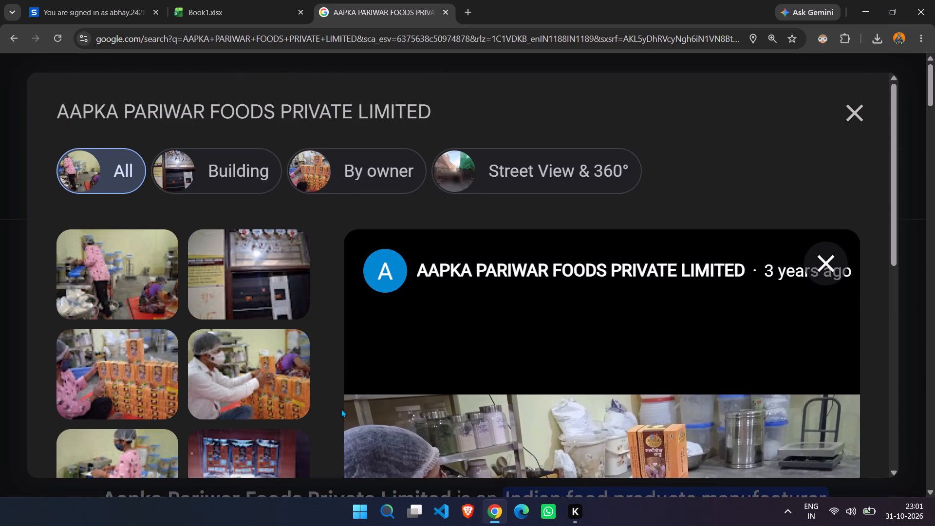
pyautogui.scroll(7, 341, 409)
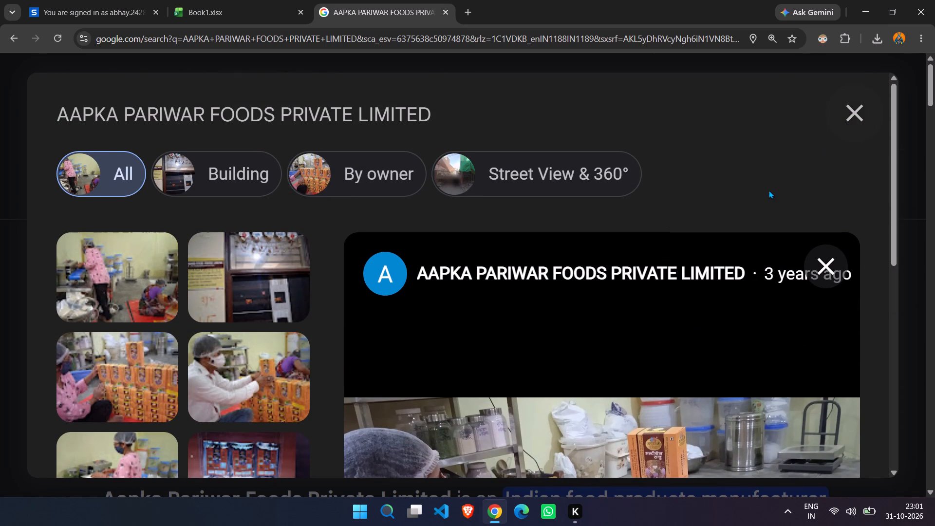
pyautogui.keyDown('ctrl'); pyautogui.scroll(-4, 768, 191); pyautogui.keyUp('ctrl')
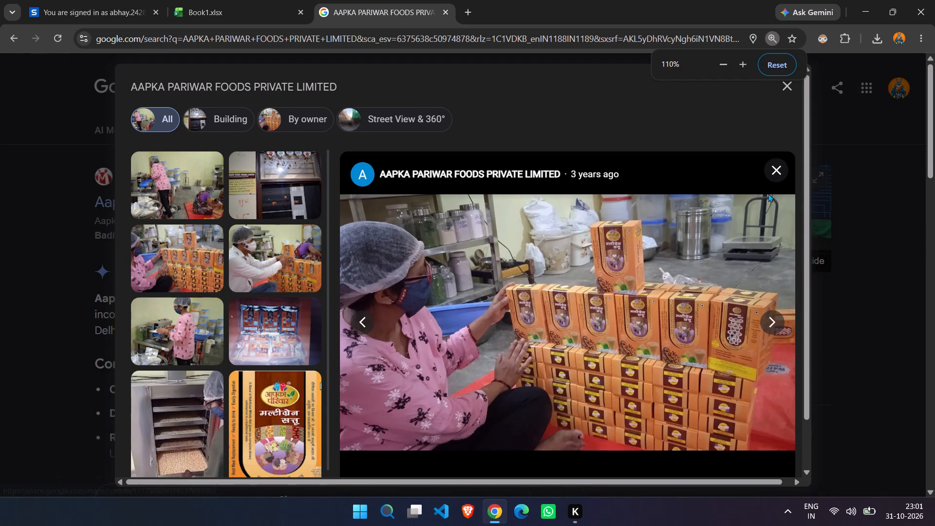
pyautogui.keyDown('ctrl'); pyautogui.scroll(-1, 768, 193); pyautogui.keyUp('ctrl')
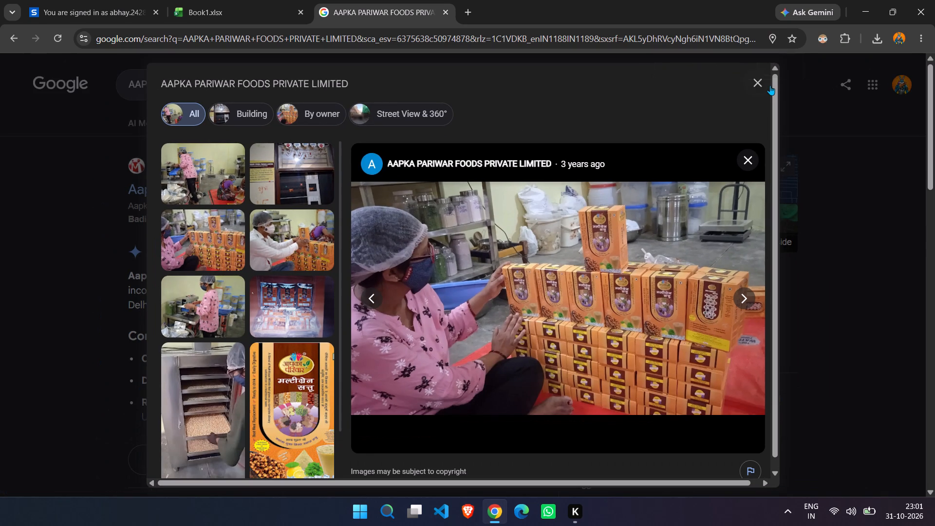
pyautogui.click(753, 83)
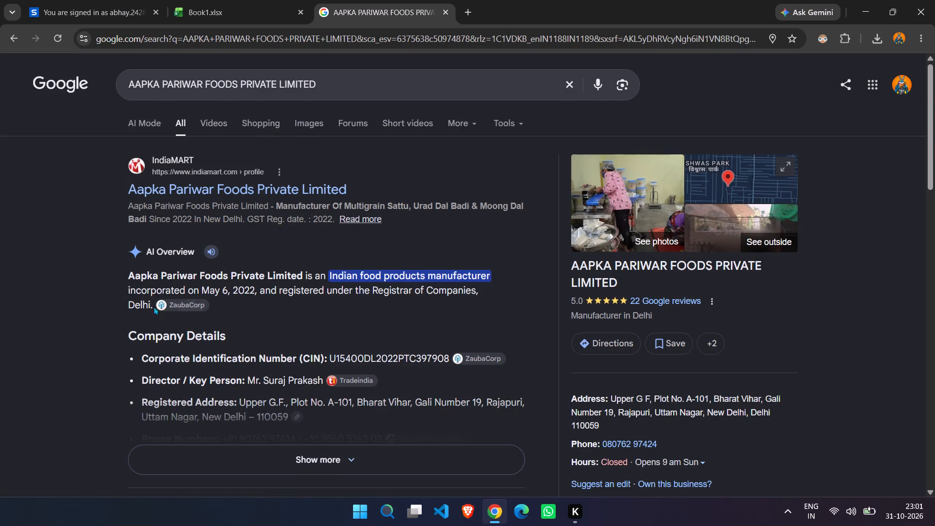
# Check the remaining AAPKA PARIWAR FOODS PRIVATE LIMITED search results and fill its cell A92 in Book1 with red.
pyautogui.scroll(-14, 162, 290)
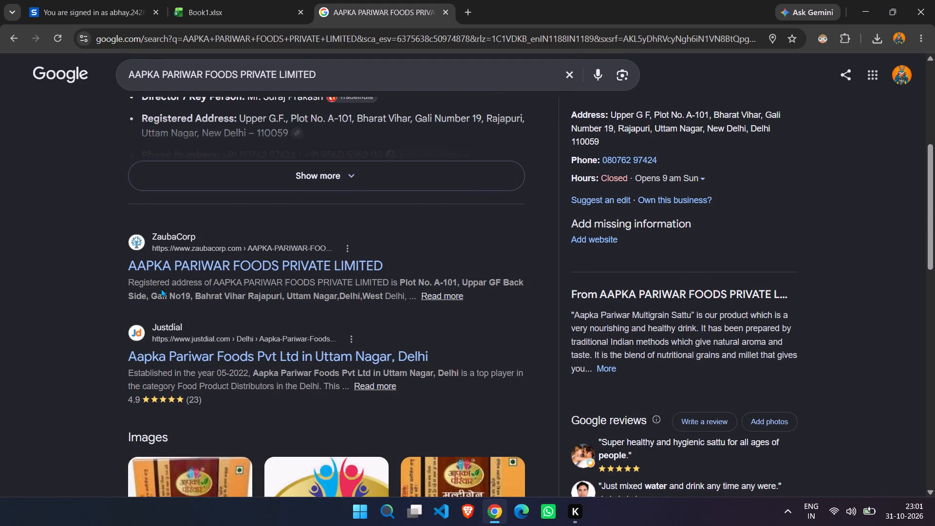
pyautogui.scroll(-11, 161, 288)
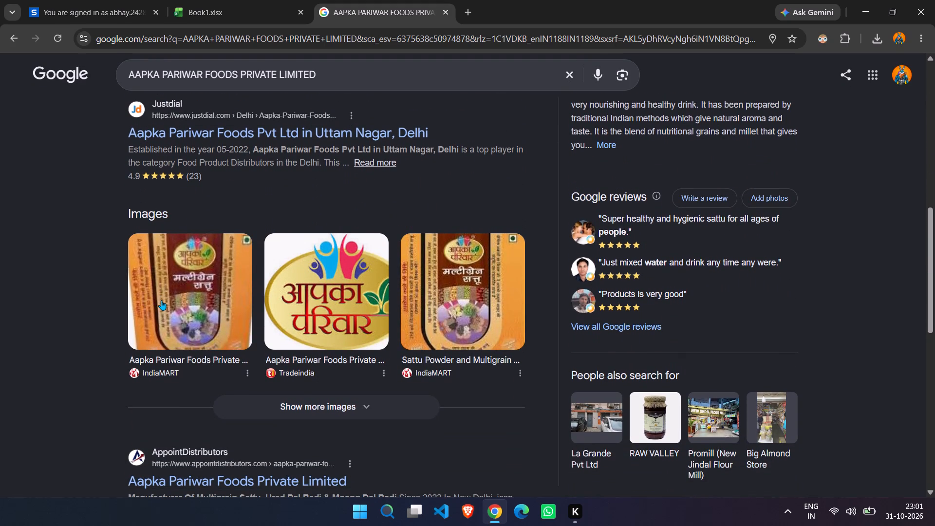
pyautogui.click(196, 0)
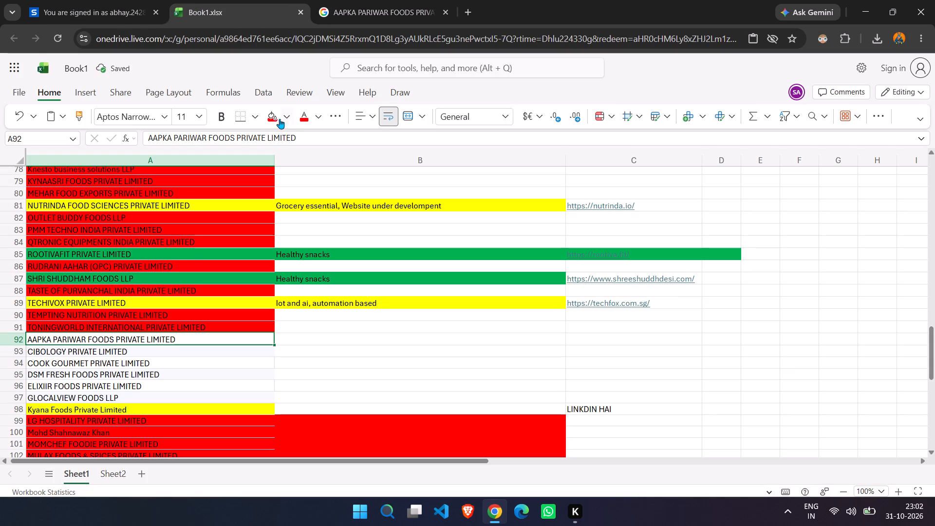
pyautogui.click(268, 122)
# Search Google for CIBOLOGY PRIVATE LIMITED, using the company name copied from cell A93.
pyautogui.doubleClick(171, 350)
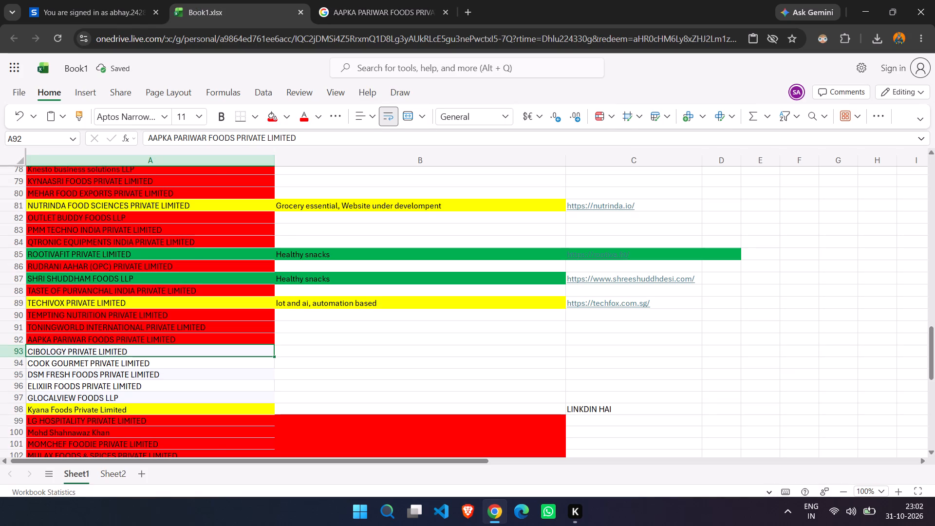
pyautogui.moveTo(171, 351); pyautogui.dragTo(22, 368)
pyautogui.hotkey('ctrl', 'c')
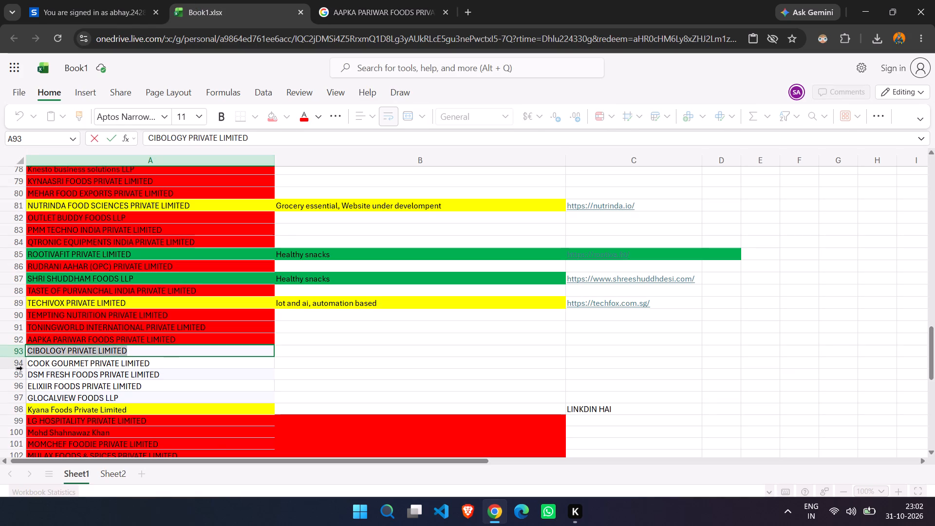
pyautogui.hotkey('ctrl', 'c')
pyautogui.click(427, 0)
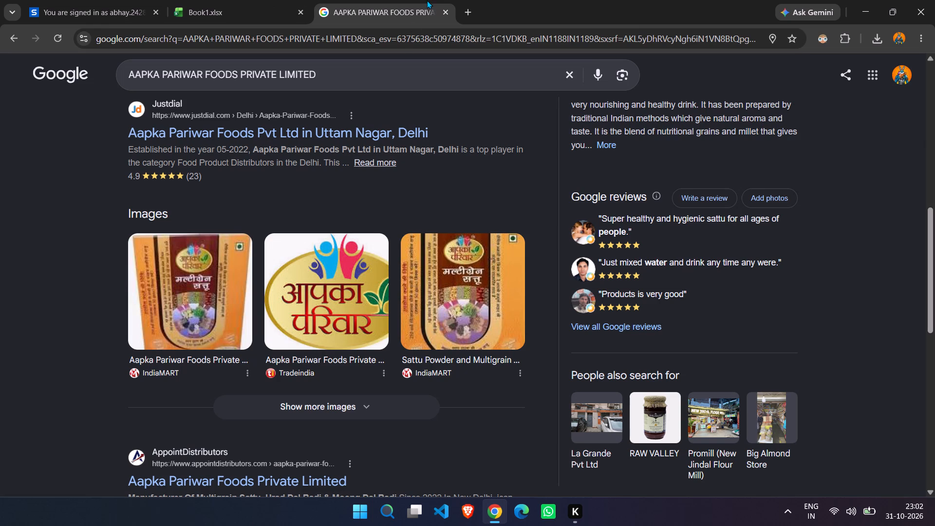
pyautogui.moveTo(385, 74); pyautogui.dragTo(0, 186)
pyautogui.press('BackSpace')
pyautogui.hotkey('ctrl', 'v')
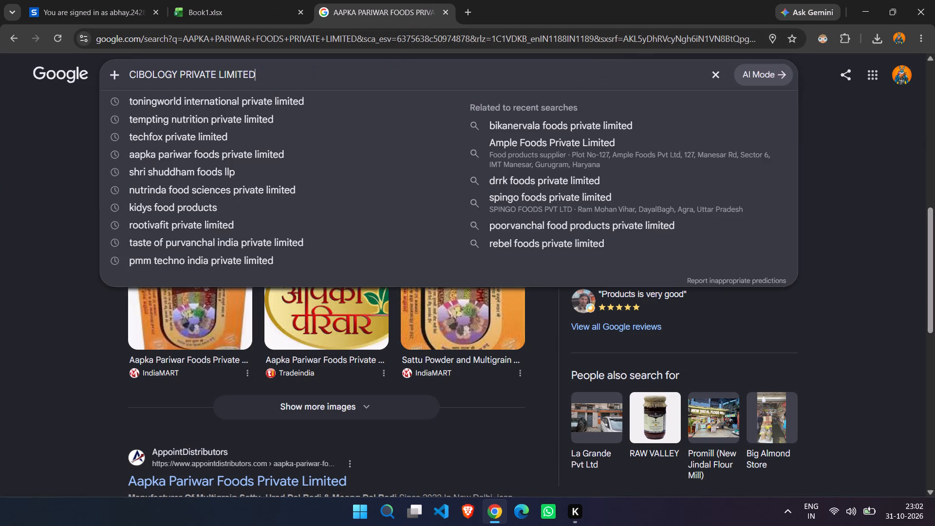
pyautogui.press('Return')
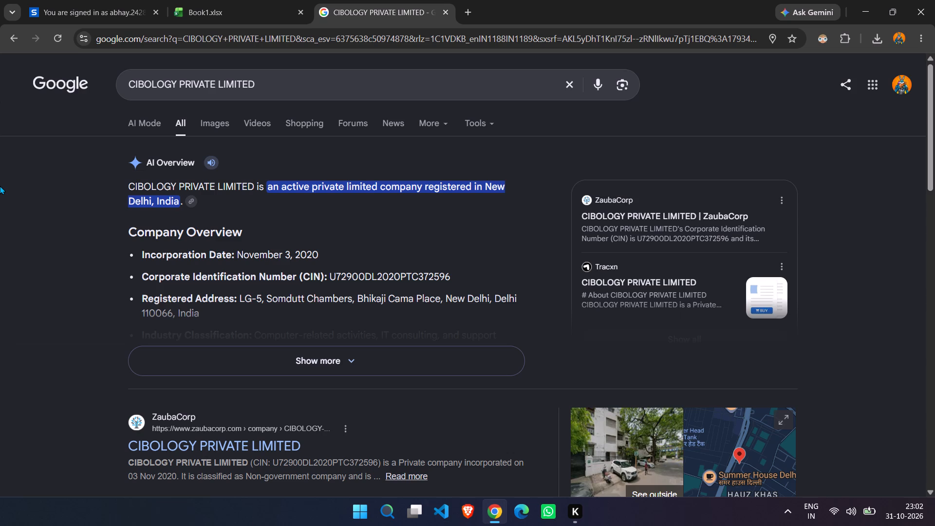
# Expand the AI Overview for CIBOLOGY PRIVATE LIMITED and review its industry classification and company details.
pyautogui.click(215, 352)
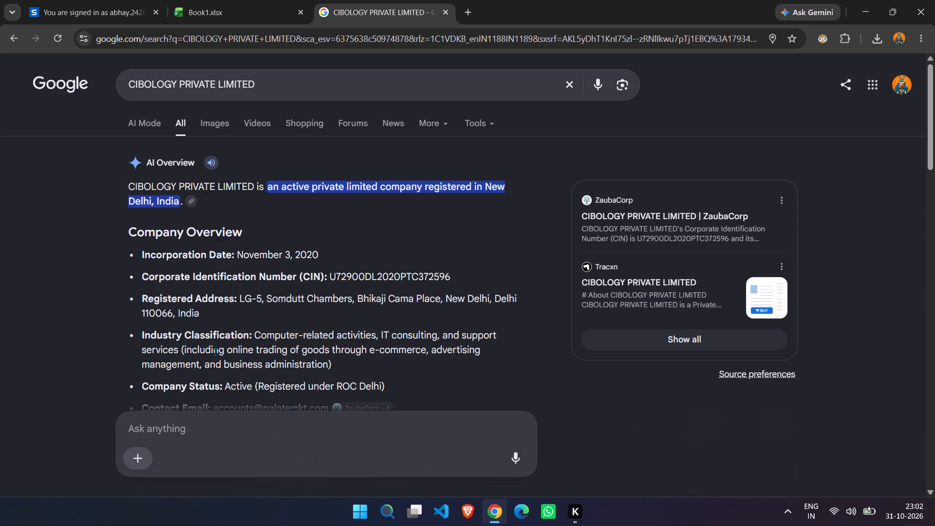
pyautogui.scroll(-4, 379, 252)
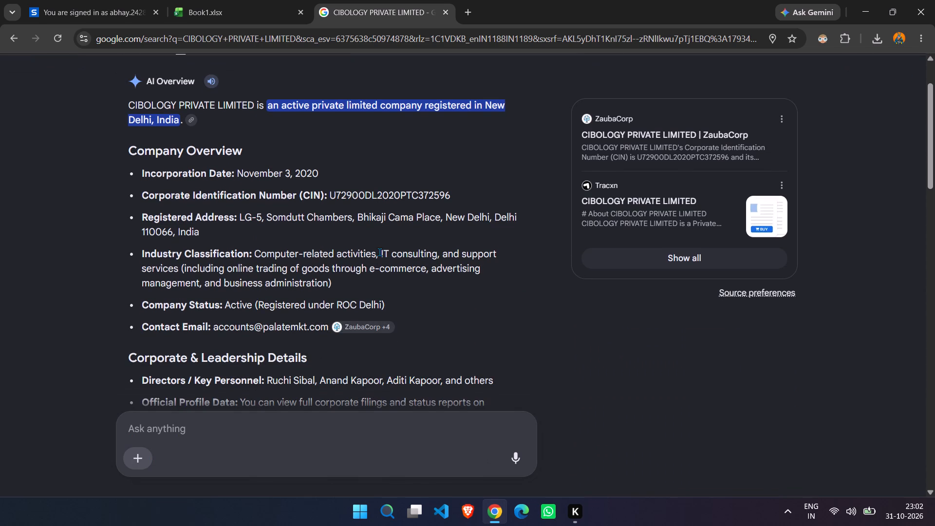
pyautogui.scroll(-5, 379, 252)
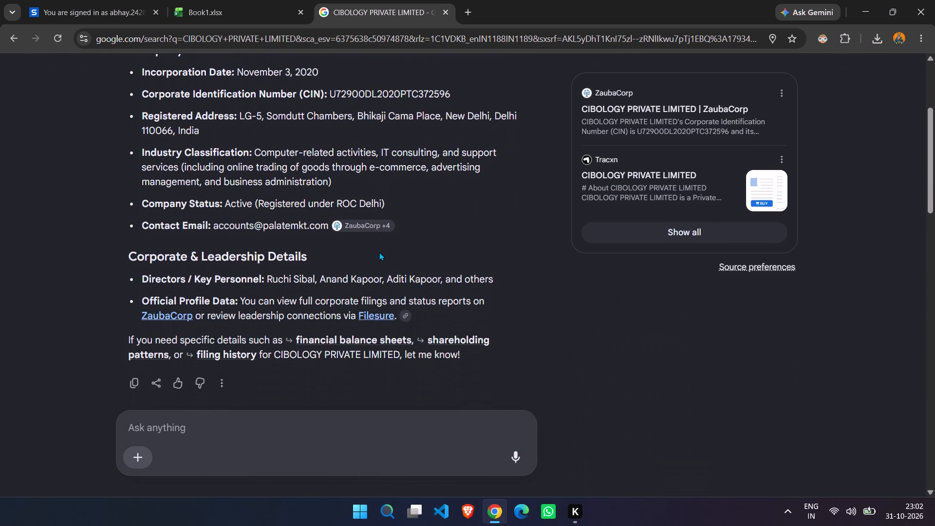
# Return to the AAPKA PARIWAR FOODS PRIVATE LIMITED search results, review them, and check the company's Justdial listing.
pyautogui.click(20, 29)
pyautogui.scroll(-8, 194, 239)
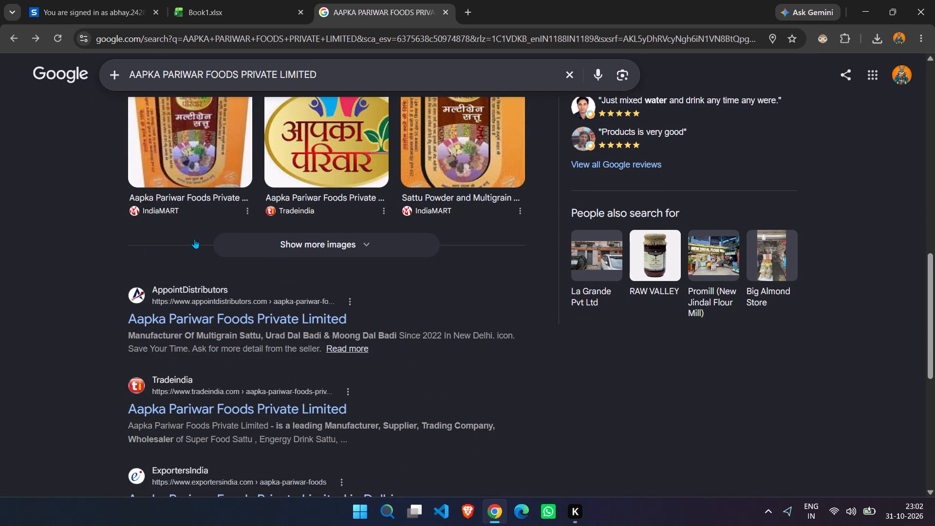
pyautogui.scroll(-5, 194, 239)
pyautogui.scroll(17, 200, 254)
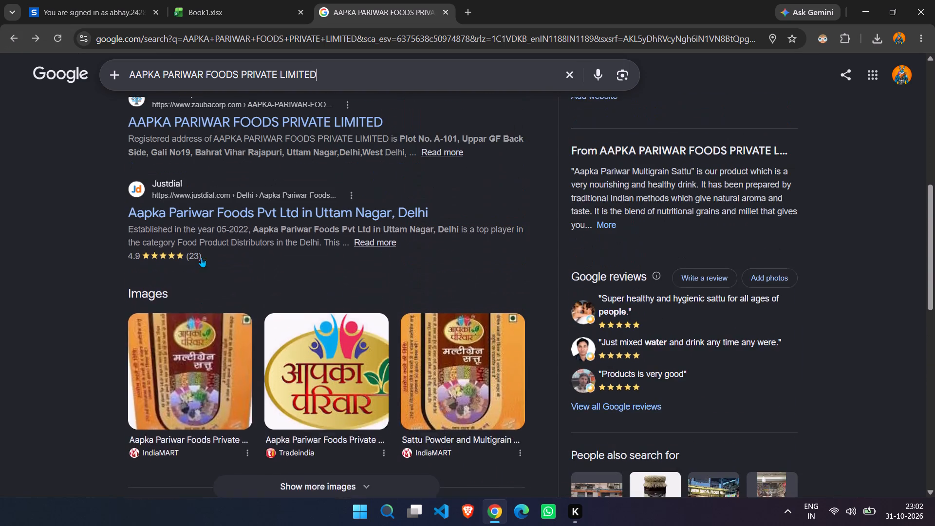
pyautogui.scroll(8, 202, 263)
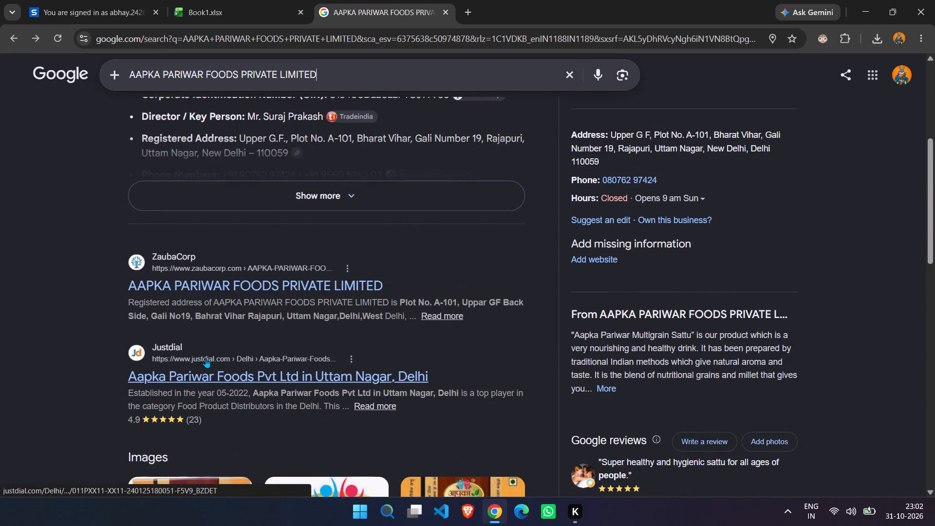
pyautogui.scroll(8, 206, 358)
pyautogui.scroll(-8, 206, 358)
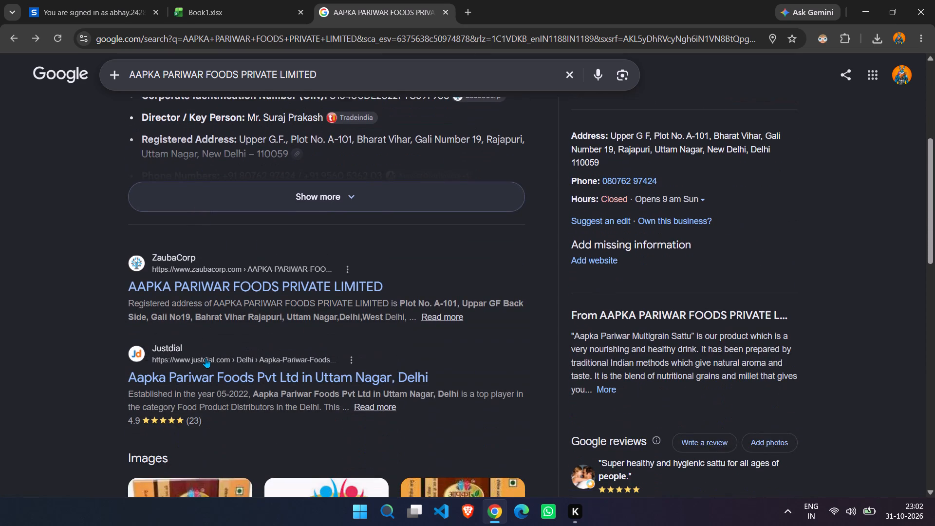
pyautogui.click(205, 381)
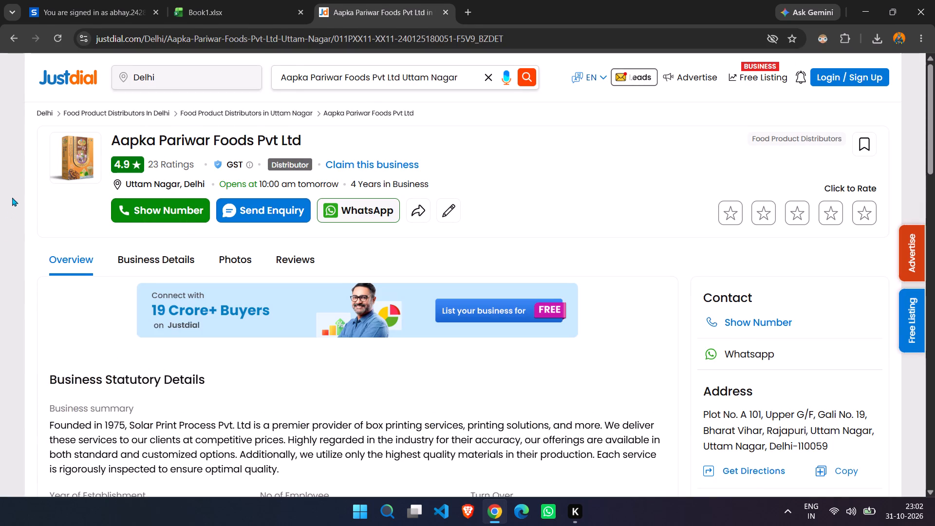
pyautogui.click(18, 30)
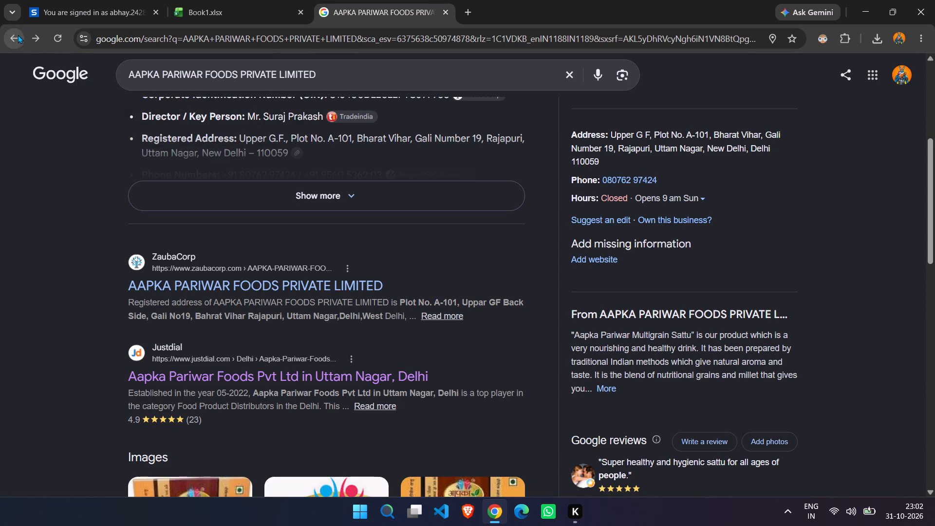
pyautogui.click(40, 34)
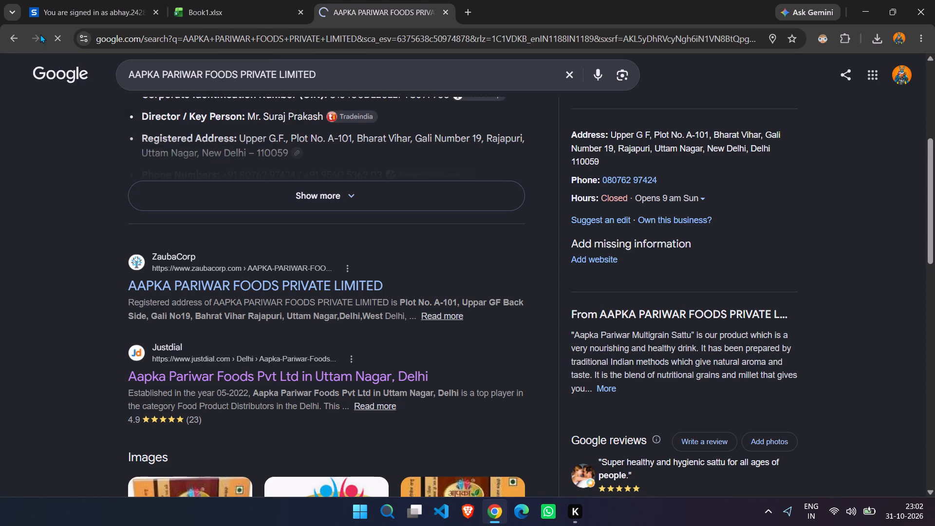
pyautogui.click(40, 34)
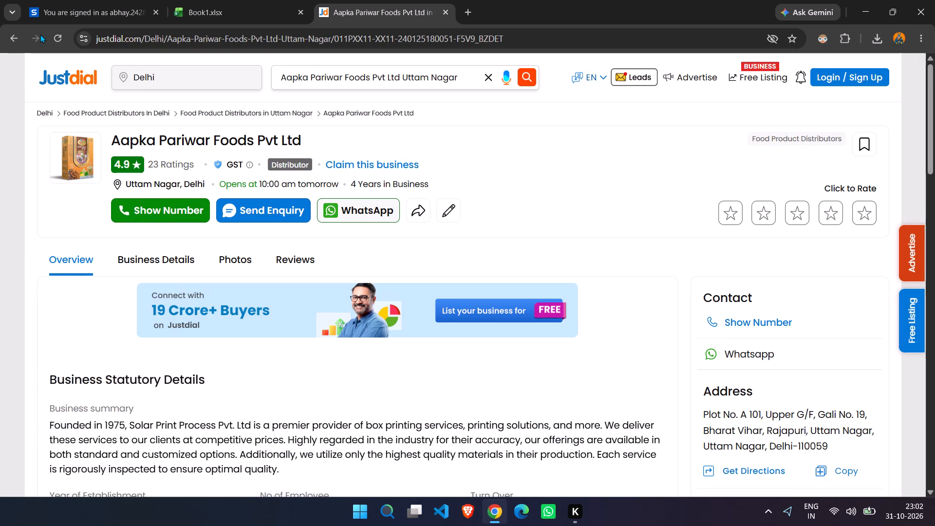
pyautogui.click(3, 37)
# Search Google for CIBOLOGY PRIVATE LIMITED again, using the company name copied from cell A93 in Book1.
pyautogui.click(218, 0)
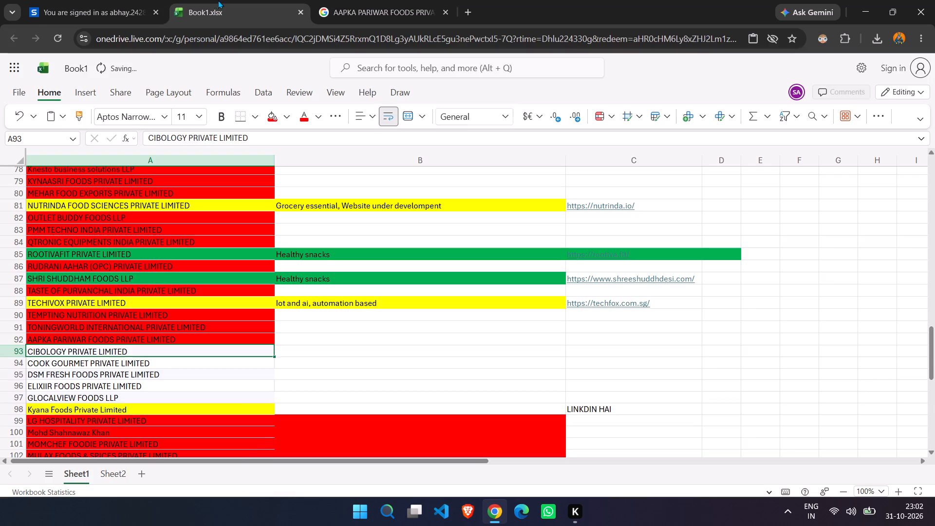
pyautogui.click(163, 354)
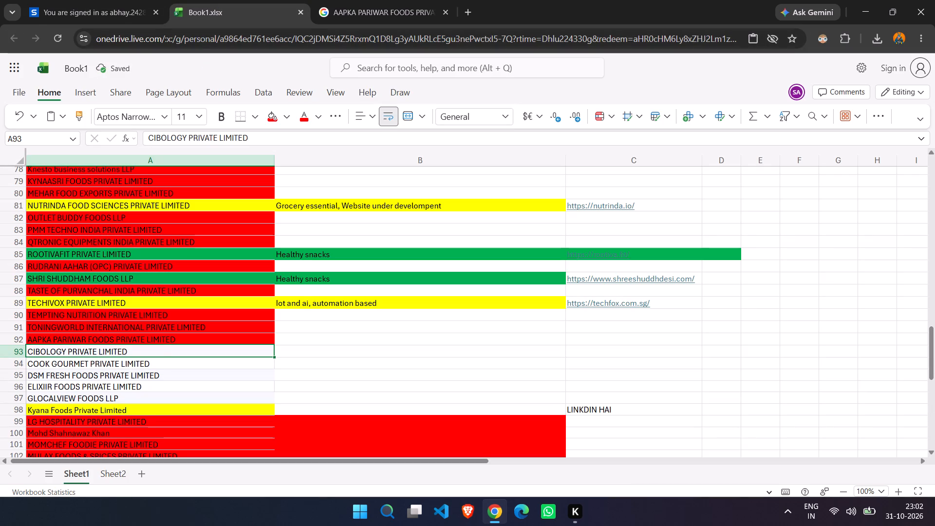
pyautogui.click(163, 354)
pyautogui.moveTo(163, 354); pyautogui.dragTo(75, 354)
pyautogui.hotkey('ctrl', 'c')
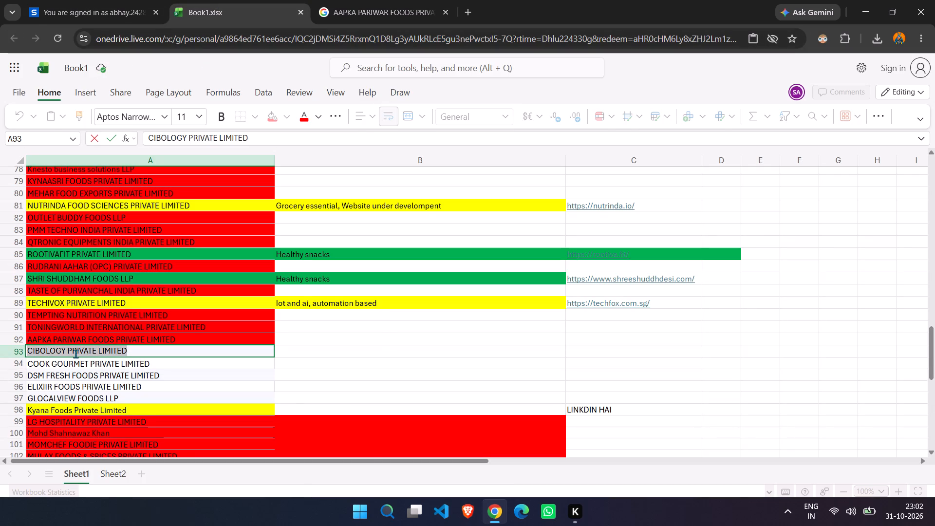
pyautogui.click(363, 0)
pyautogui.moveTo(401, 79); pyautogui.dragTo(75, 136)
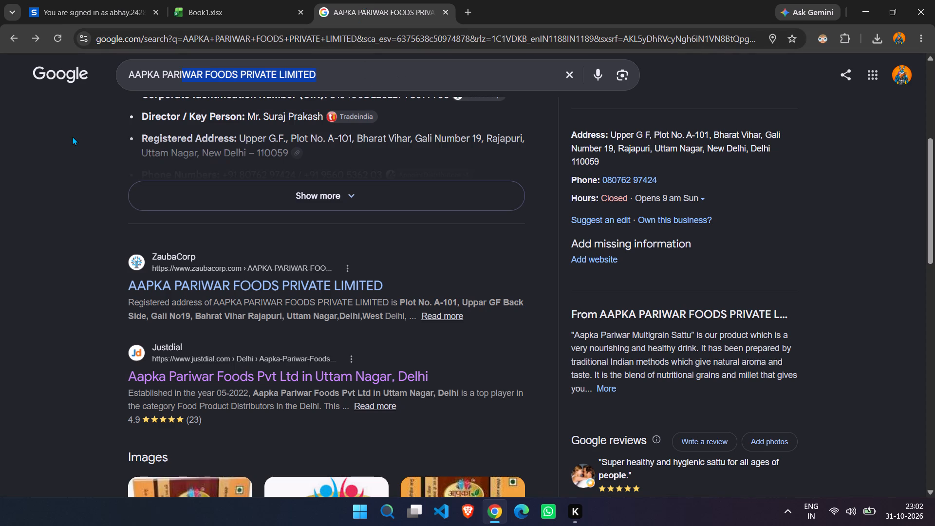
pyautogui.press('BackSpace')
pyautogui.hotkey('ctrl', 'v')
pyautogui.press('Return')
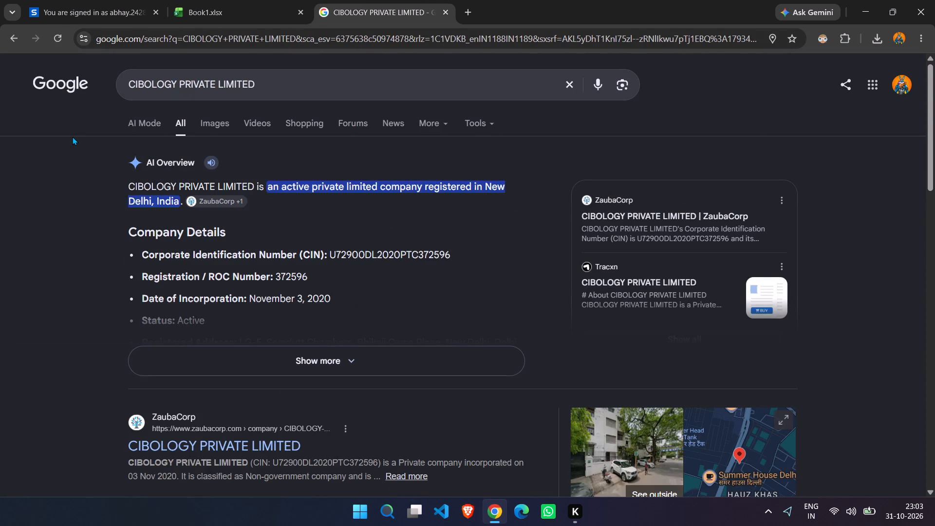
# Review the CIBOLOGY PRIVATE LIMITED web results and check the outside view of the Bel Cibo Hospitality Private Limited listing.
pyautogui.scroll(-3, 262, 234)
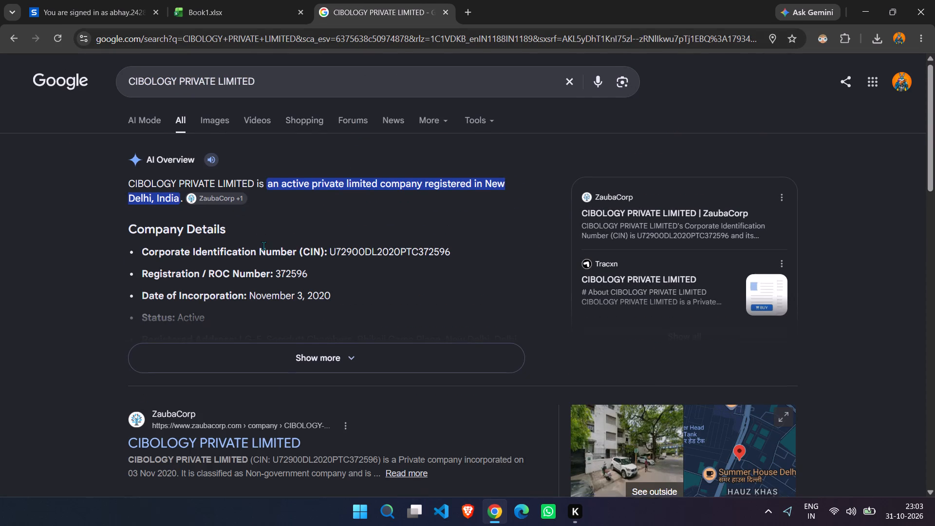
pyautogui.scroll(-3, 263, 245)
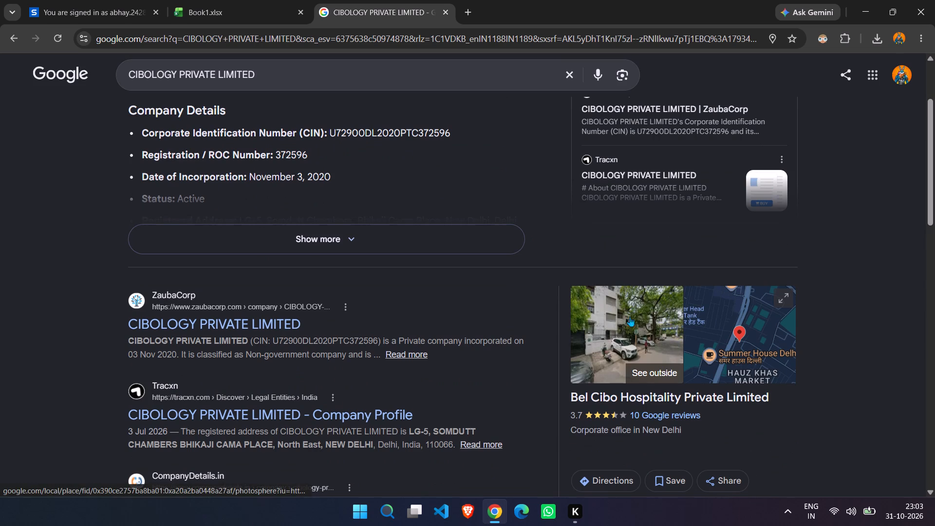
pyautogui.click(630, 330)
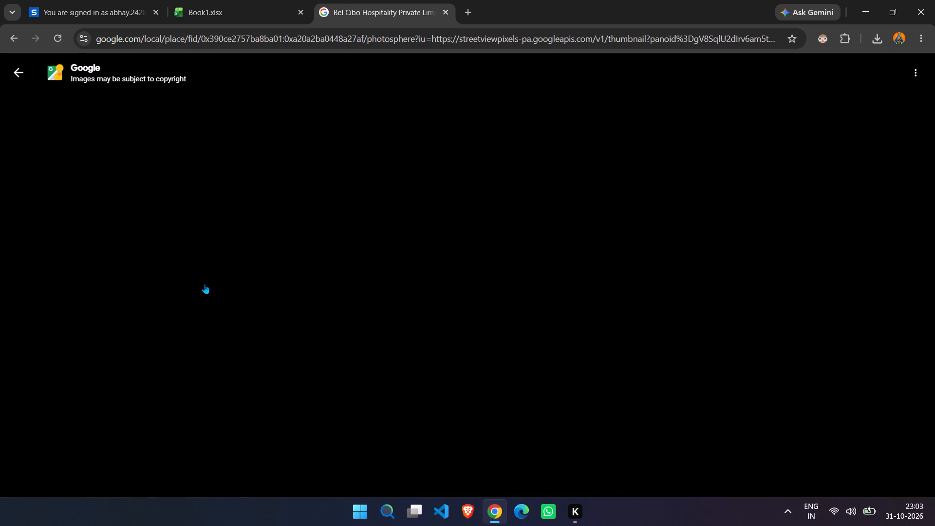
pyautogui.click(17, 74)
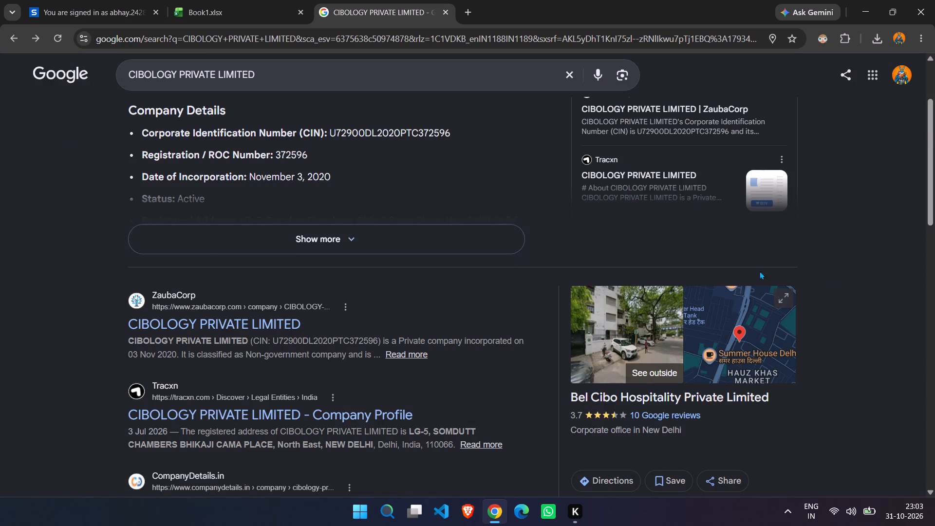
pyautogui.scroll(-7, 808, 280)
pyautogui.scroll(7, 797, 282)
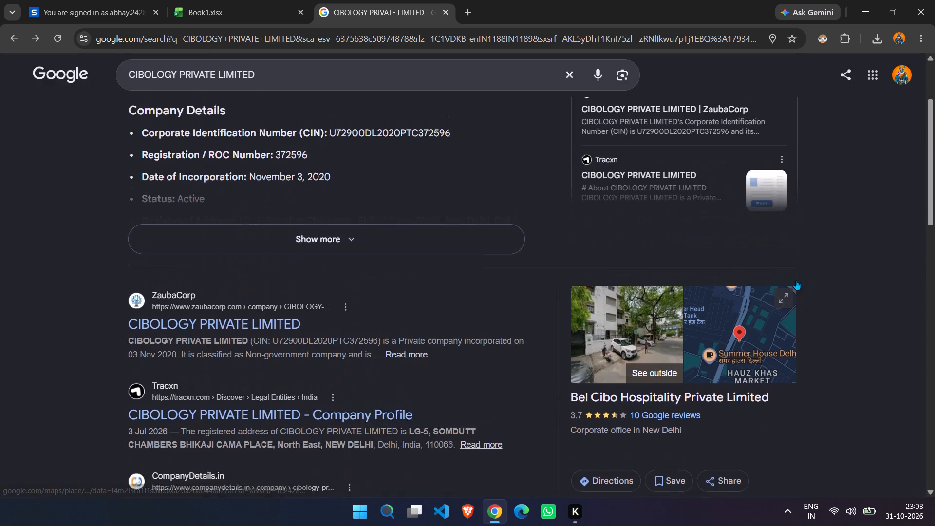
pyautogui.scroll(9, 796, 280)
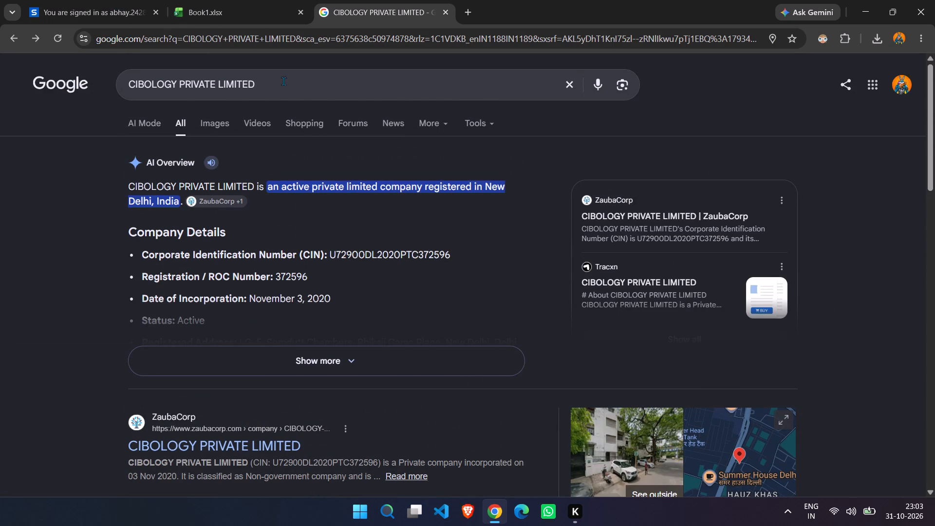
# Check the image results for CIBOLOGY PRIVATE LIMITED, including the Cibo senior care product, and fill its cell A93 in Book1 with red.
pyautogui.click(224, 119)
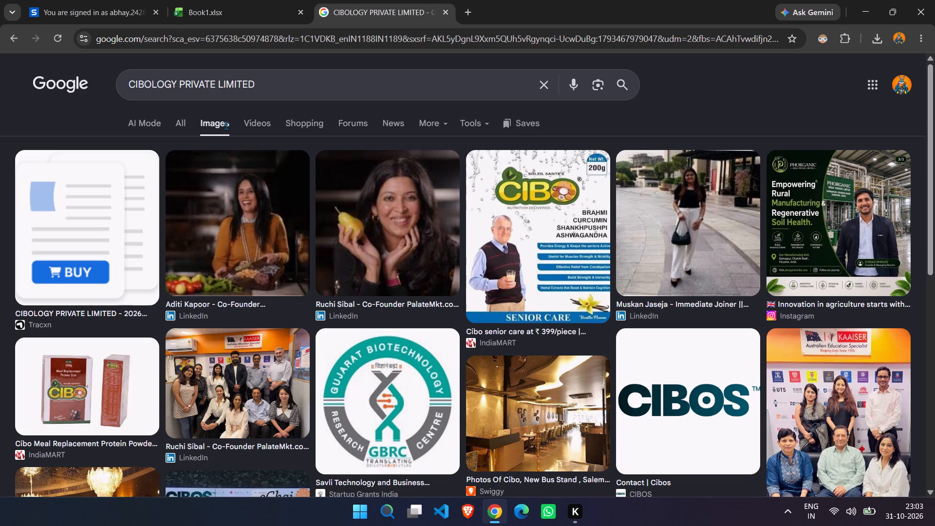
pyautogui.click(542, 244)
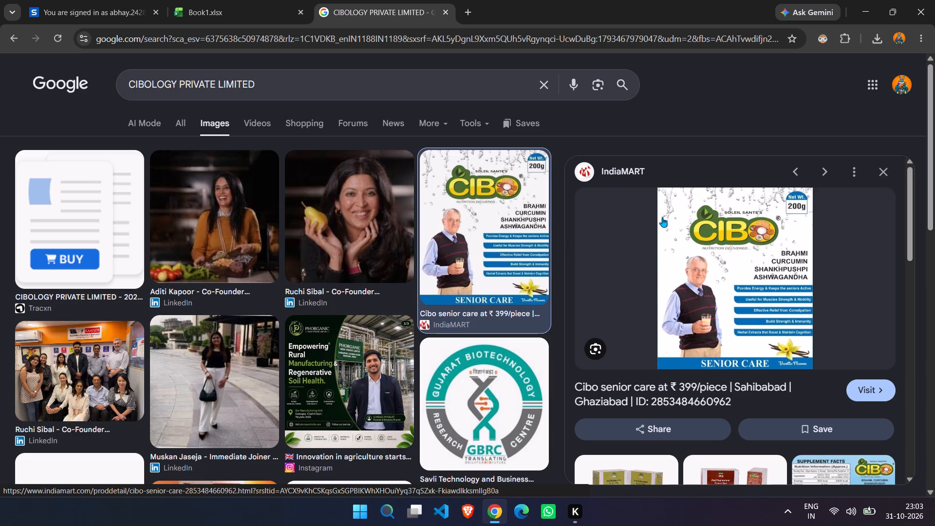
pyautogui.click(248, 0)
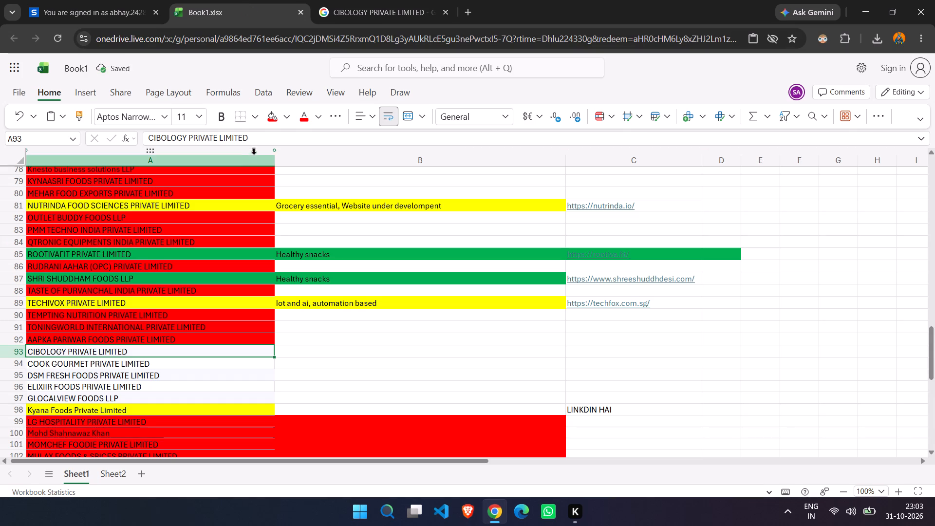
pyautogui.click(271, 116)
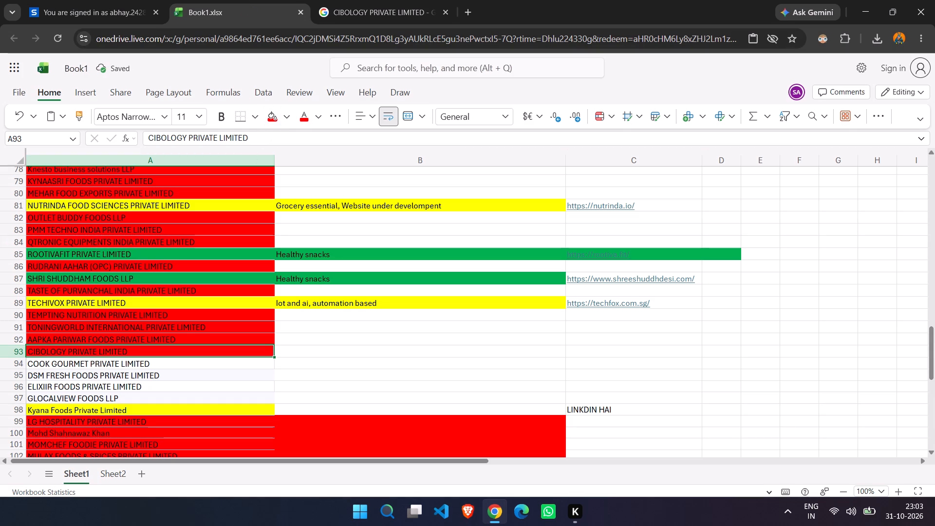
# Search Google for COOK GOURMET PRIVATE LIMITED, using the company name copied from cell A94 in Book1.
pyautogui.doubleClick(202, 361)
pyautogui.moveTo(202, 361); pyautogui.dragTo(58, 341)
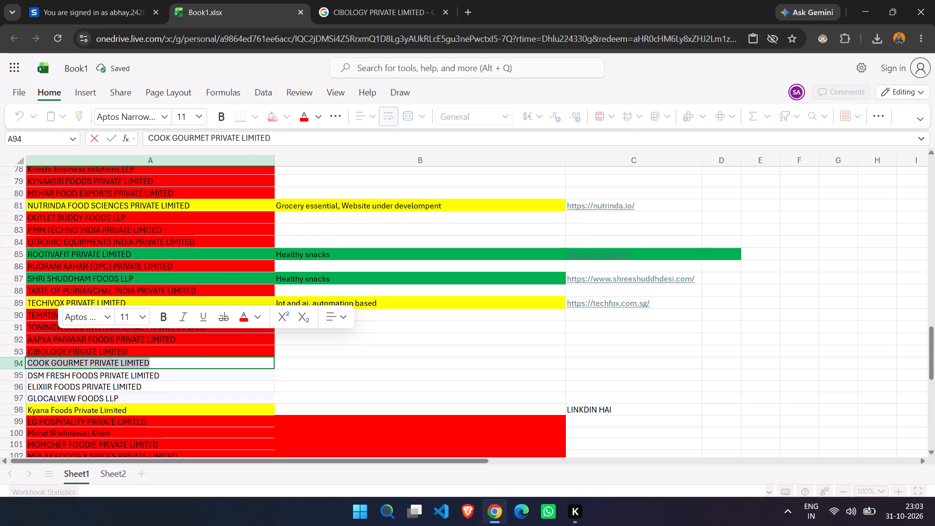
pyautogui.hotkey('ctrl', 'c')
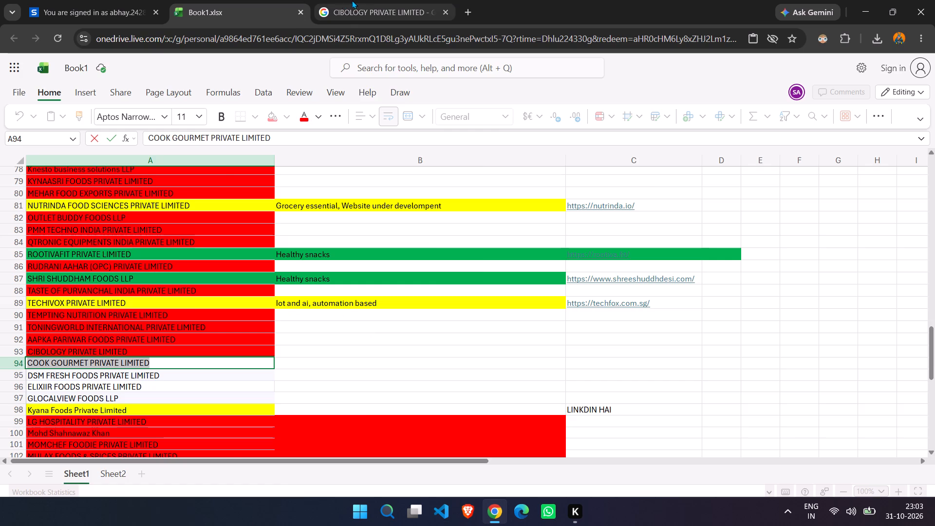
pyautogui.click(355, 0)
pyautogui.moveTo(365, 79); pyautogui.dragTo(121, 87)
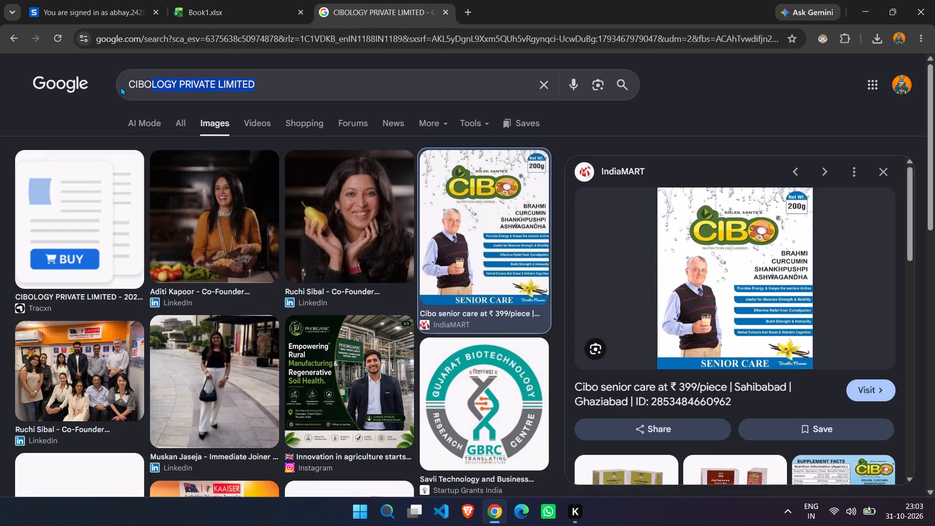
pyautogui.moveTo(121, 87); pyautogui.dragTo(96, 83)
pyautogui.press('BackSpace')
pyautogui.hotkey('ctrl', 'v')
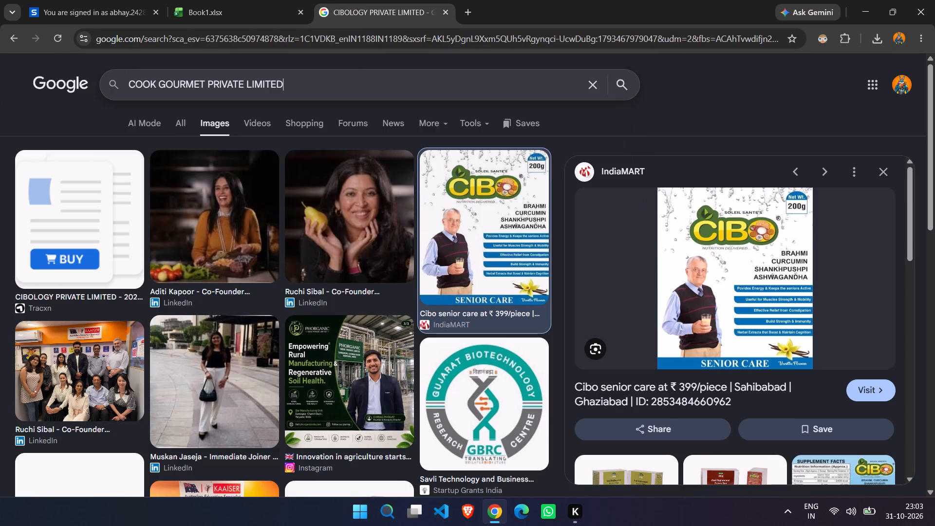
pyautogui.press('Return')
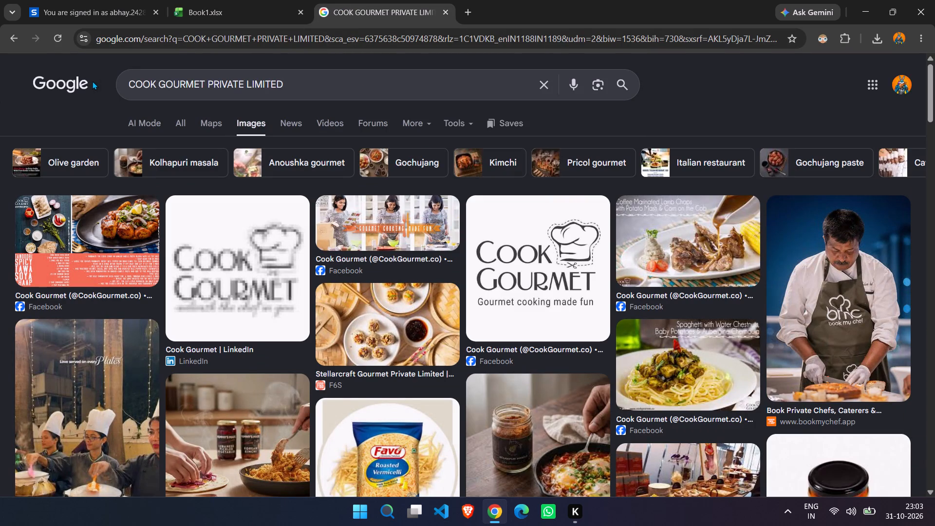
# Open the AI Mode answer for COOK GOURMET PRIVATE LIMITED, decline connecting Google apps to Search, and return to the image results.
pyautogui.click(164, 120)
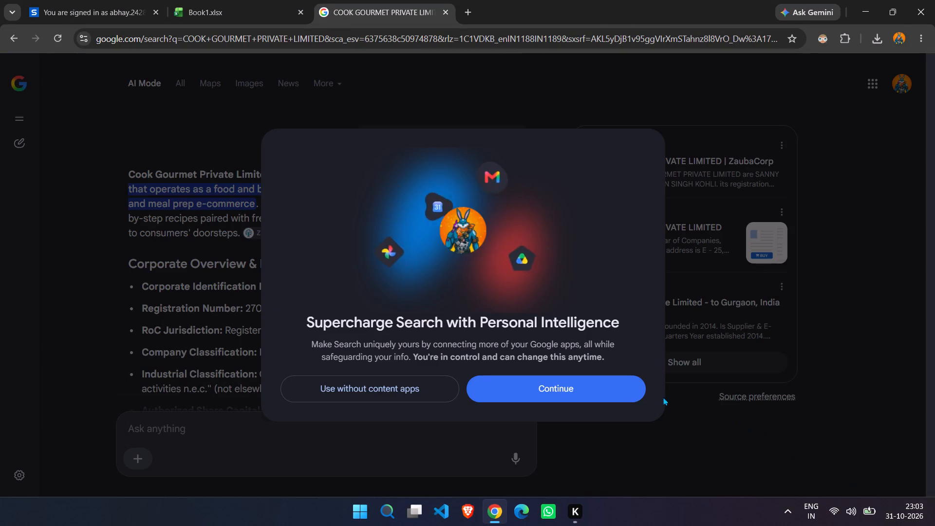
pyautogui.click(617, 384)
pyautogui.click(408, 431)
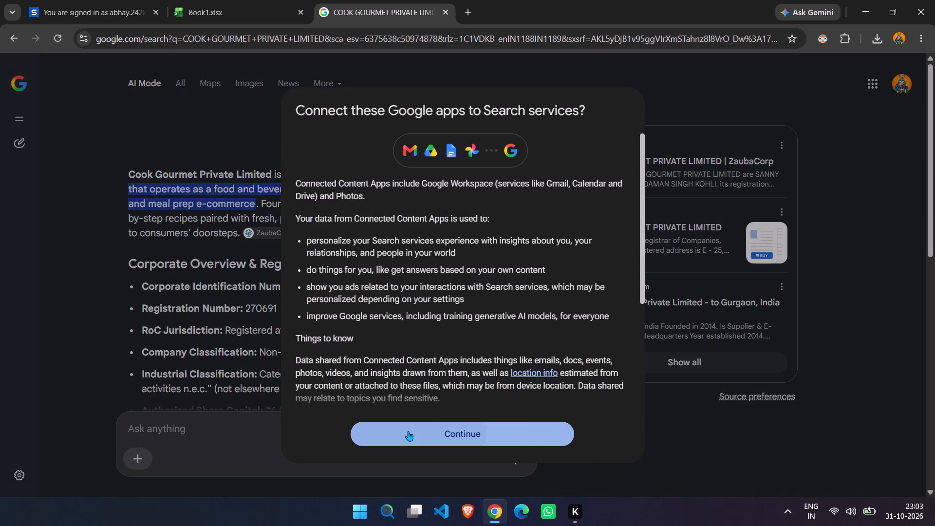
pyautogui.click(430, 441)
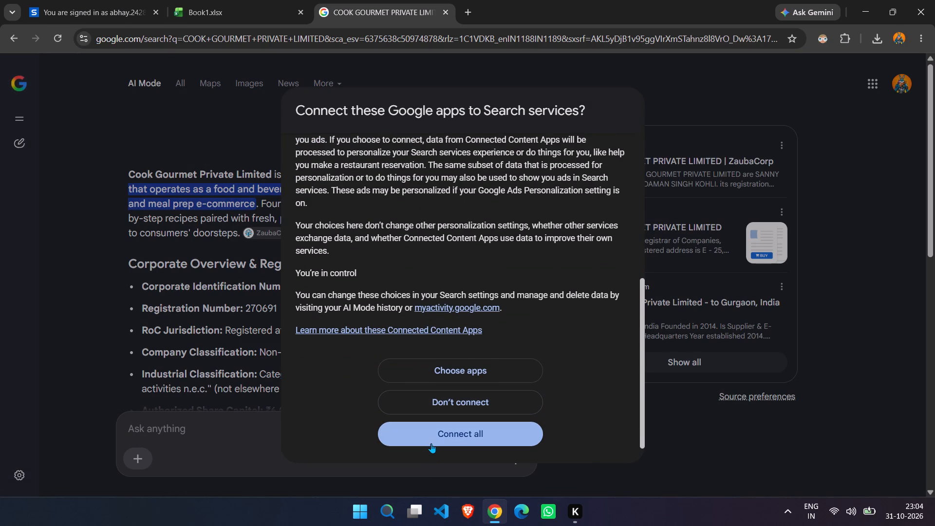
pyautogui.click(445, 408)
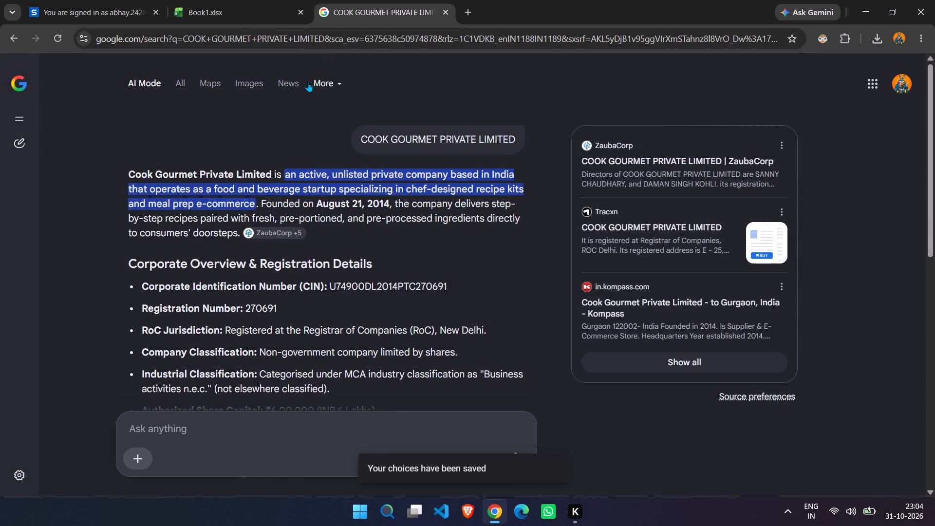
pyautogui.click(16, 36)
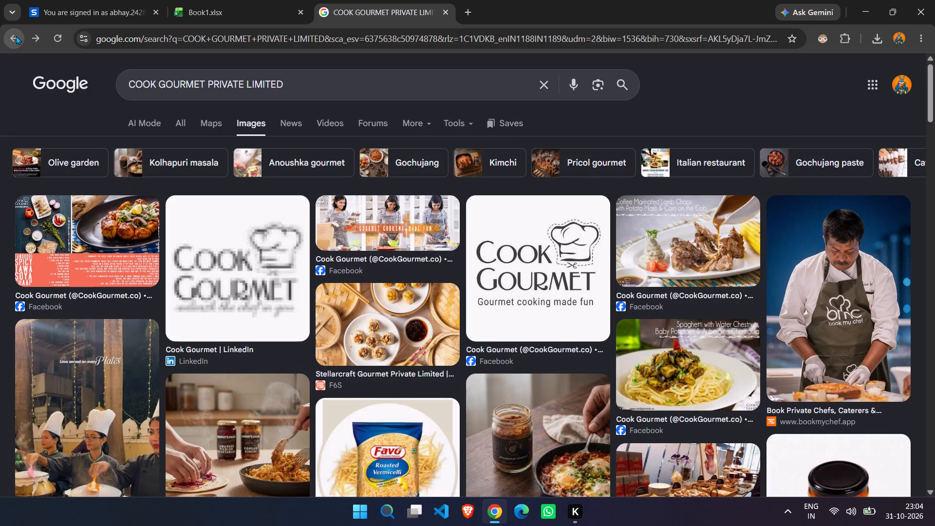
# Show all web results for COOK GOURMET PRIVATE LIMITED and open the Cook Gourmet company page on LinkedIn.
pyautogui.click(172, 131)
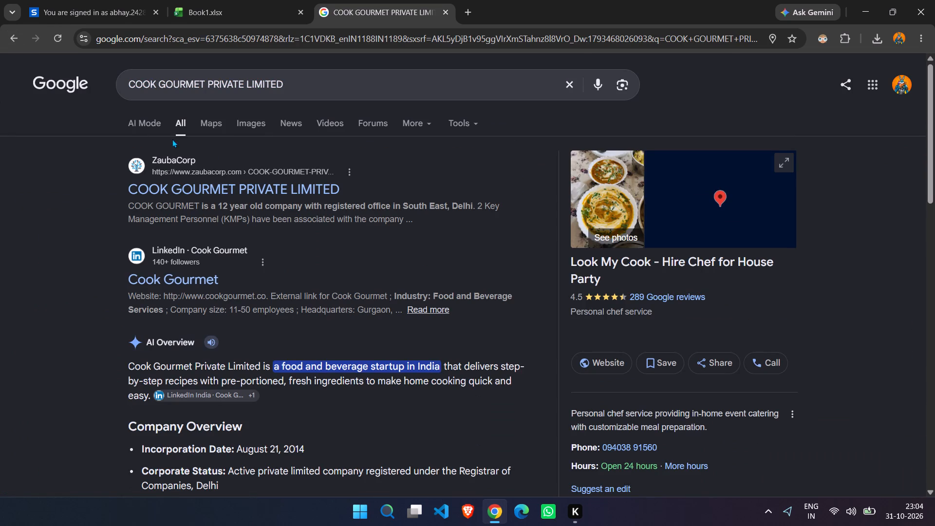
pyautogui.click(181, 268)
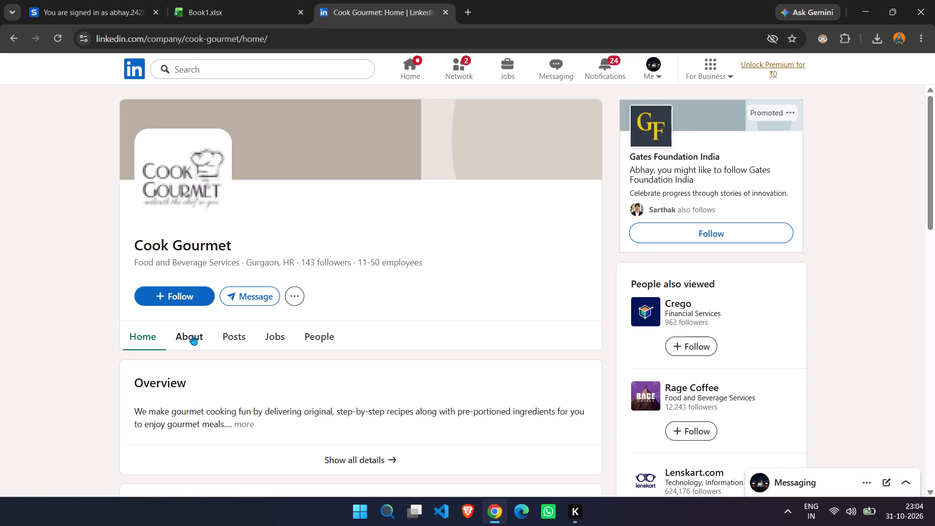
# Review Cook Gourmet's LinkedIn overview, posts and ad library, and return to the Google results for COOK GOURMET PRIVATE LIMITED.
pyautogui.click(247, 429)
pyautogui.scroll(-3, 247, 430)
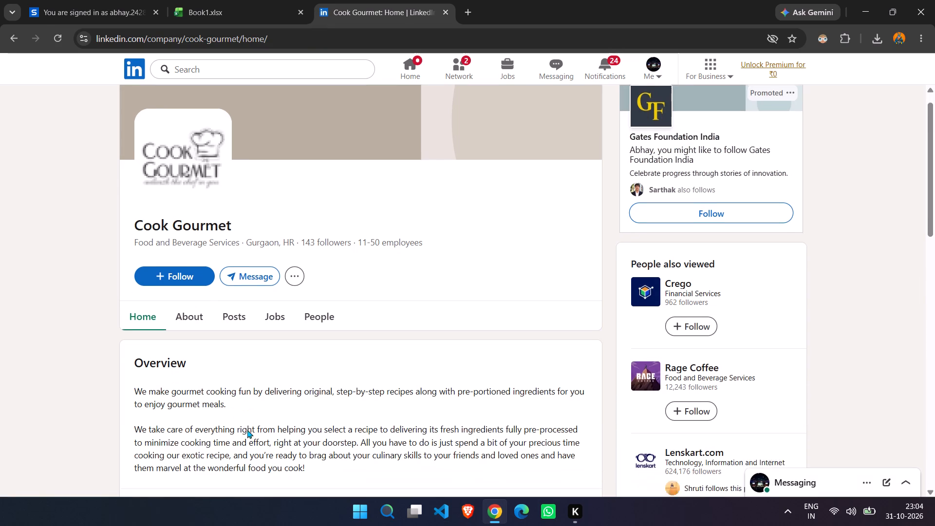
pyautogui.scroll(-1, 247, 430)
pyautogui.click(236, 263)
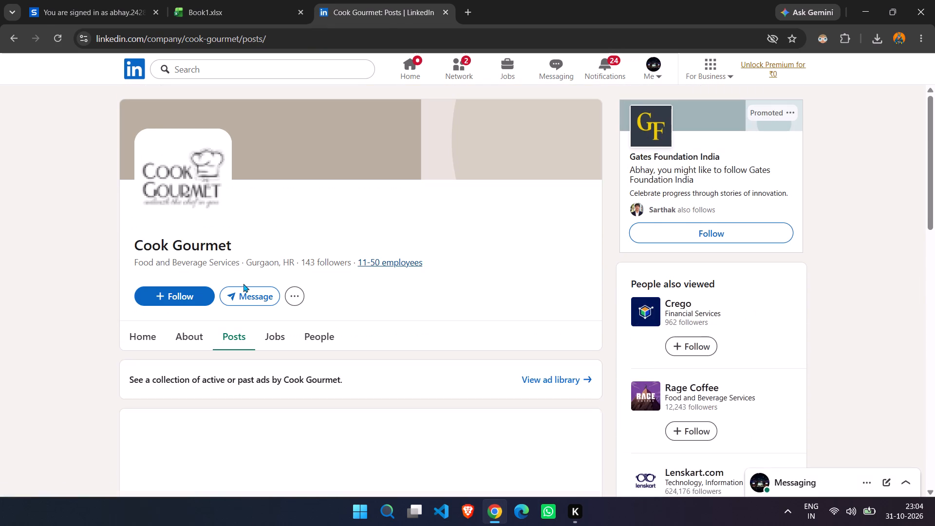
pyautogui.scroll(-7, 244, 285)
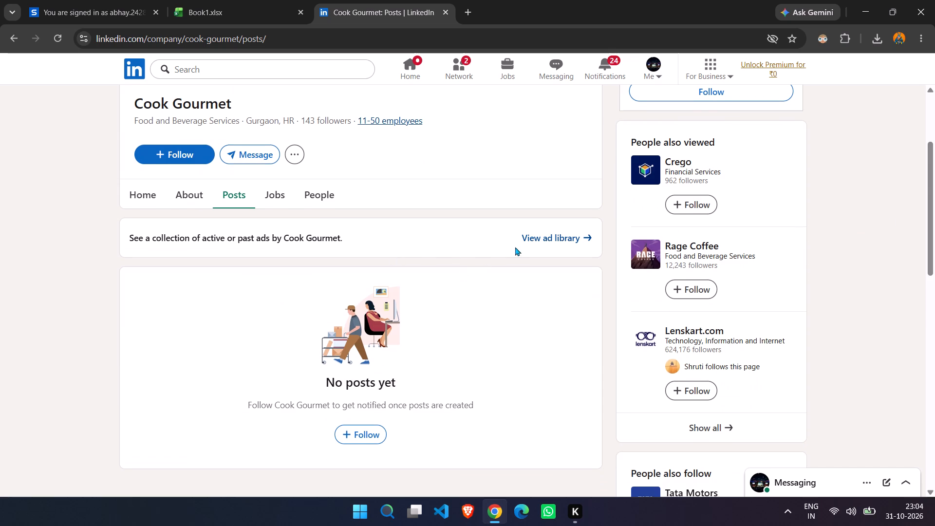
pyautogui.click(541, 236)
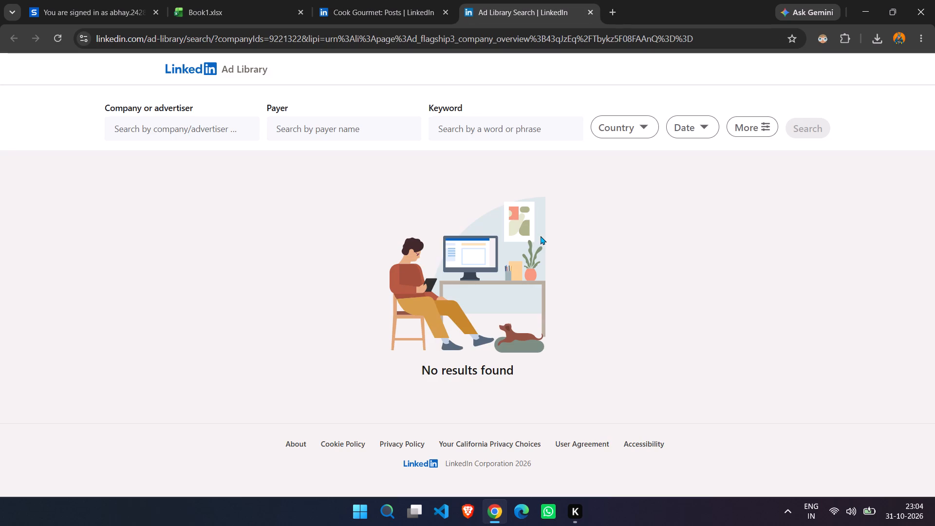
pyautogui.scroll(-6, 541, 236)
pyautogui.scroll(7, 541, 236)
pyautogui.click(590, 7)
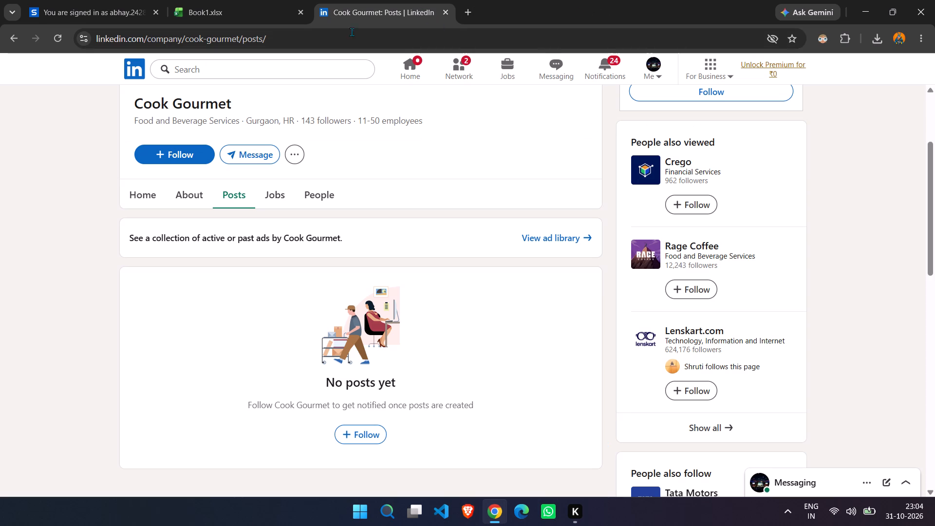
pyautogui.click(0, 36)
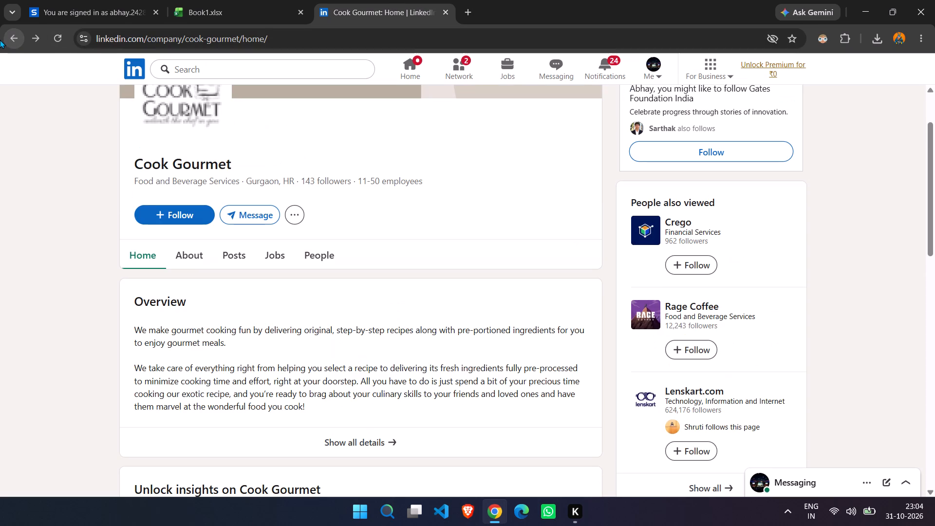
pyautogui.click(20, 33)
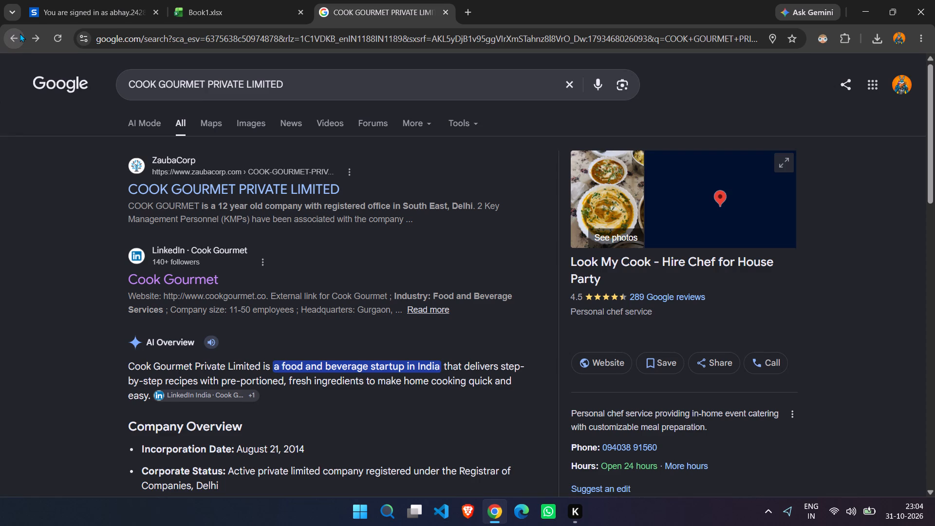
# Look through the photos of the Look My Cook - Hire Chef for House Party listing in the Google results.
pyautogui.scroll(-5, 245, 245)
pyautogui.scroll(6, 245, 245)
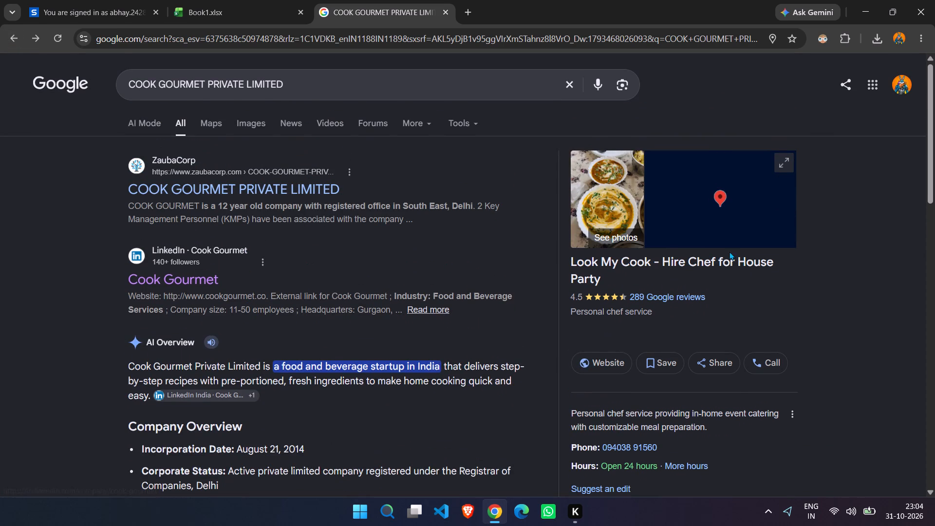
pyautogui.click(609, 209)
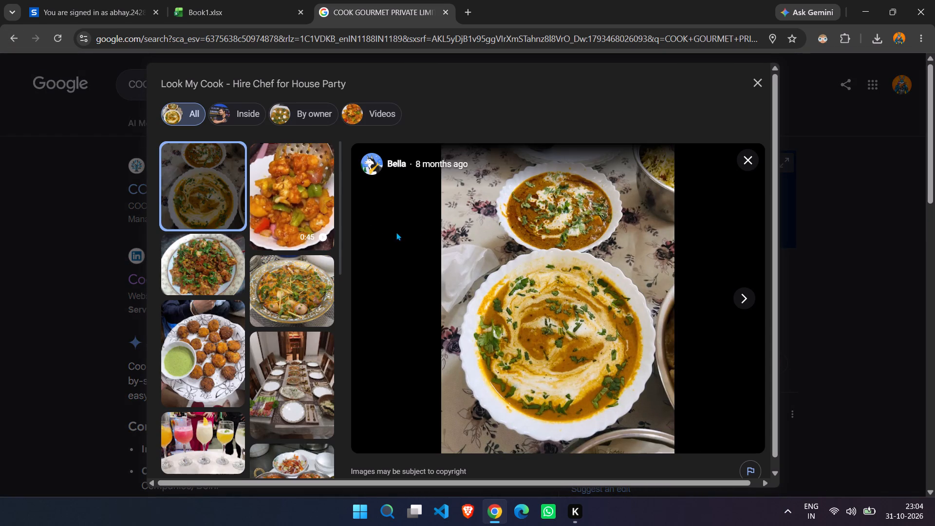
pyautogui.click(314, 204)
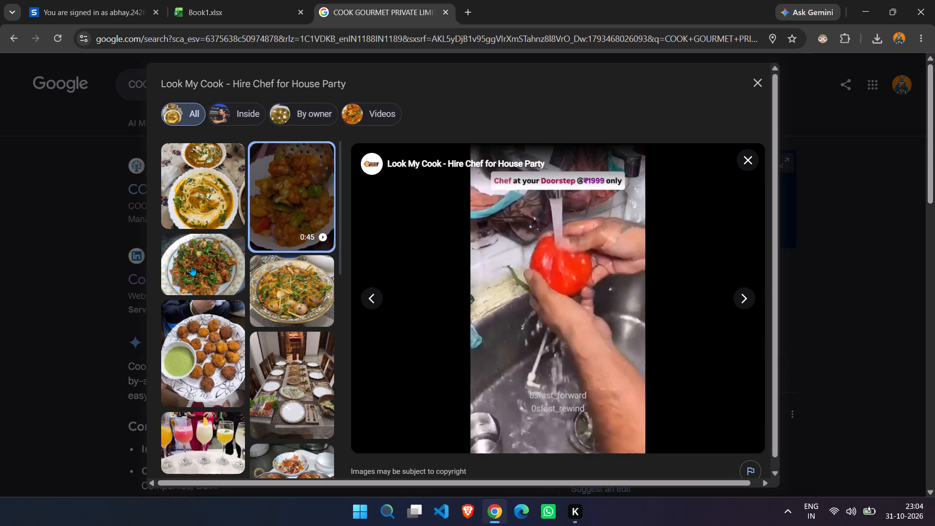
pyautogui.click(191, 266)
pyautogui.click(271, 282)
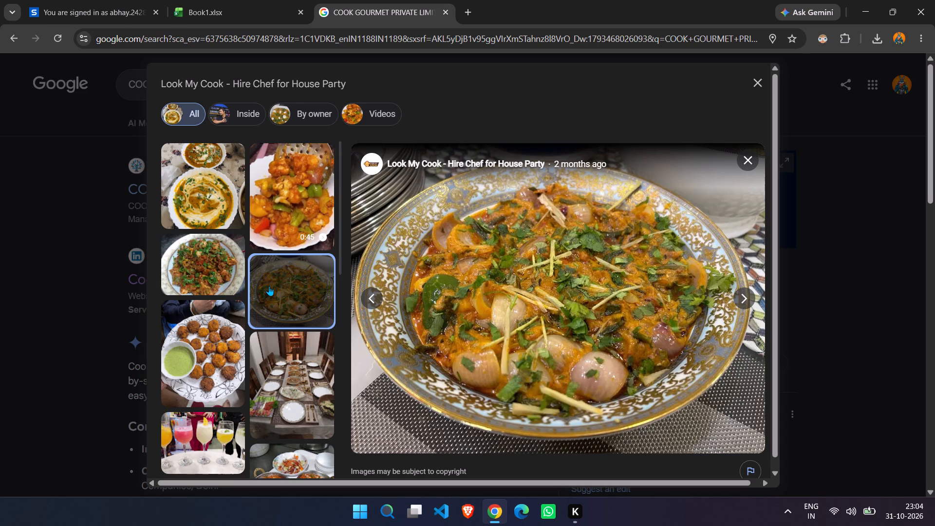
pyautogui.click(215, 335)
pyautogui.click(270, 366)
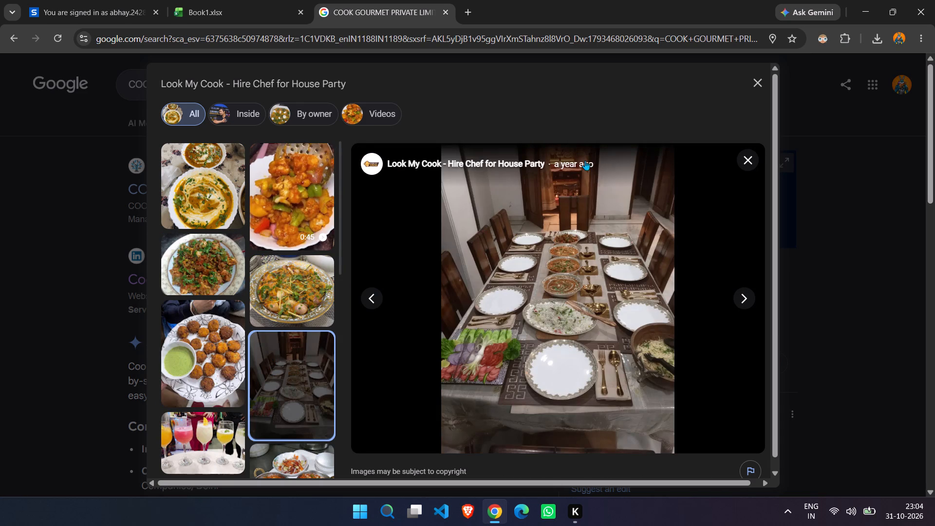
pyautogui.click(757, 75)
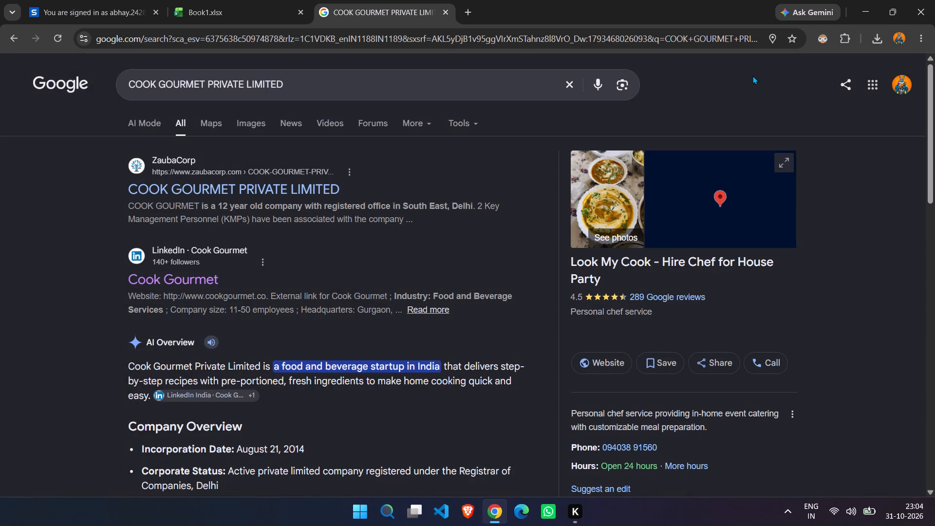
pyautogui.scroll(-1, 538, 159)
pyautogui.scroll(8, 538, 159)
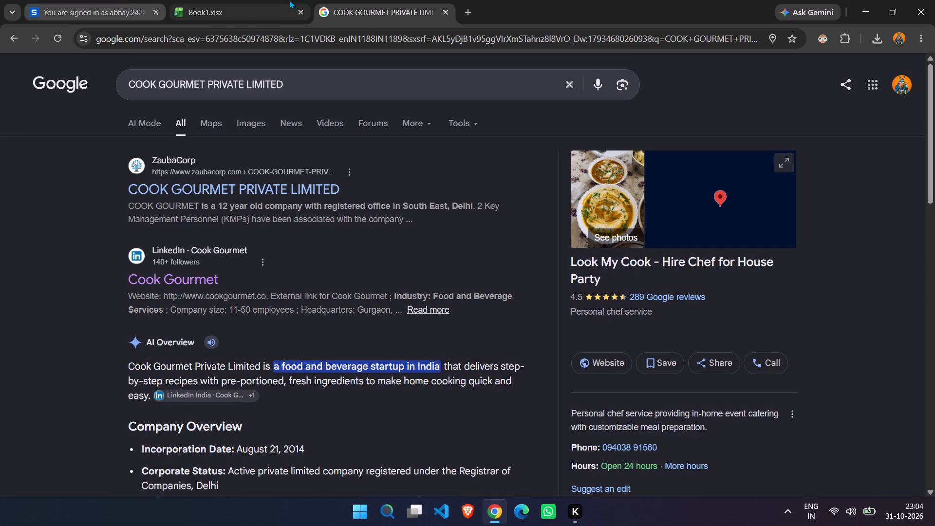
# Fill the COOK GOURMET PRIVATE LIMITED cell A94 in Book1 with red.
pyautogui.click(291, 3)
pyautogui.click(269, 115)
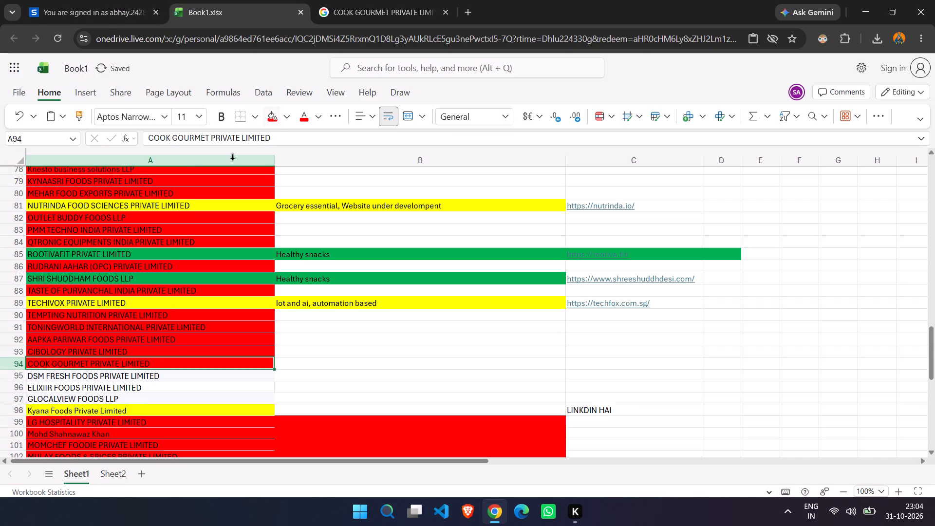
# Search Google for DSM FRESH FOODS PRIVATE LIMITED, using the company name copied from cell A95 in Book1.
pyautogui.scroll(-6, 202, 209)
pyautogui.doubleClick(194, 257)
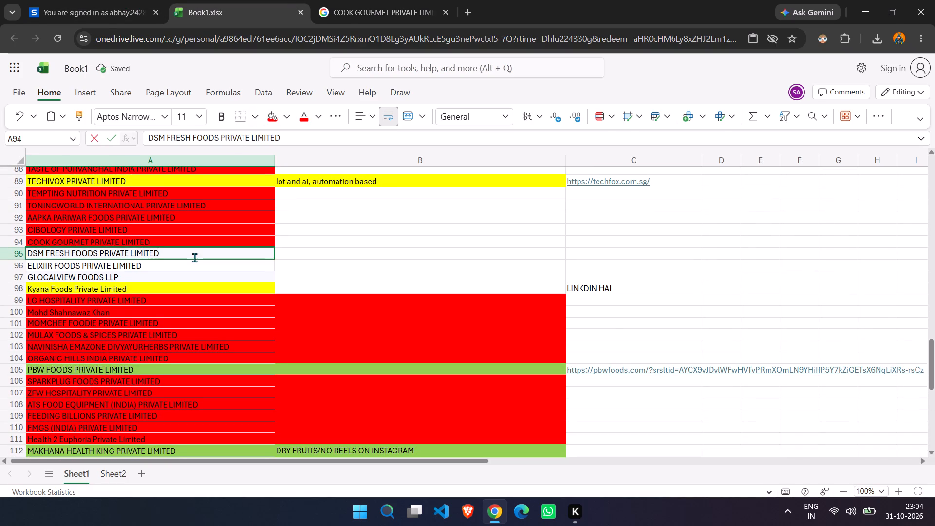
pyautogui.moveTo(194, 257); pyautogui.dragTo(70, 245)
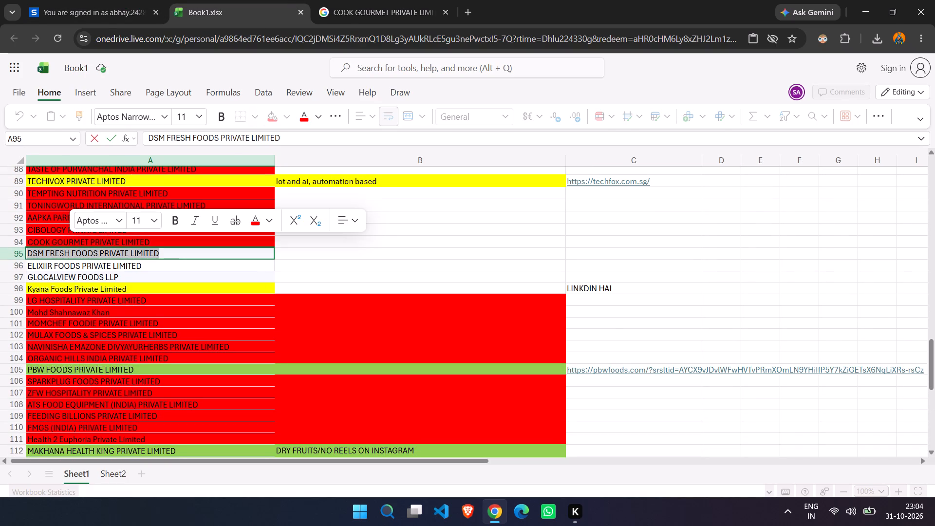
pyautogui.hotkey('ctrl', 'c')
pyautogui.click(437, 0)
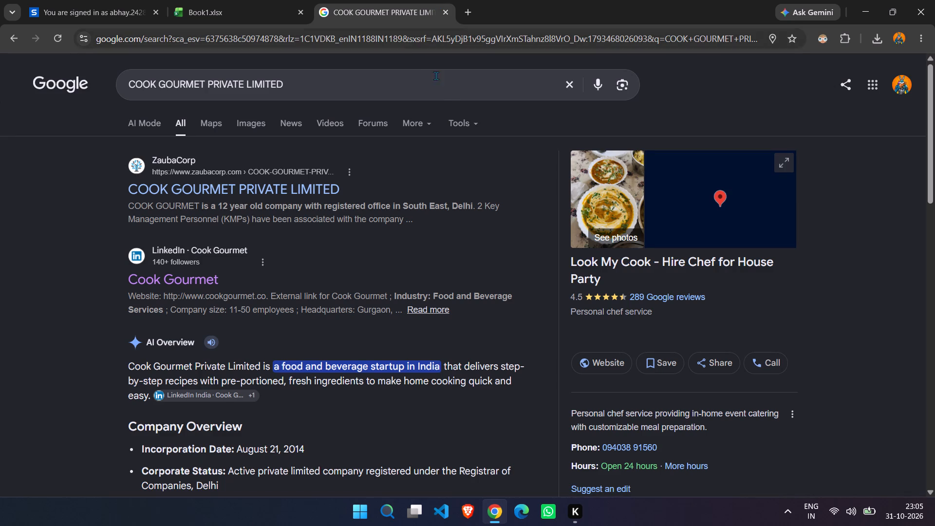
pyautogui.moveTo(442, 93); pyautogui.dragTo(7, 82)
pyautogui.press('BackSpace')
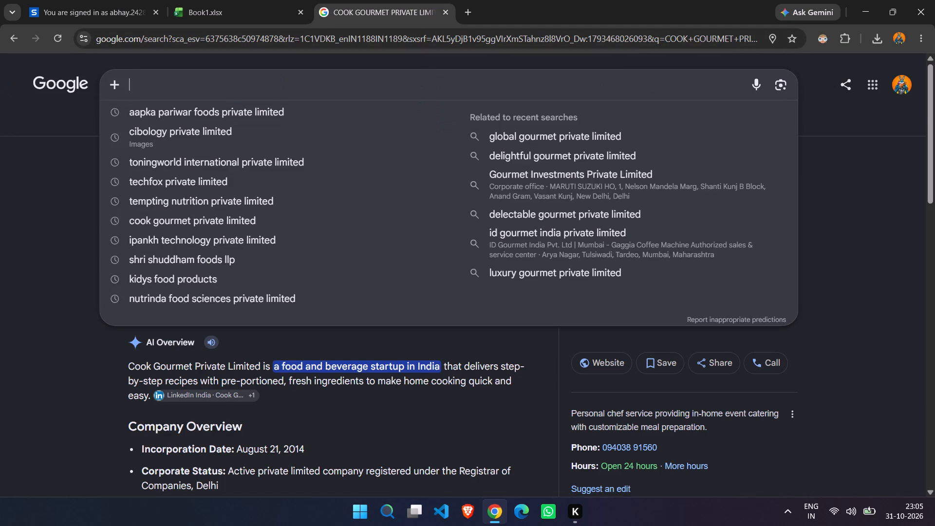
pyautogui.hotkey('ctrl', 'v')
pyautogui.press('Return')
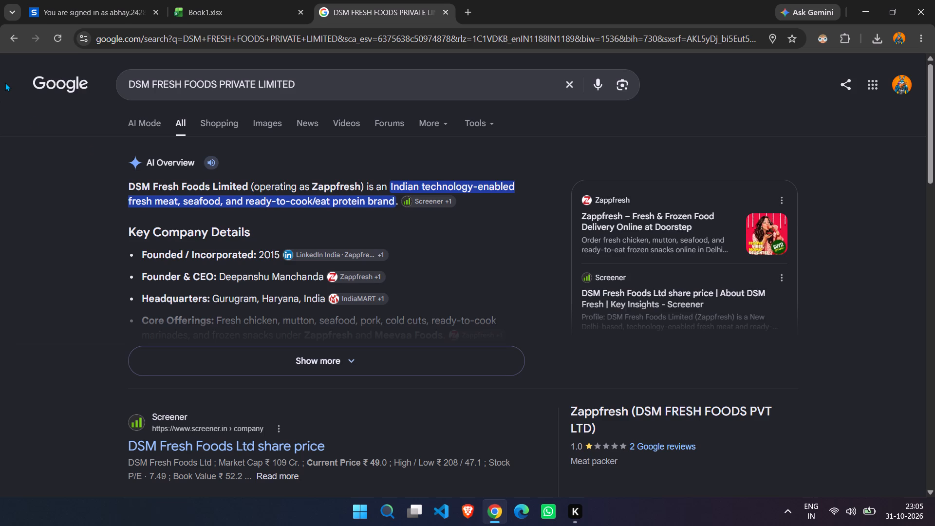
# Open the Zappfresh website from the DSM FRESH FOODS PRIVATE LIMITED results and examine its home page and product categories.
pyautogui.scroll(-11, 294, 176)
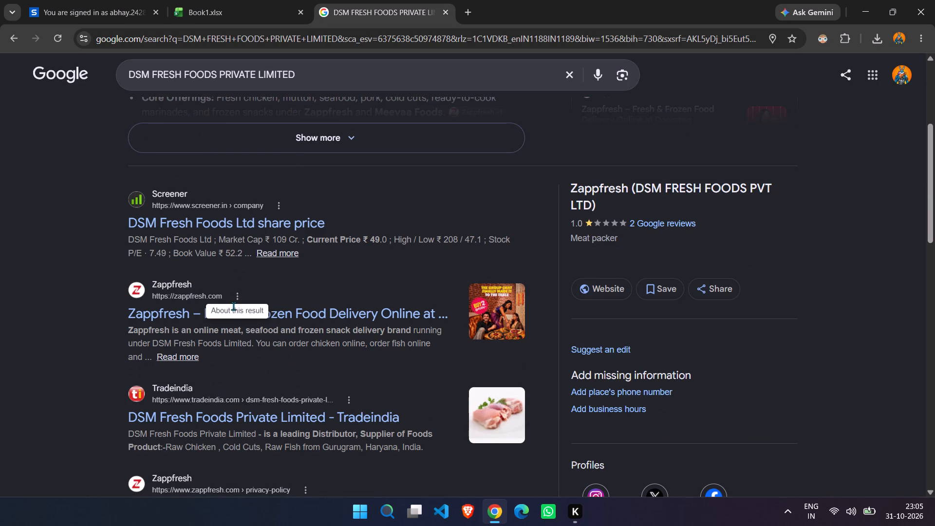
pyautogui.scroll(18, 226, 305)
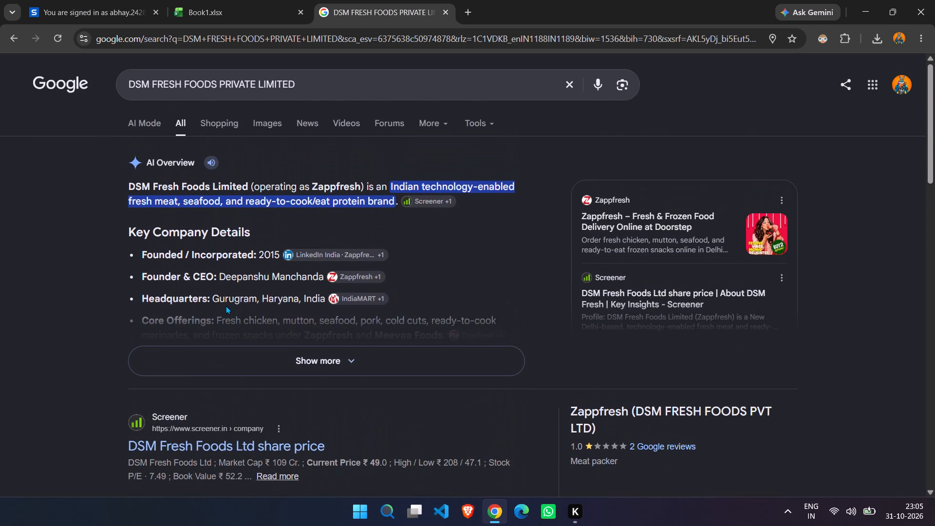
pyautogui.scroll(-16, 226, 305)
pyautogui.click(197, 209)
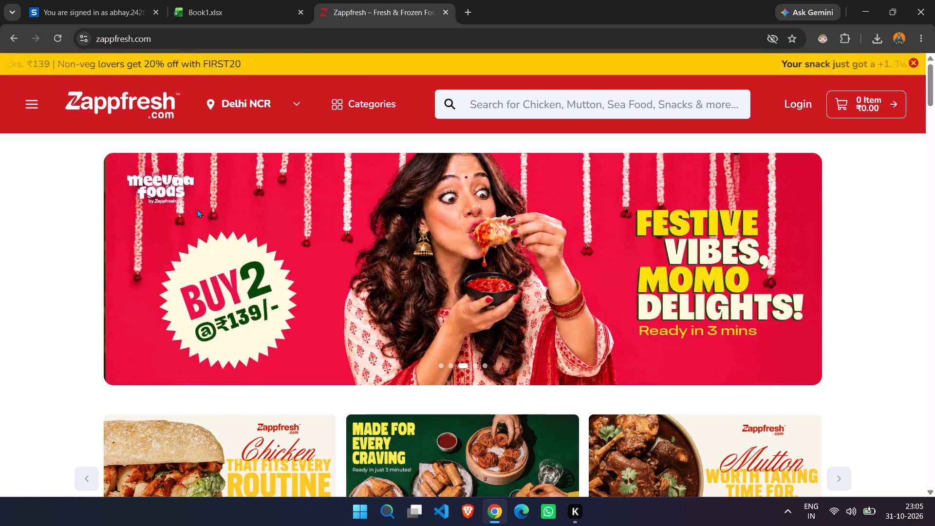
pyautogui.scroll(-15, 348, 232)
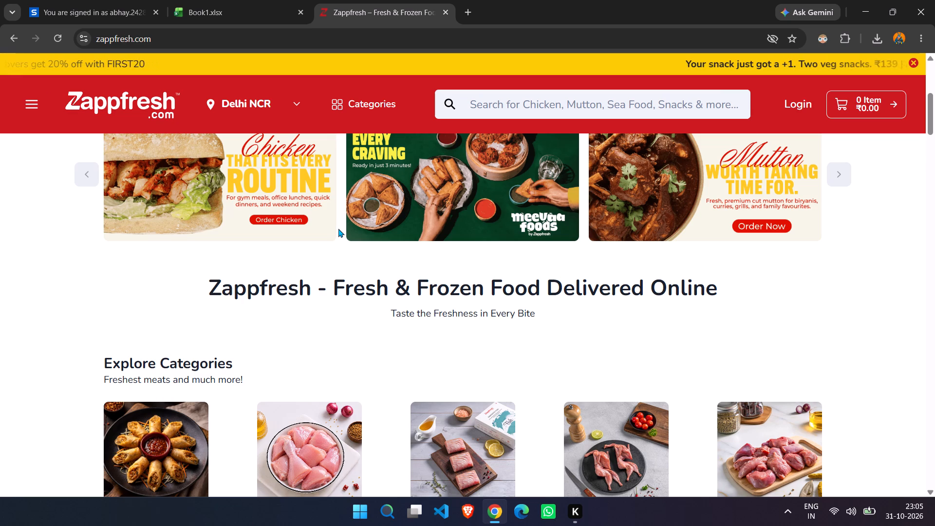
pyautogui.scroll(-7, 338, 228)
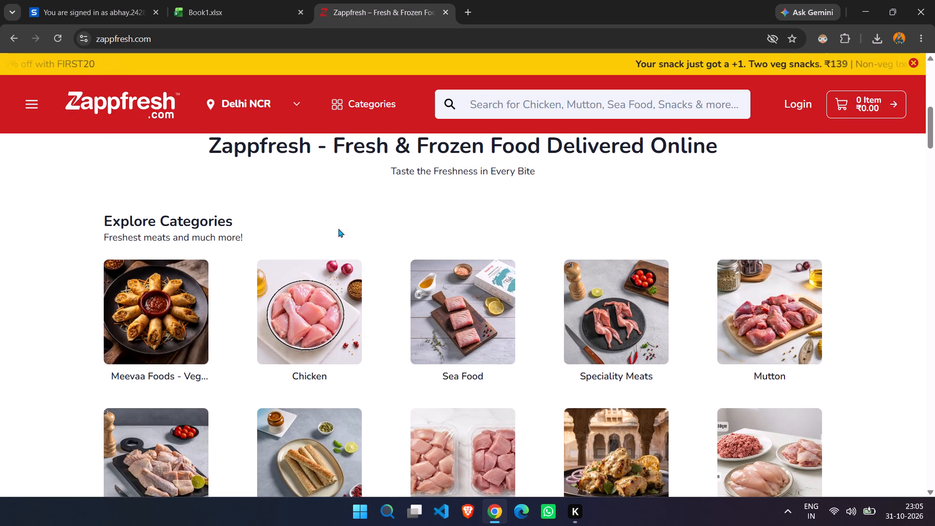
pyautogui.scroll(-6, 338, 228)
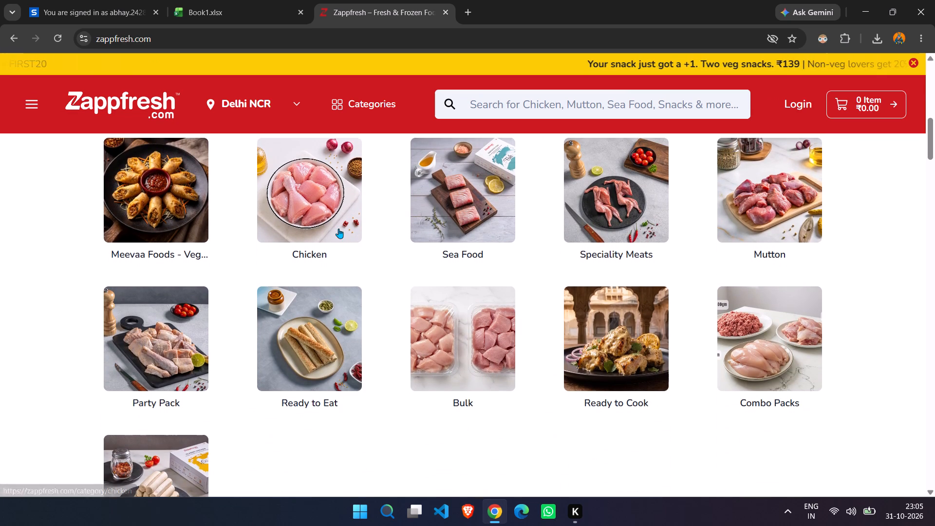
pyautogui.scroll(-6, 338, 228)
pyautogui.scroll(9, 338, 228)
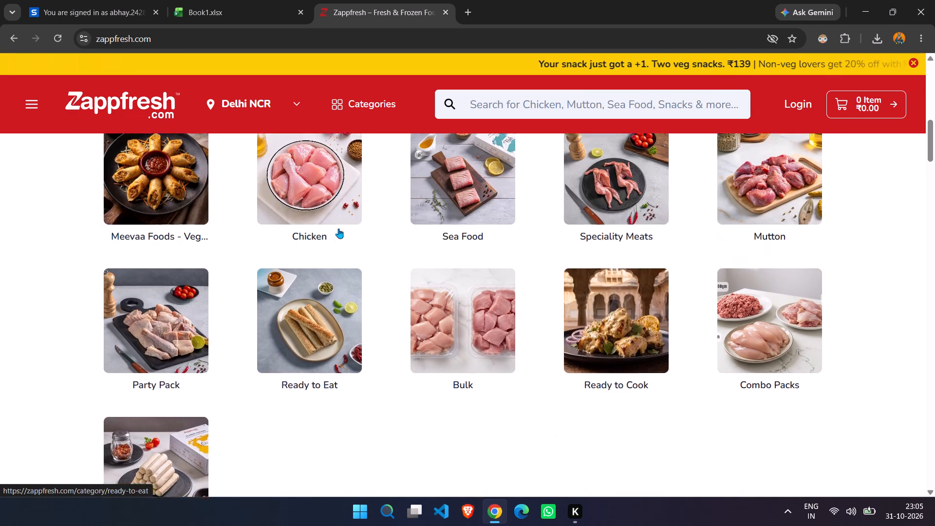
pyautogui.scroll(18, 338, 228)
pyautogui.scroll(14, 338, 228)
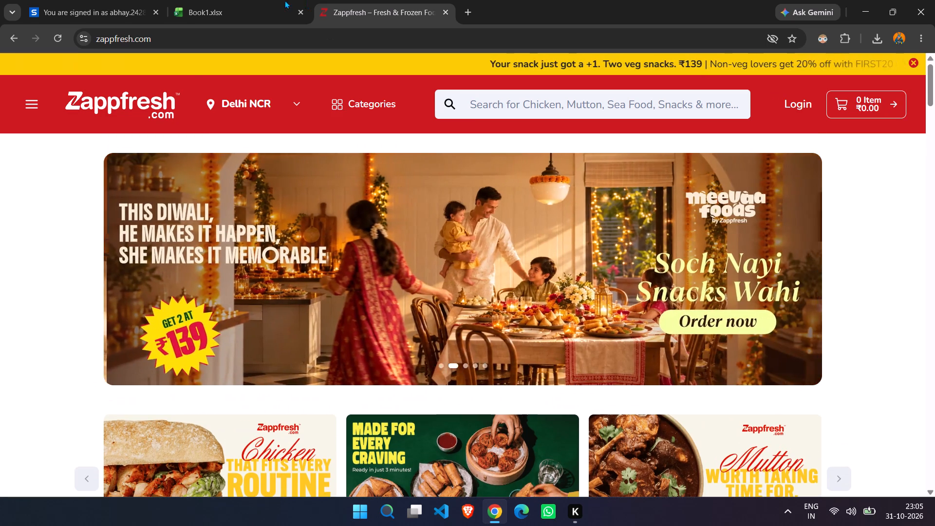
# Fill the DSM FRESH FOODS PRIVATE LIMITED cell A95 in Book1 with red.
pyautogui.click(257, 0)
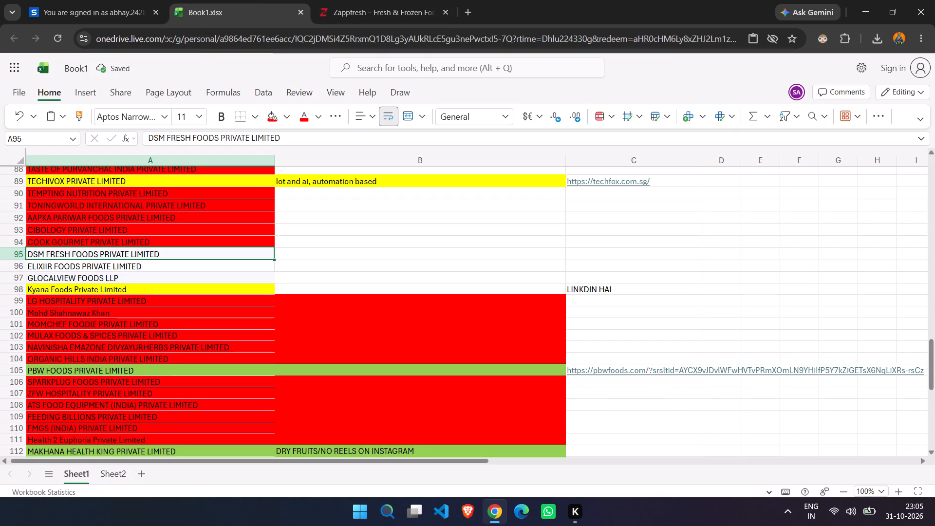
pyautogui.click(275, 111)
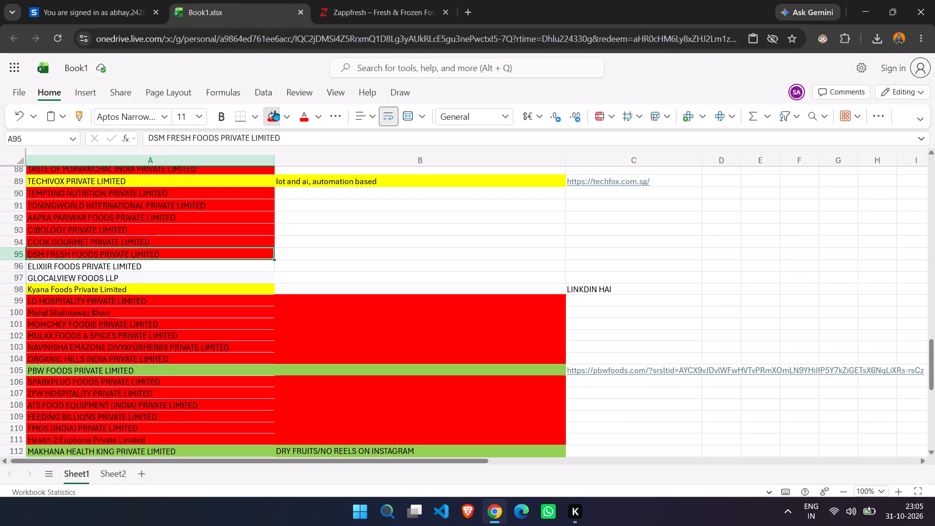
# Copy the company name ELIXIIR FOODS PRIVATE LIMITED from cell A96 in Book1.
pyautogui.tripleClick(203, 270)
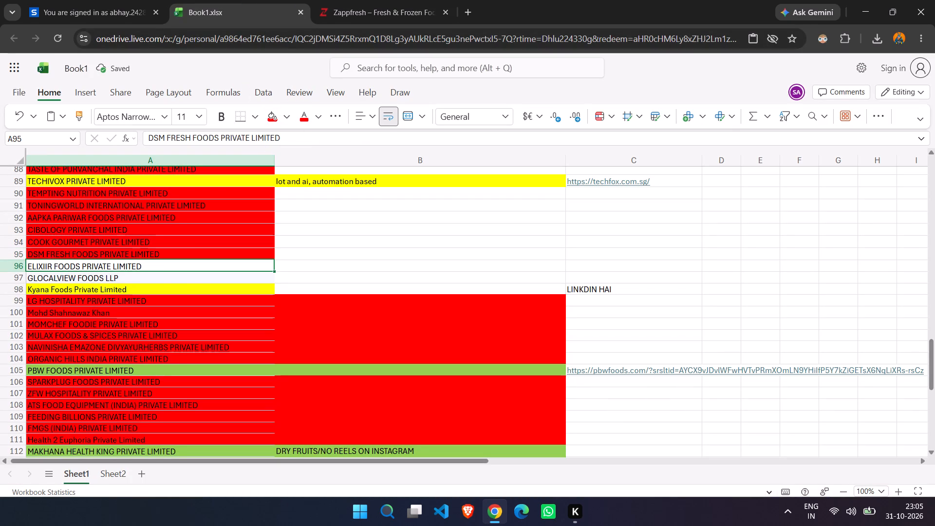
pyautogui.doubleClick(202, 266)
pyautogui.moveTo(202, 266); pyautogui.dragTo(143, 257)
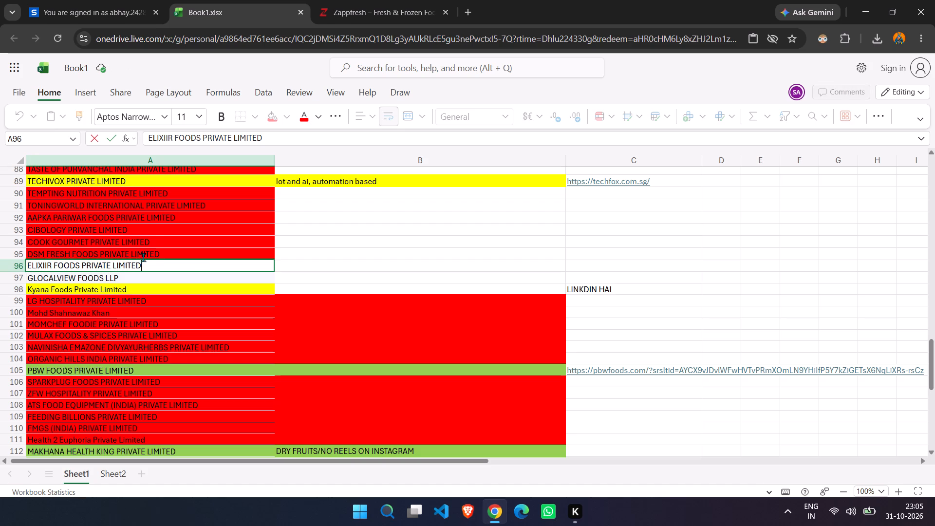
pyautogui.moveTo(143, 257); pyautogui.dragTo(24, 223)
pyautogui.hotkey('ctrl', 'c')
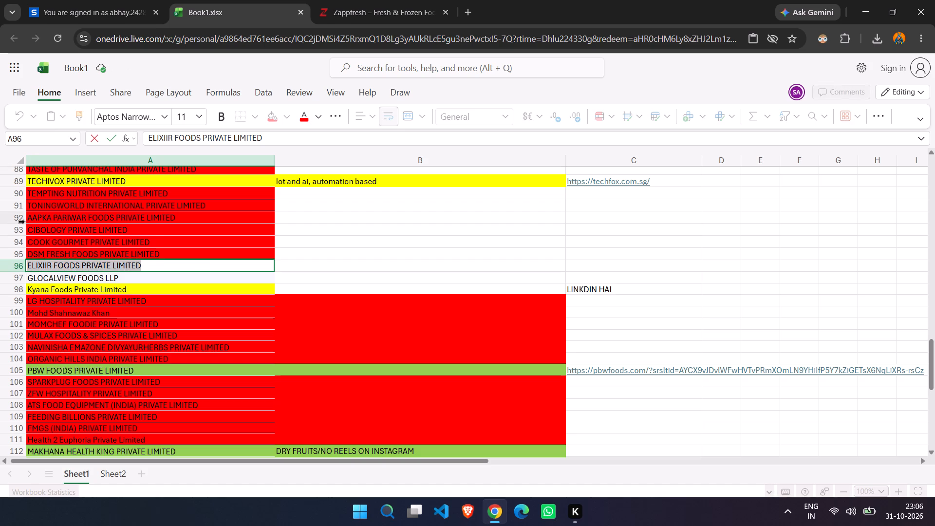
# Examine the Zappfresh home page categories and the products in its Meevaa Foods - Veg Frozen category.
pyautogui.click(419, 0)
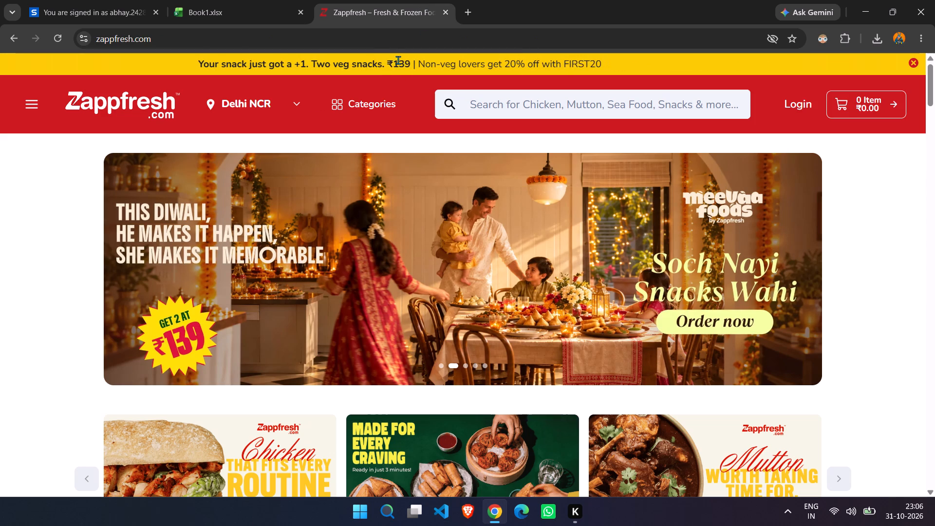
pyautogui.scroll(7, 390, 101)
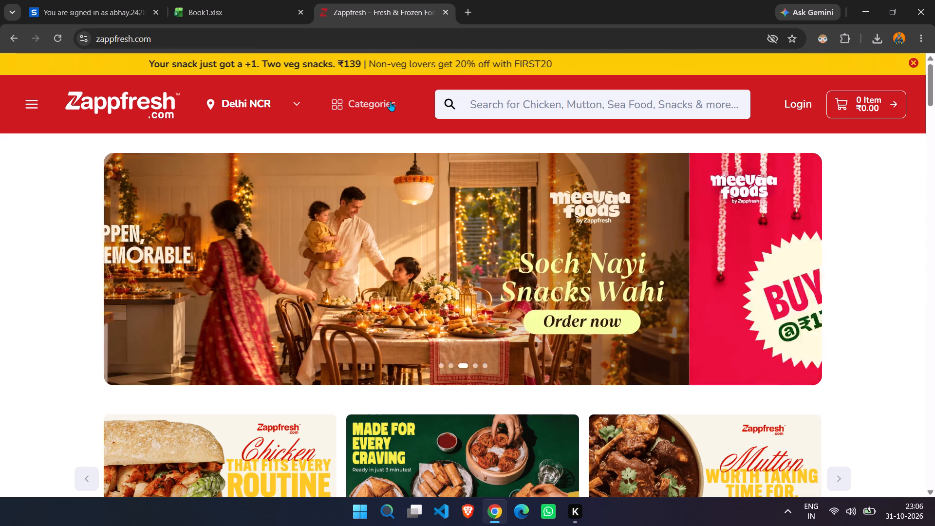
pyautogui.scroll(-7, 390, 101)
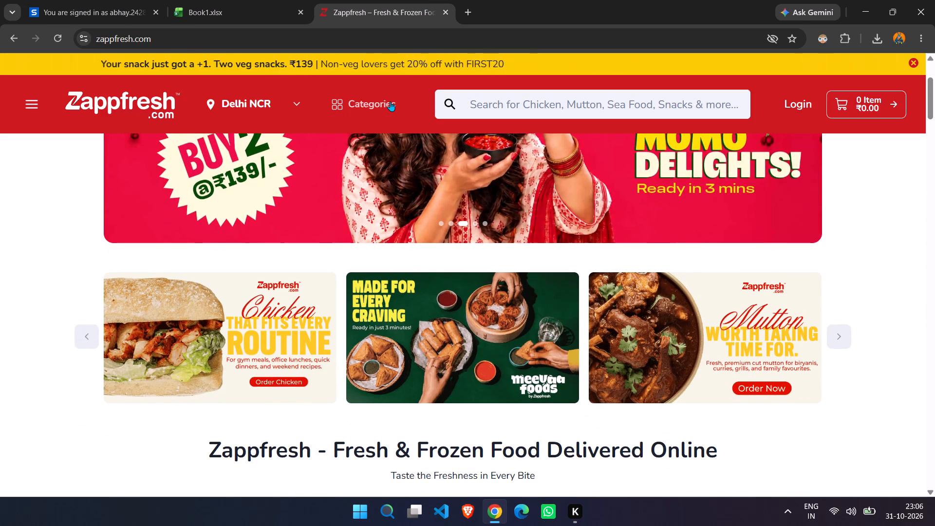
pyautogui.scroll(-12, 427, 108)
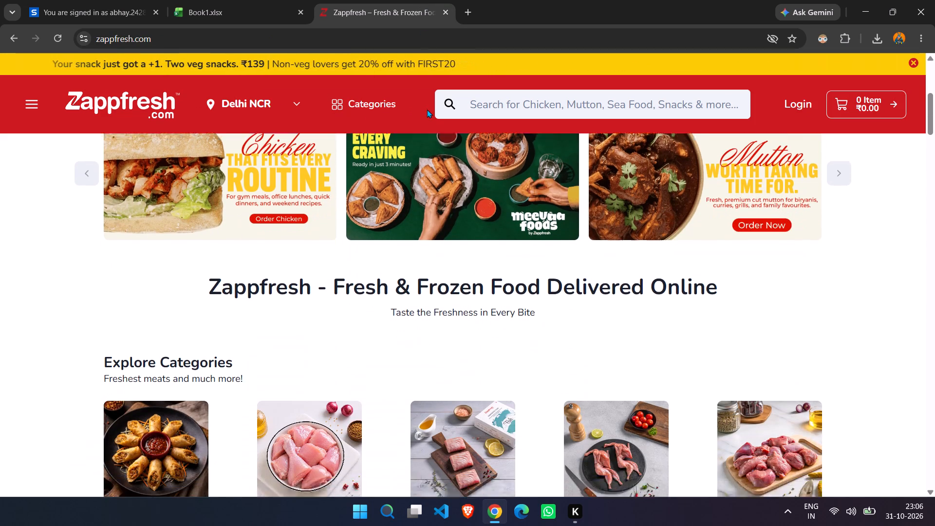
pyautogui.scroll(-7, 119, 233)
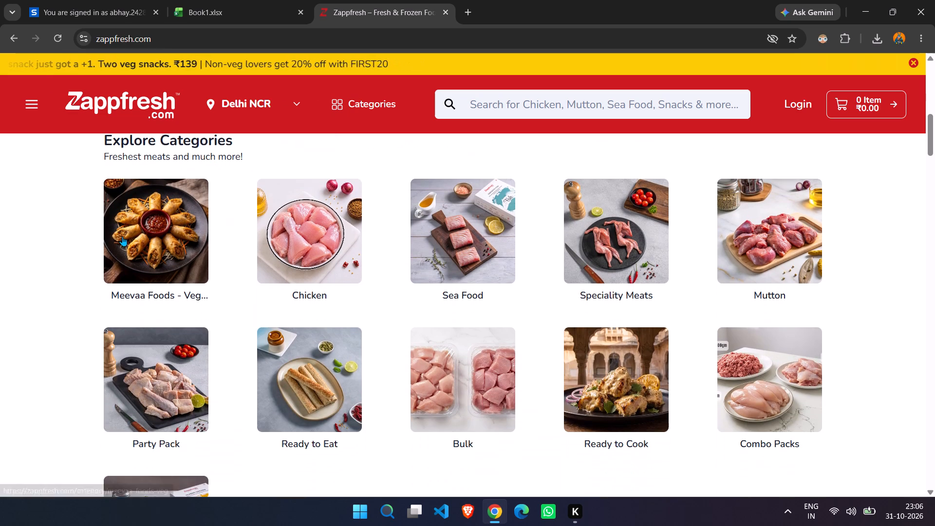
pyautogui.click(152, 244)
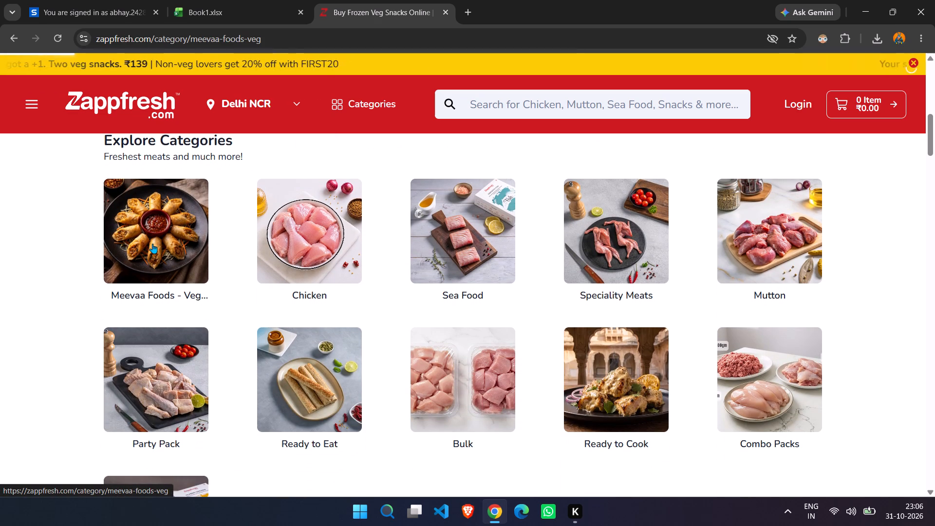
pyautogui.scroll(-8, 152, 255)
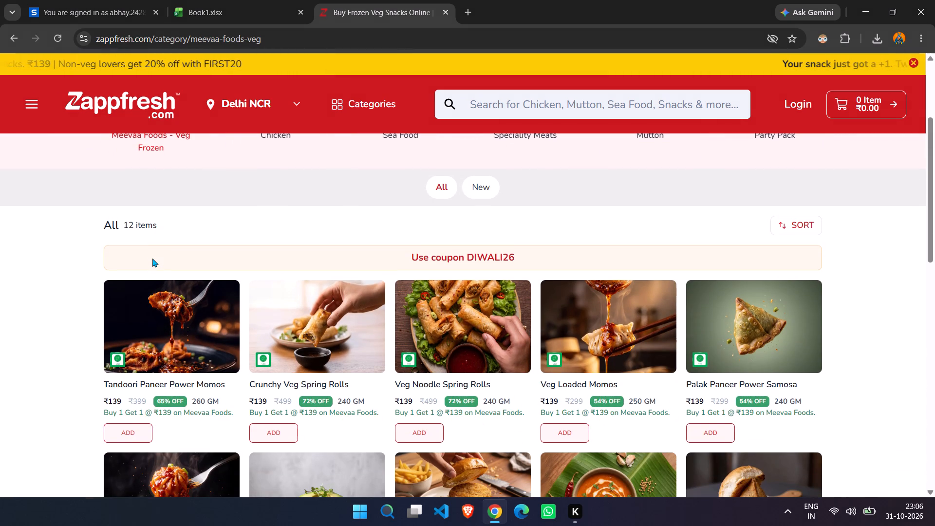
pyautogui.scroll(-3, 152, 258)
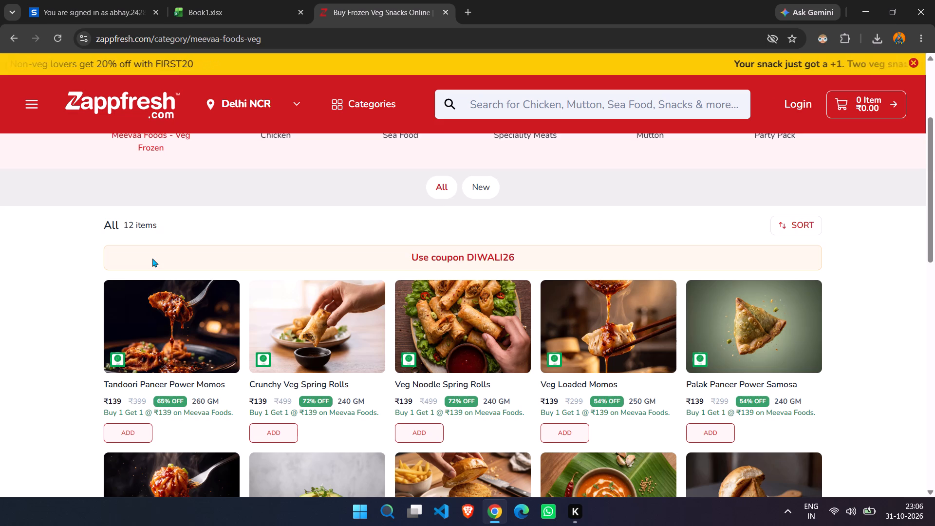
pyautogui.scroll(-5, 152, 258)
pyautogui.scroll(8, 152, 258)
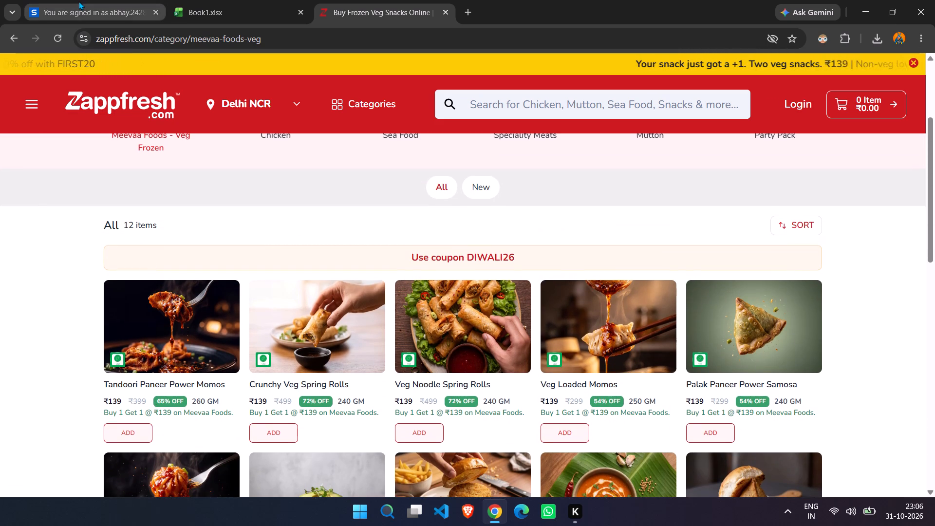
# Add Zappfresh as a new company entry in cell A134, the first empty row below the list in Book1.
pyautogui.click(234, 5)
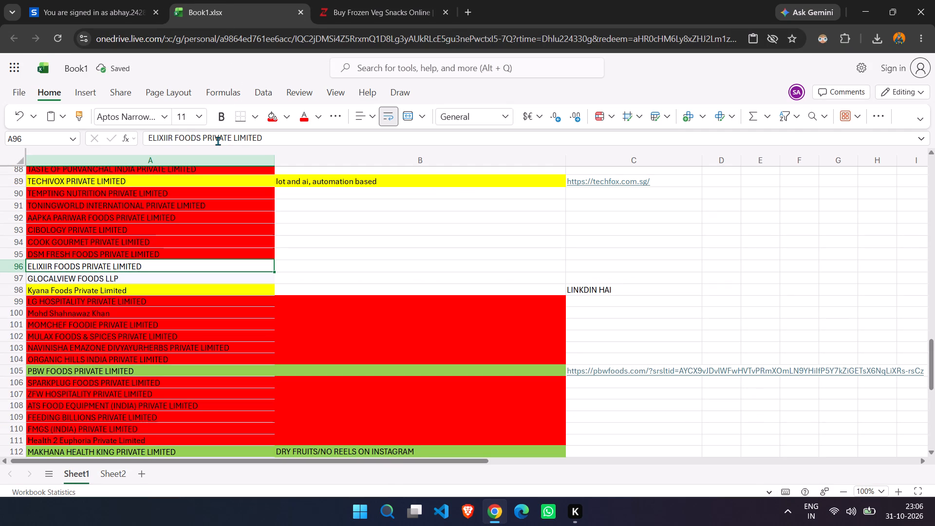
pyautogui.click(413, 0)
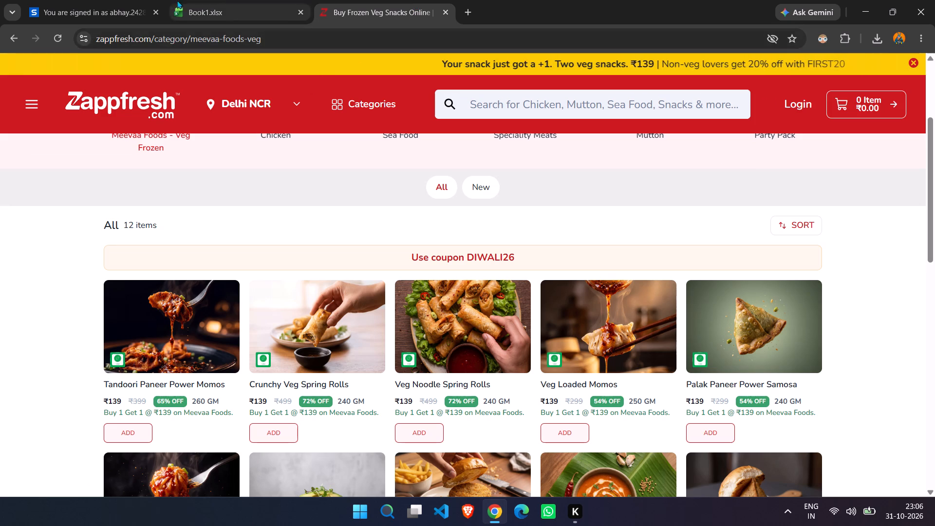
pyautogui.click(209, 0)
pyautogui.scroll(-13, 193, 267)
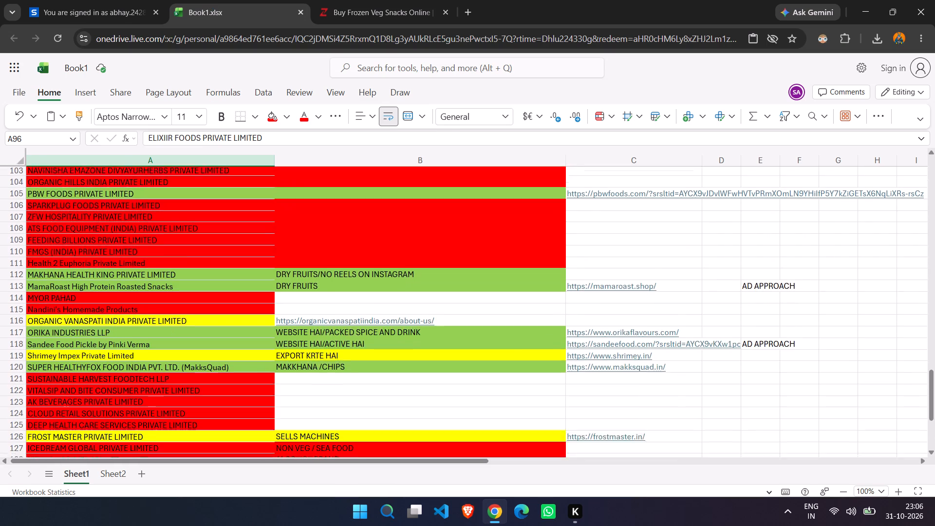
pyautogui.scroll(-6, 193, 267)
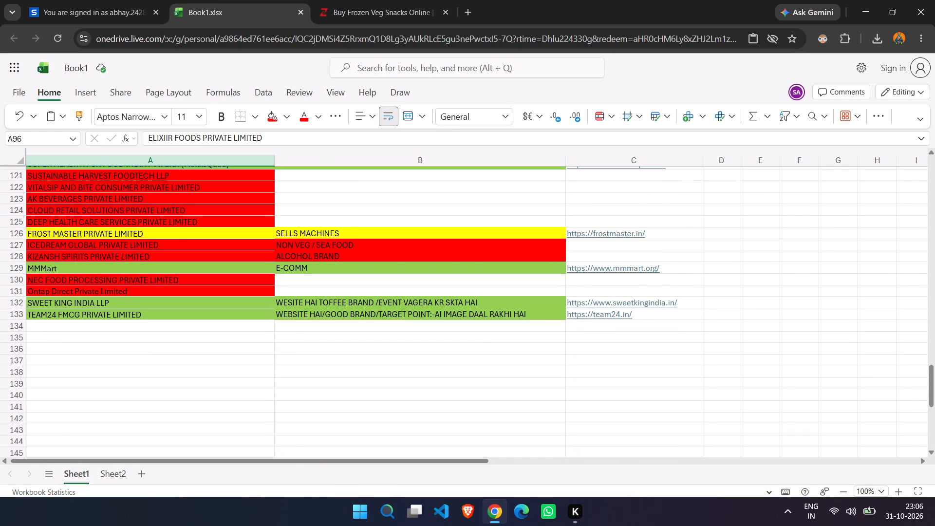
pyautogui.click(150, 324)
pyautogui.doubleClick(150, 324)
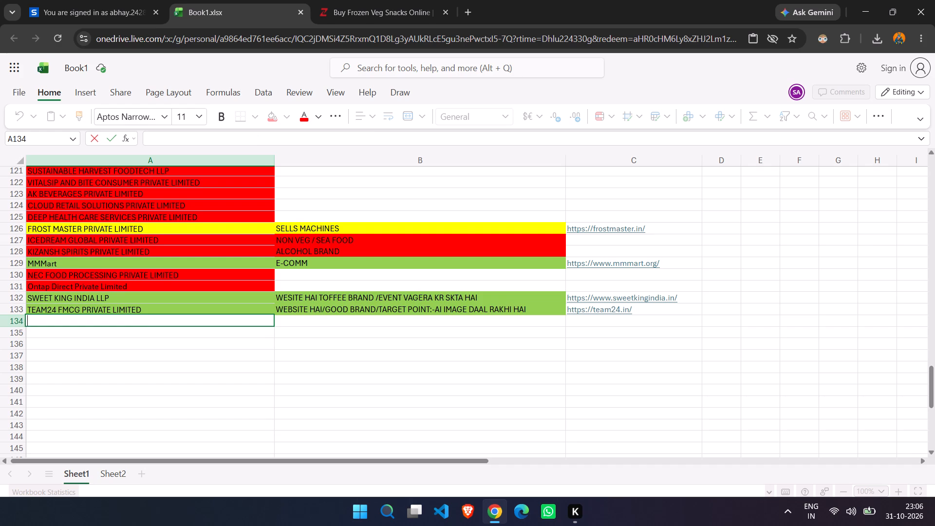
pyautogui.click(406, 0)
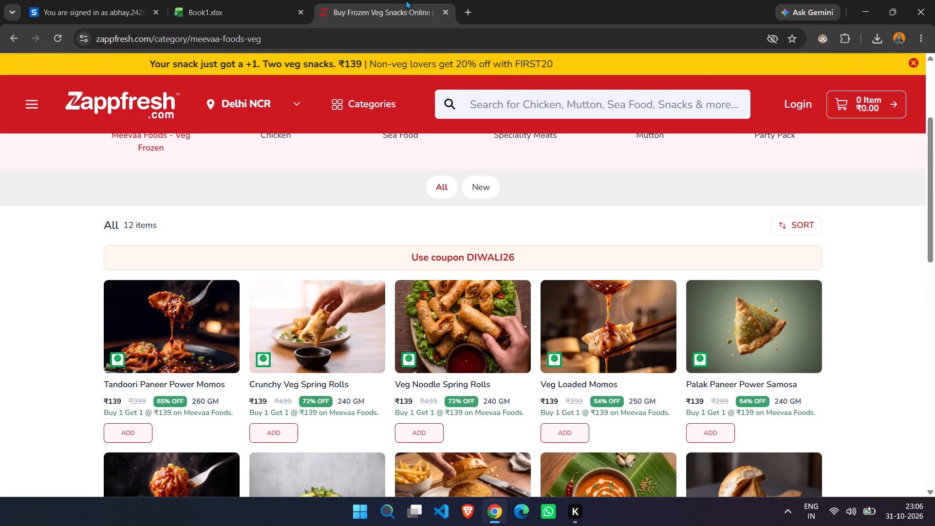
pyautogui.click(265, 0)
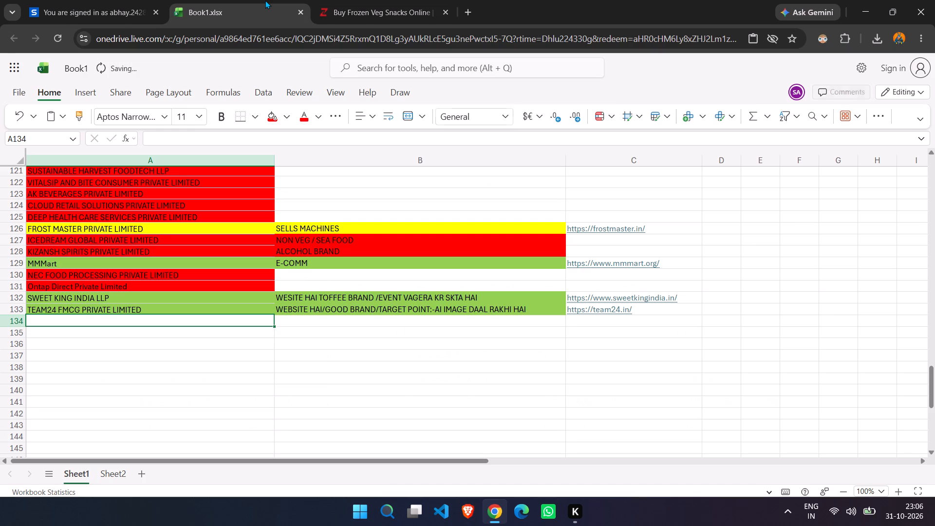
pyautogui.click(56, 326)
pyautogui.doubleClick(56, 319)
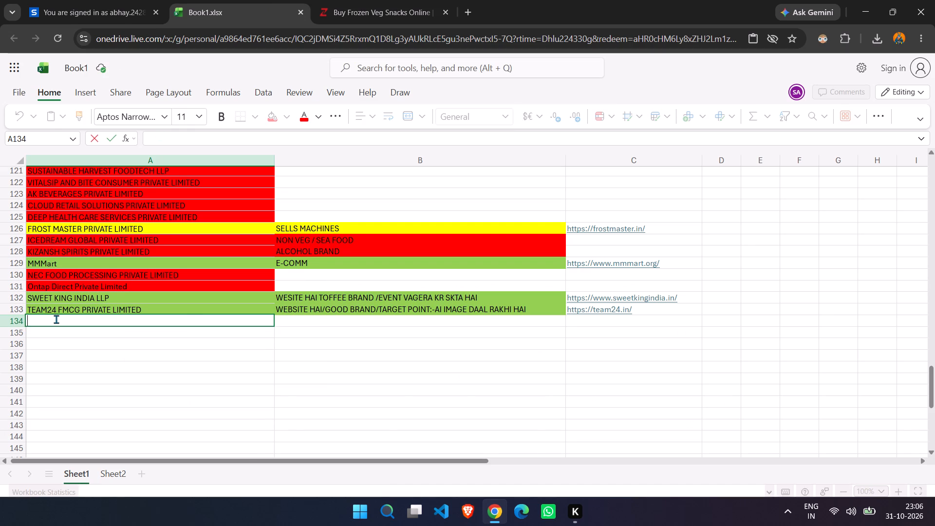
pyautogui.click(341, 0)
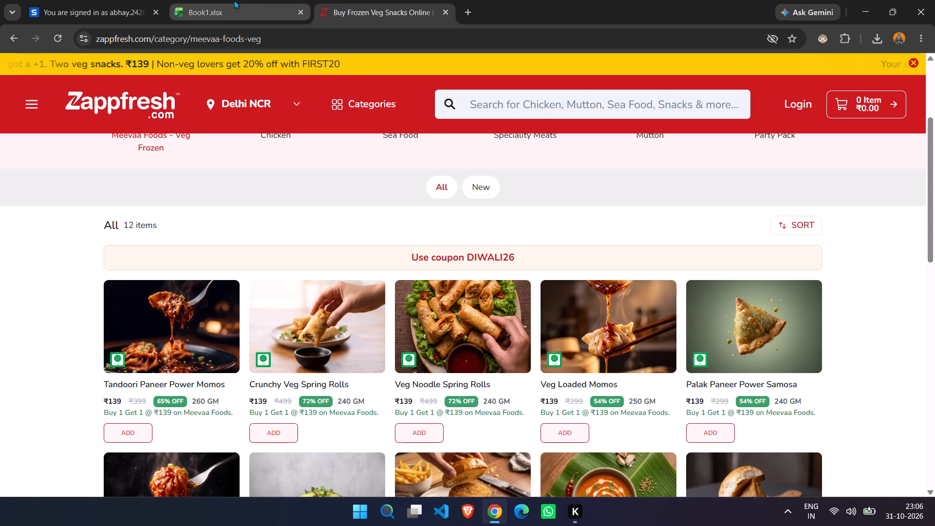
pyautogui.click(234, 0)
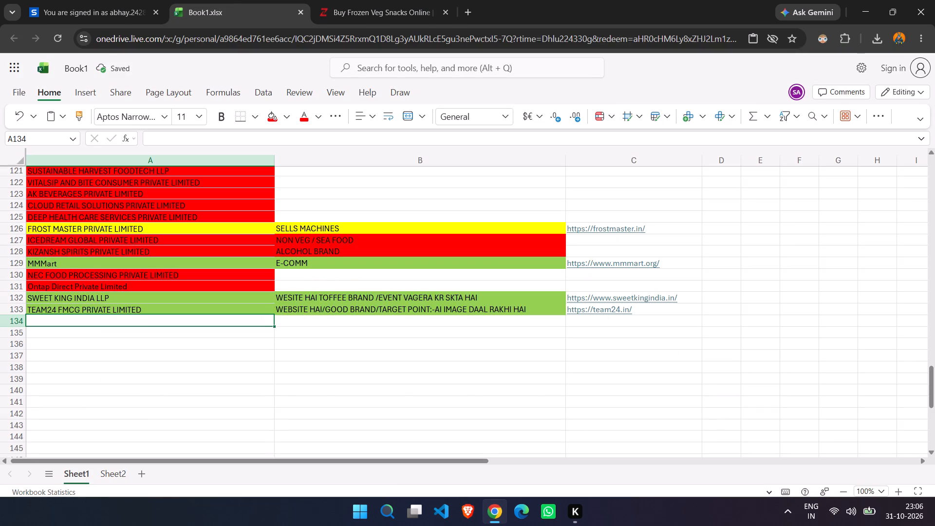
pyautogui.doubleClick(138, 323)
pyautogui.write('Zapp')
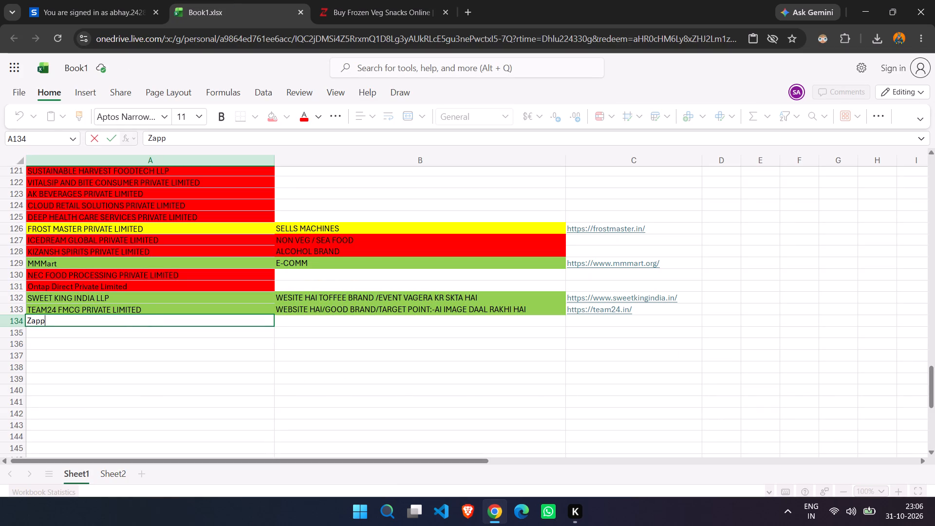
pyautogui.write('fresh')
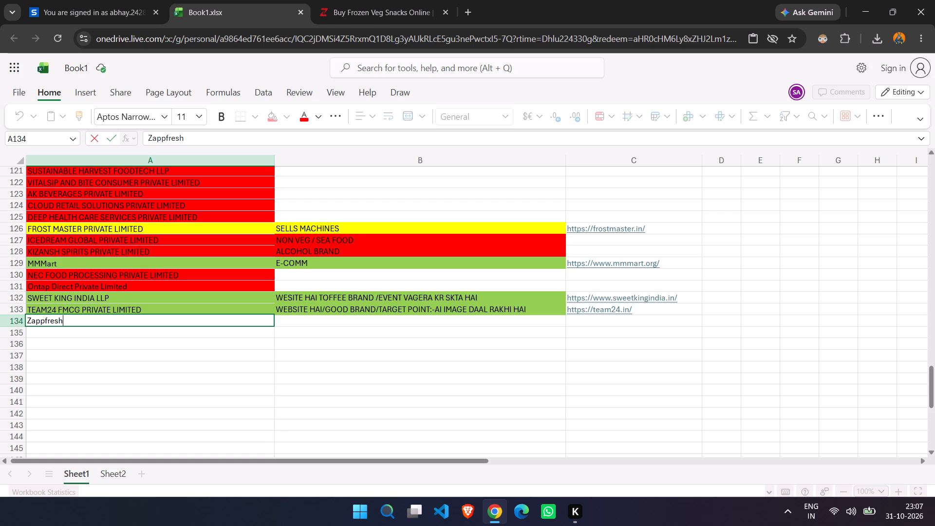
# Enter "Frozen food veg and non veg" as the business description for Zappfresh in cell B134.
pyautogui.click(328, 322)
pyautogui.doubleClick(328, 322)
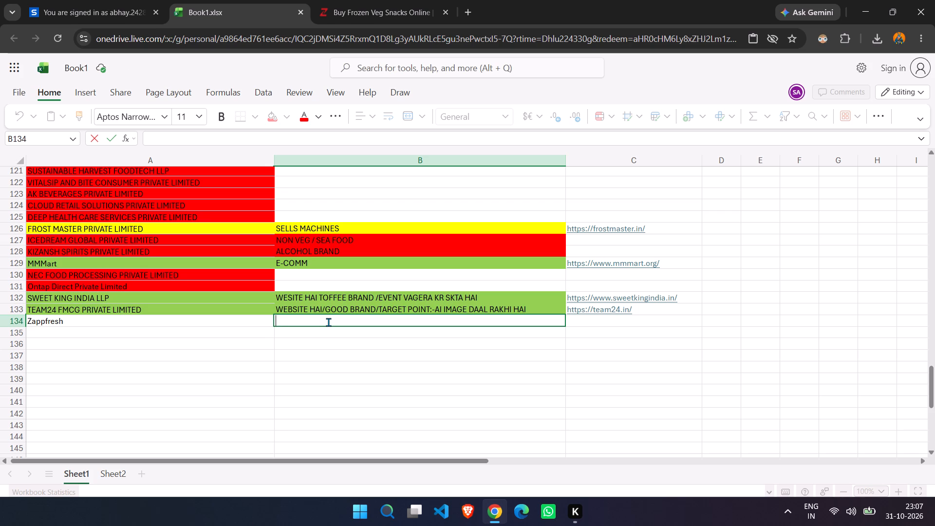
pyautogui.hotkey('shift', 'f')
pyautogui.write('ro')
pyautogui.write('zen')
pyautogui.press('space')
pyautogui.write('food')
pyautogui.press('space')
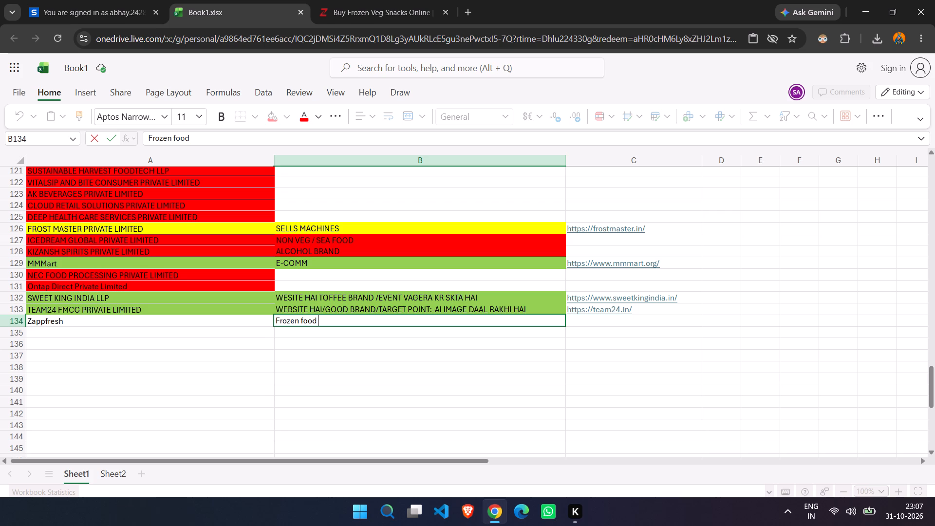
pyautogui.press('v')
pyautogui.write('eg and non veg')
pyautogui.press('Right')
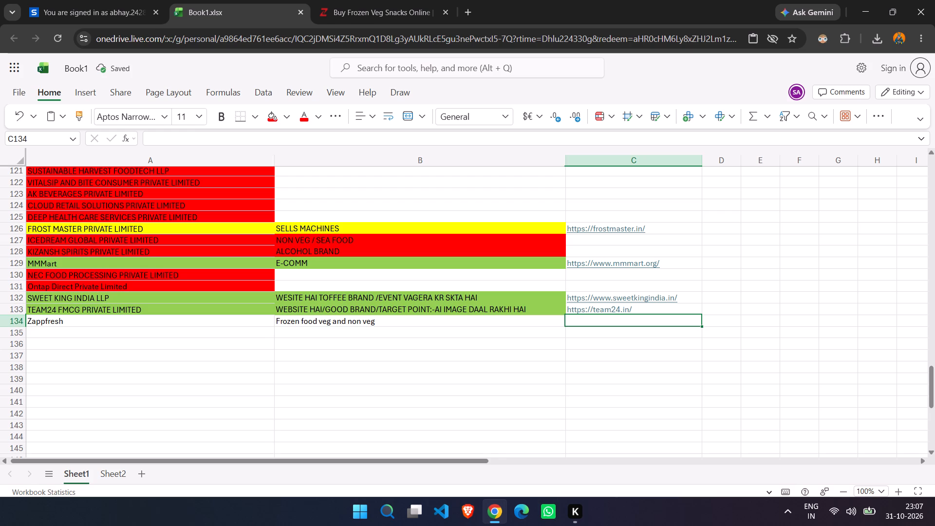
pyautogui.click(361, 6)
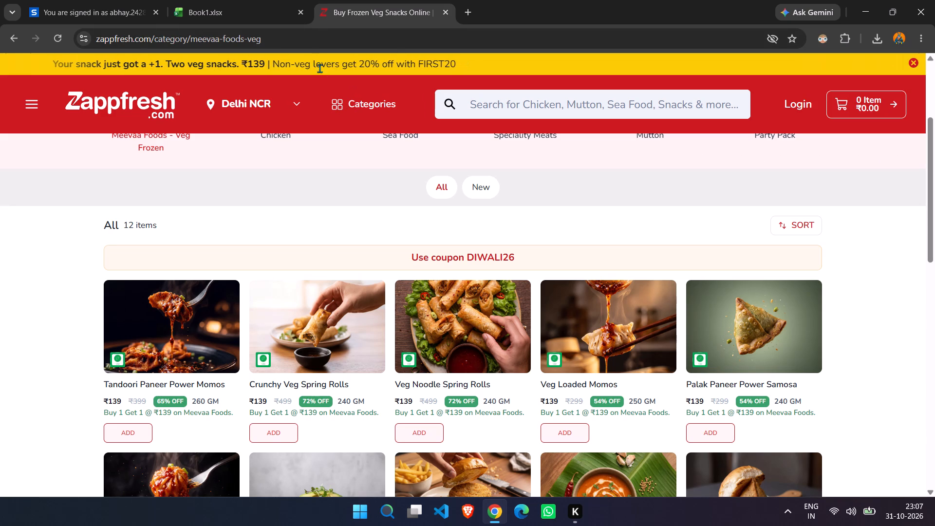
pyautogui.click(12, 31)
pyautogui.click(187, 42)
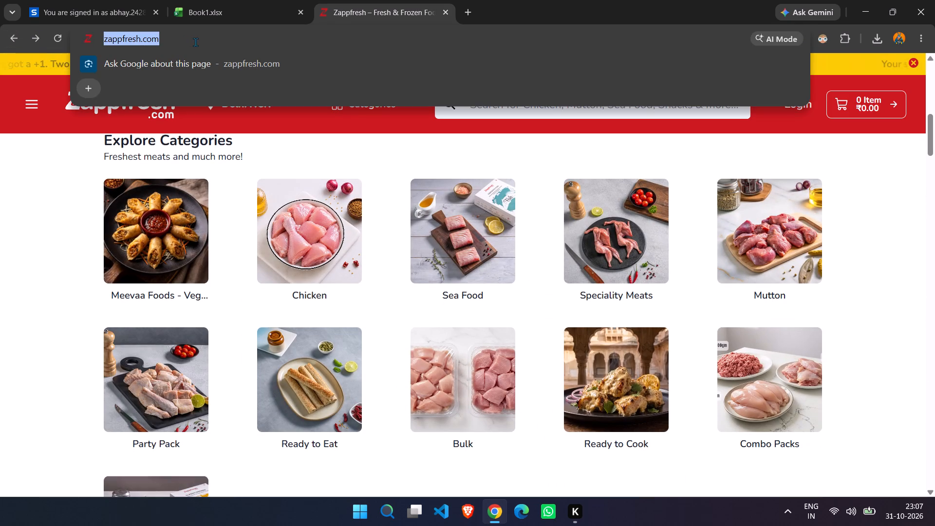
pyautogui.click(199, 42)
pyautogui.click(200, 42)
pyautogui.moveTo(200, 42); pyautogui.dragTo(112, 41)
pyautogui.hotkey('ctrl', 'c')
pyautogui.click(237, 0)
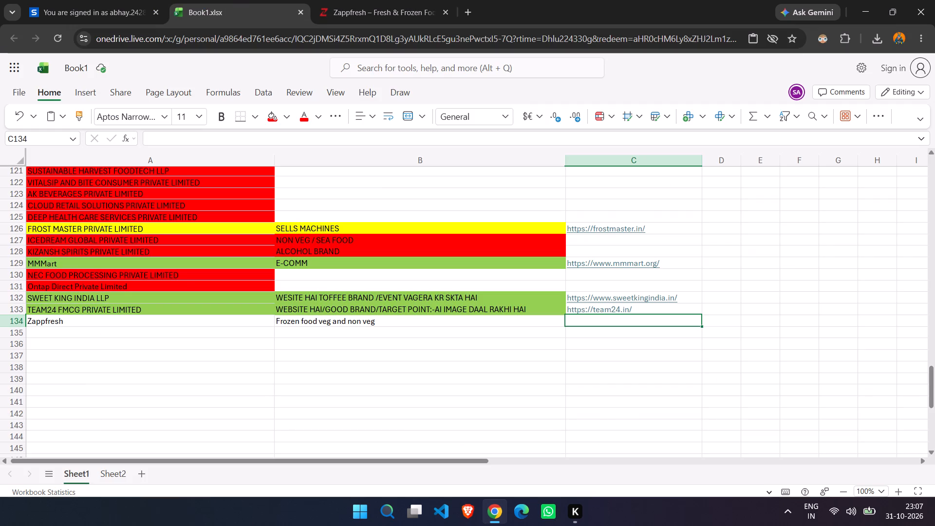
pyautogui.doubleClick(600, 319)
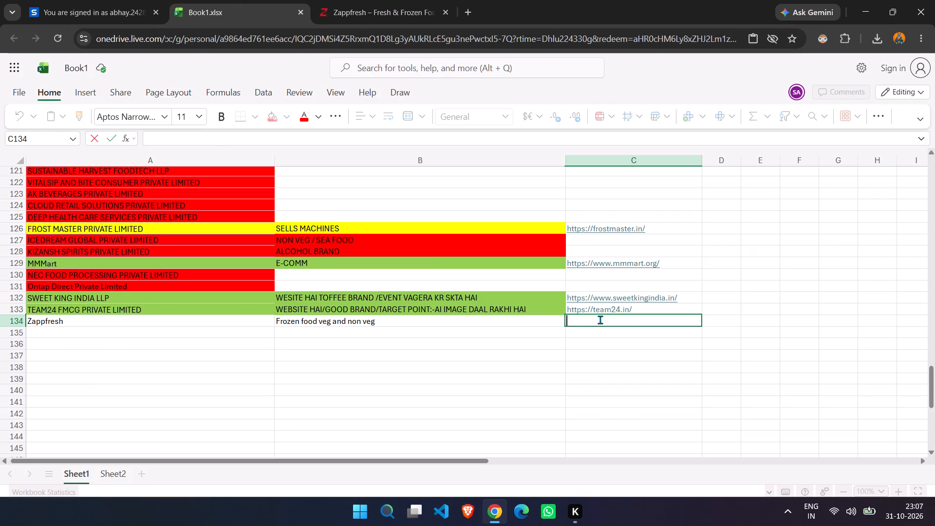
pyautogui.hotkey('ctrl', 'v')
pyautogui.click(270, 429)
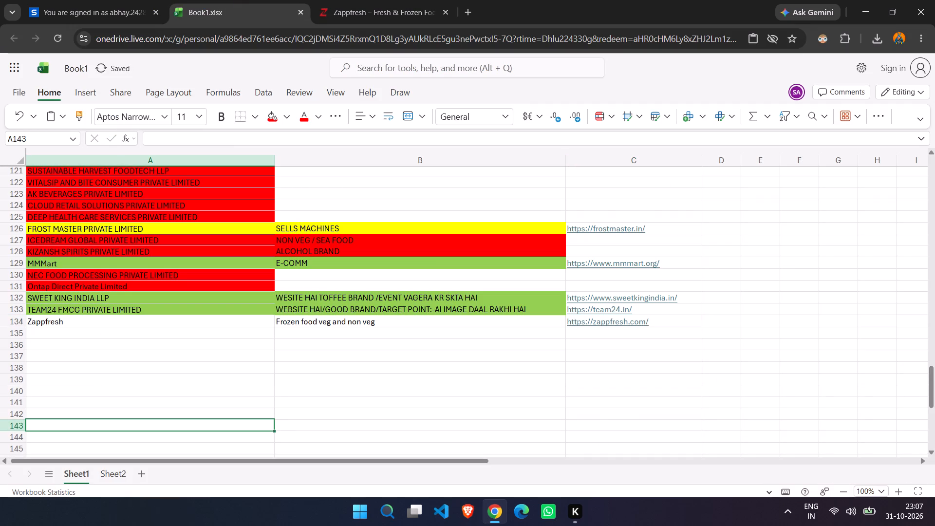
# Fill the Zappfresh name cell A134 with standard green and its description cell B134 with light green.
pyautogui.click(240, 324)
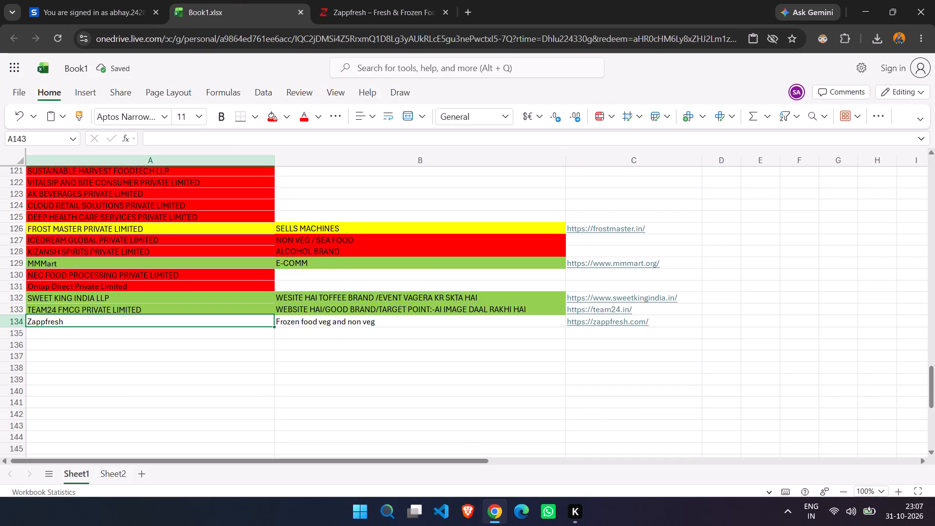
pyautogui.click(288, 111)
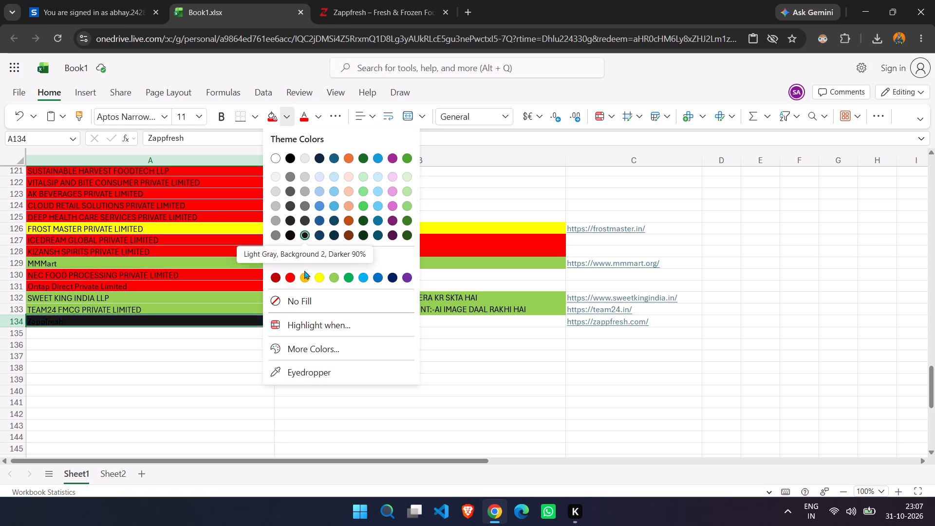
pyautogui.click(347, 281)
pyautogui.click(354, 319)
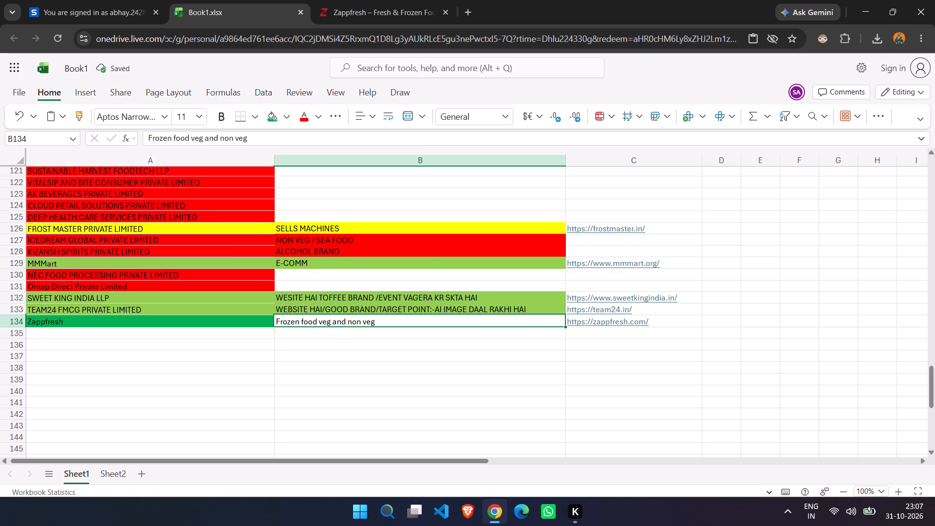
pyautogui.click(286, 116)
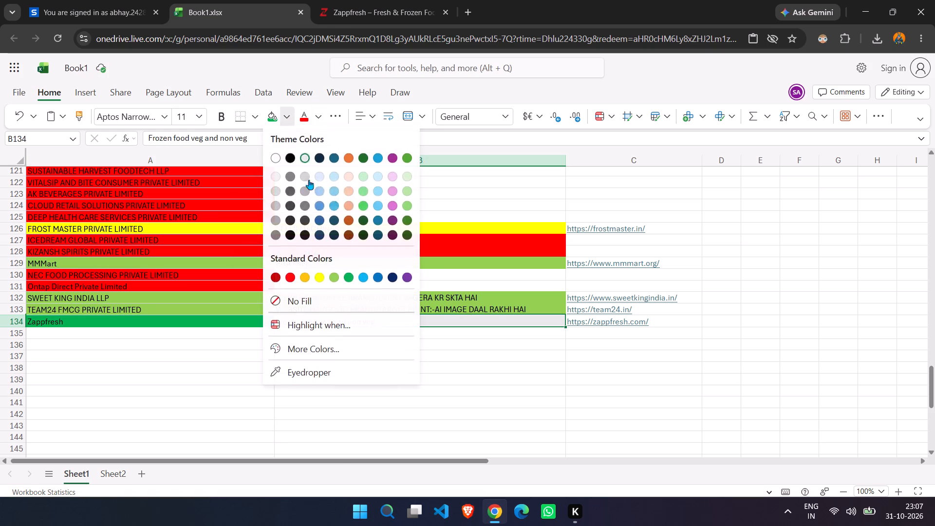
pyautogui.click(337, 282)
pyautogui.click(335, 279)
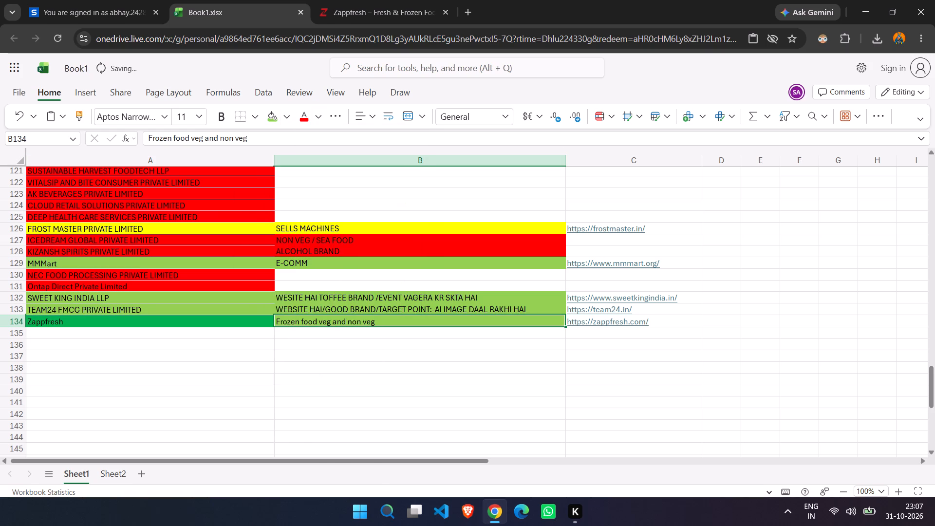
# Search Google for ELIXIIR FOODS PRIVATE LIMITED, using the company name copied from cell A96 of Book1.
pyautogui.scroll(19, 388, 294)
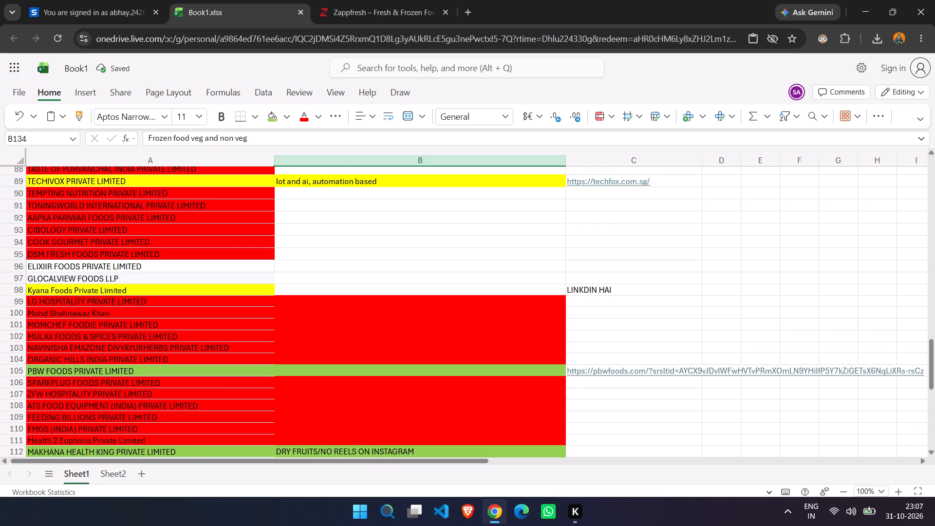
pyautogui.tripleClick(223, 266)
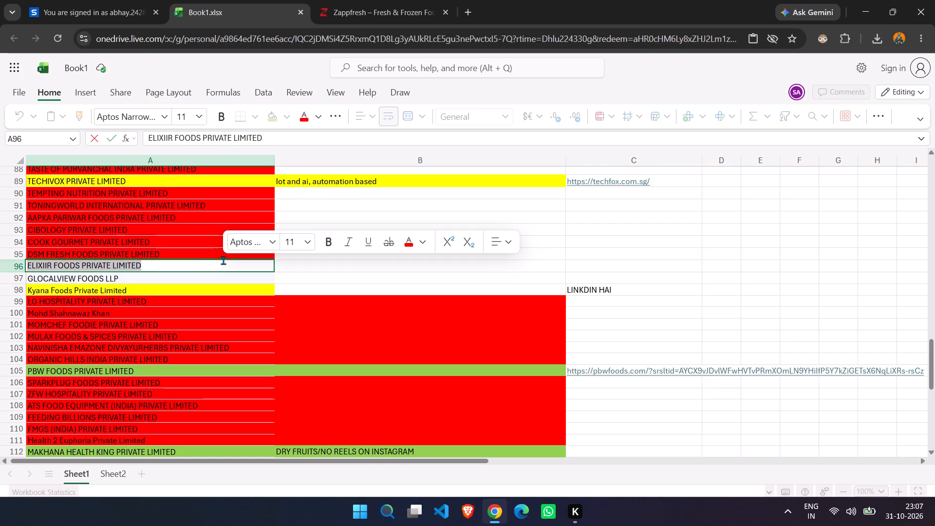
pyautogui.hotkey('ctrl', 'c')
pyautogui.click(354, 0)
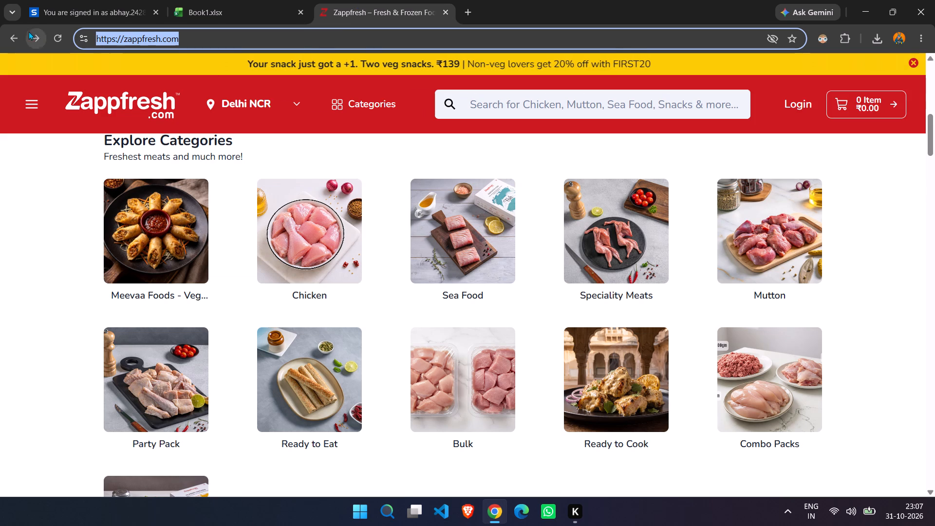
pyautogui.click(21, 33)
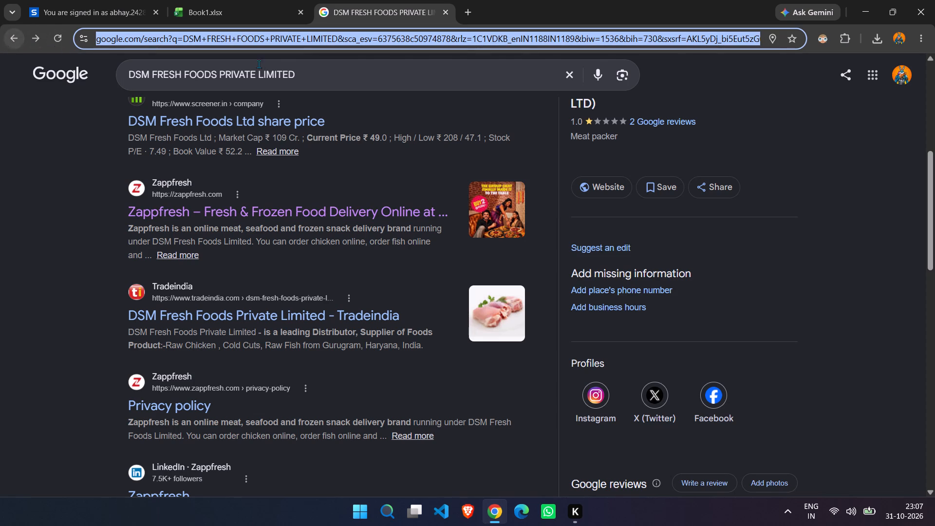
pyautogui.moveTo(371, 76); pyautogui.dragTo(0, 98)
pyautogui.hotkey('ctrl', 'v')
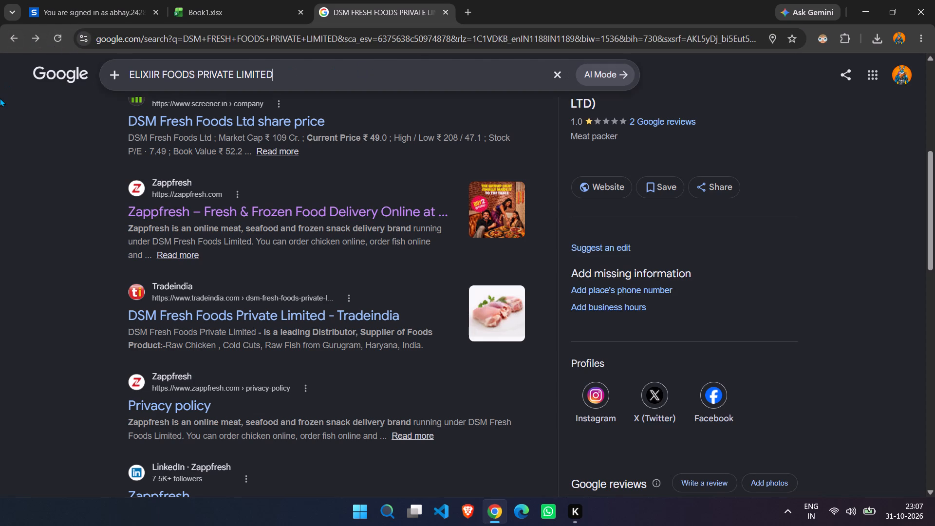
pyautogui.press('Return')
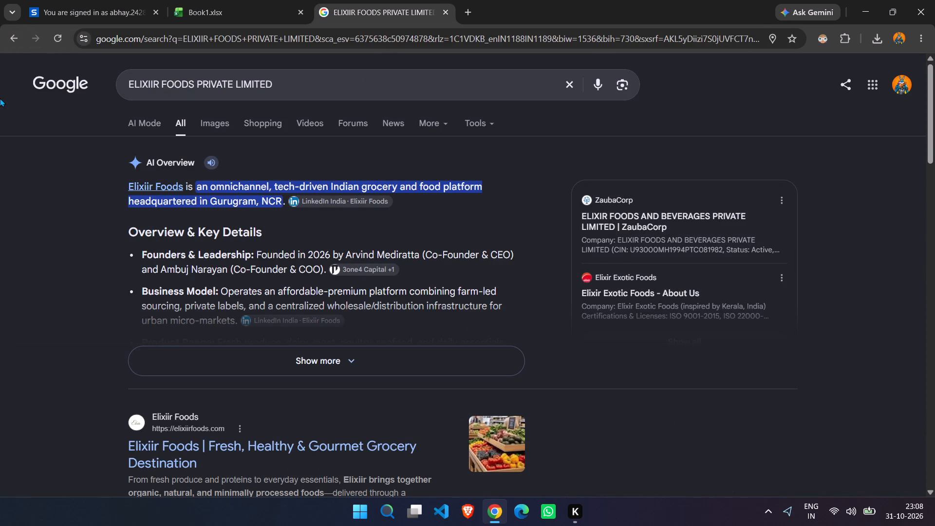
# Open the Elixiir Foods website from the search results and read through its home page to see what the company offers.
pyautogui.scroll(-5, 144, 104)
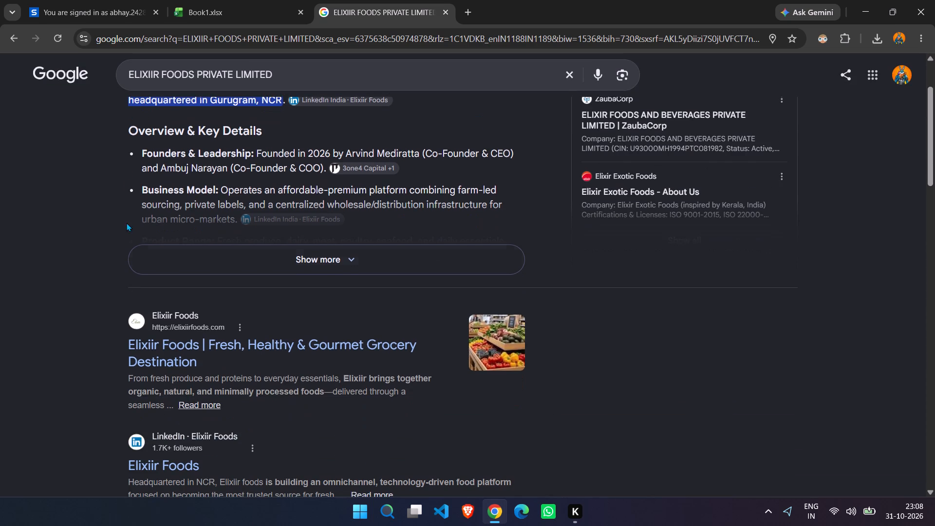
pyautogui.click(187, 357)
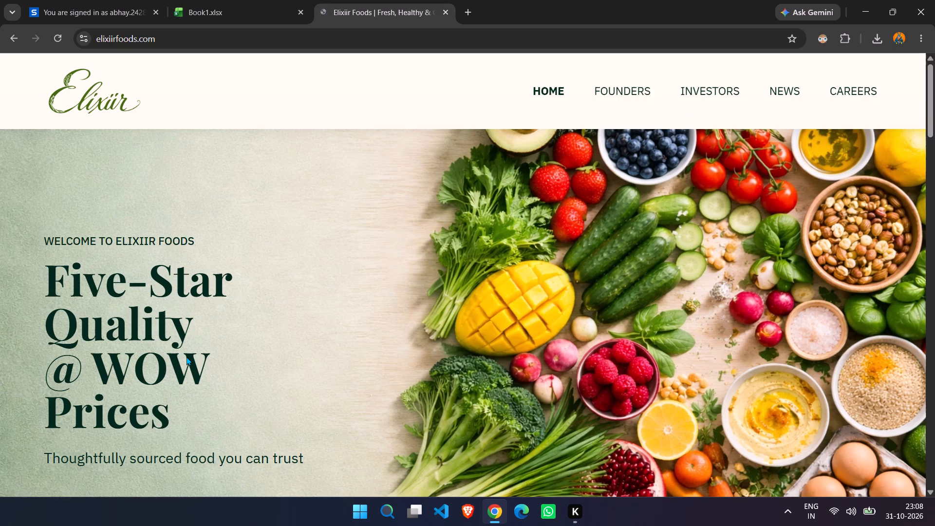
pyautogui.scroll(-7, 261, 298)
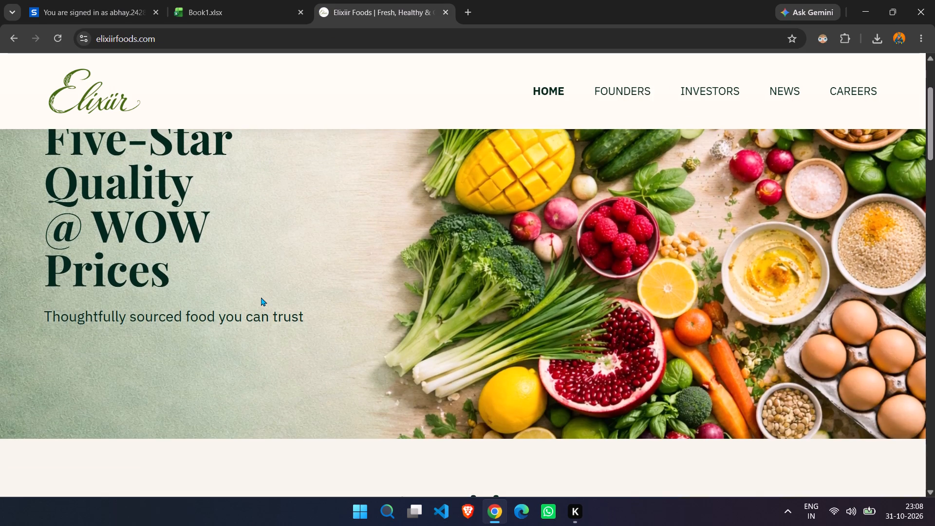
pyautogui.scroll(6, 261, 297)
pyautogui.scroll(-14, 261, 297)
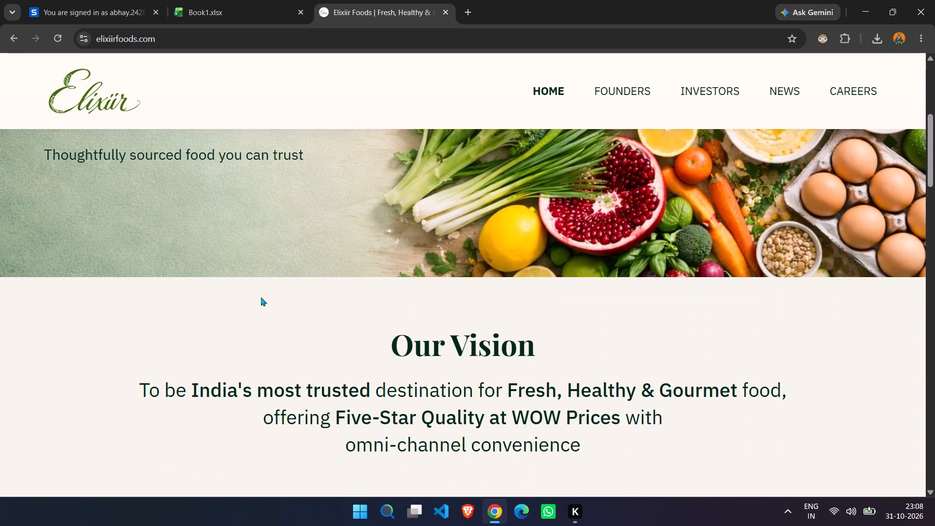
pyautogui.scroll(-5, 261, 297)
pyautogui.scroll(-19, 261, 297)
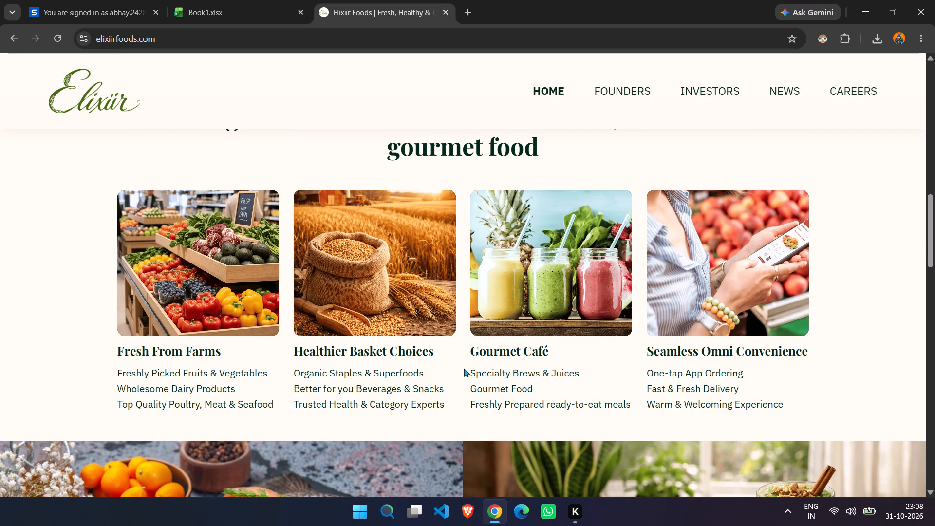
pyautogui.scroll(-8, 484, 340)
pyautogui.scroll(-5, 488, 403)
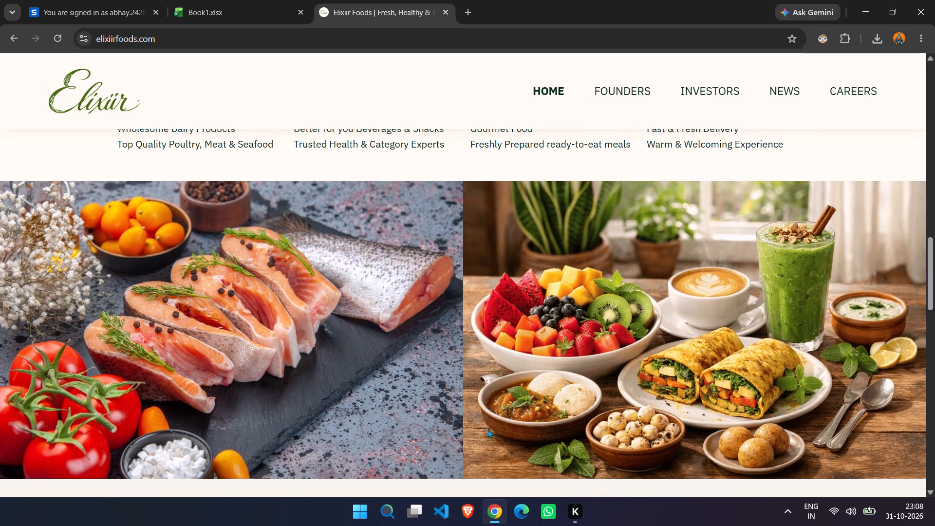
pyautogui.scroll(-13, 488, 434)
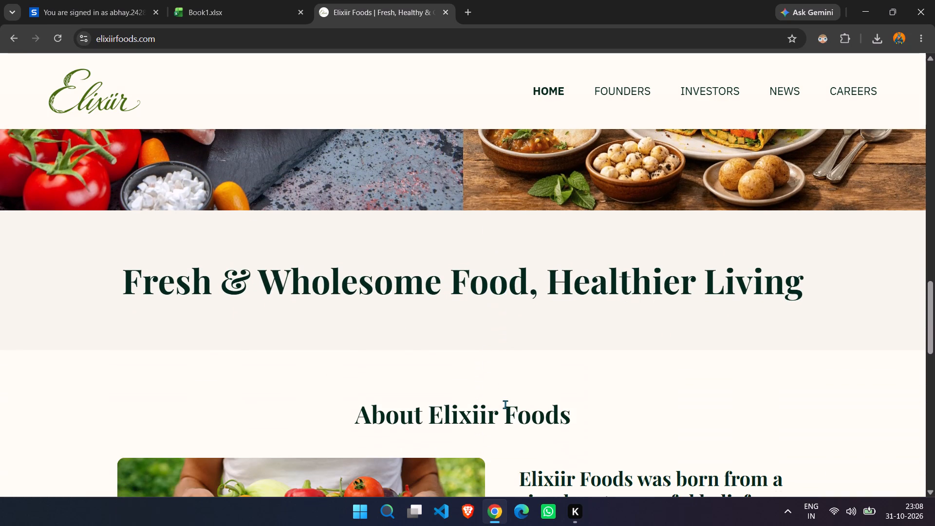
# Check the Founders and Investors pages of the Elixiir Foods site and return to its home page.
pyautogui.click(613, 85)
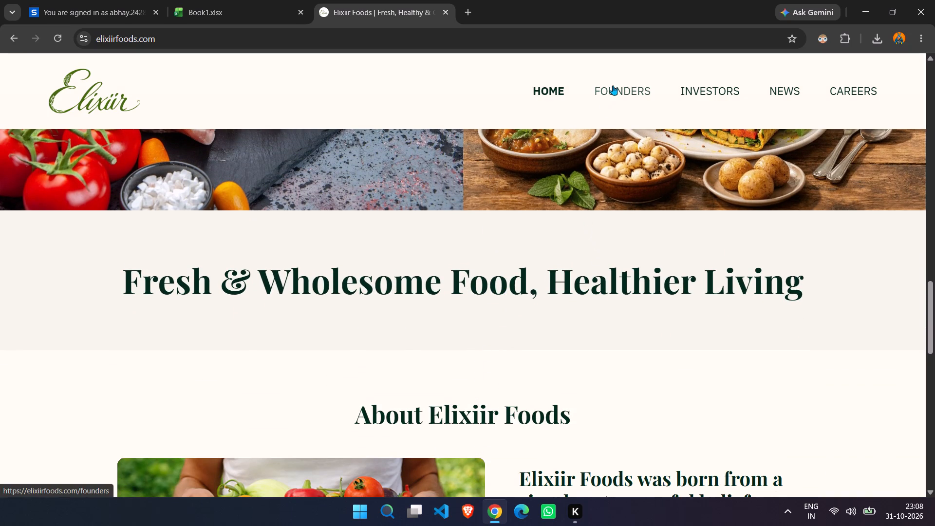
pyautogui.scroll(-6, 614, 107)
pyautogui.click(561, 99)
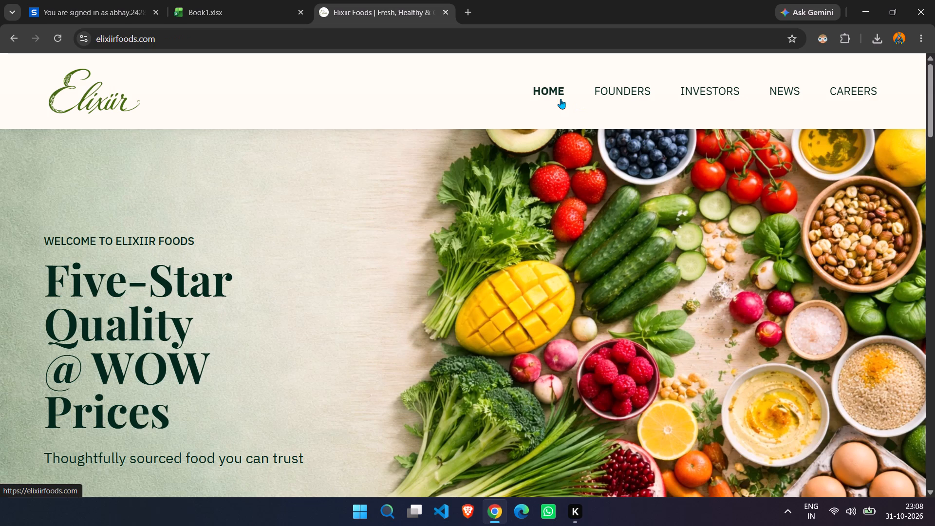
pyautogui.click(711, 92)
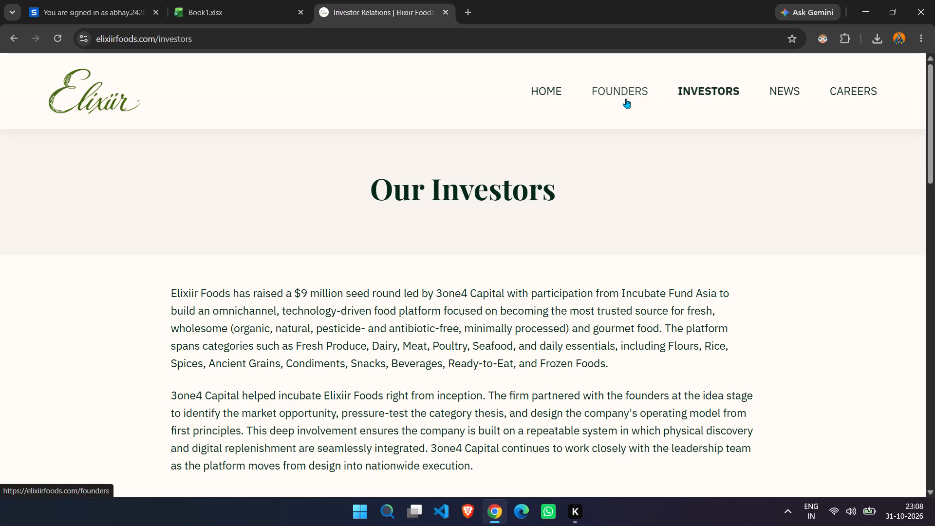
pyautogui.click(543, 79)
pyautogui.click(542, 82)
pyautogui.click(543, 94)
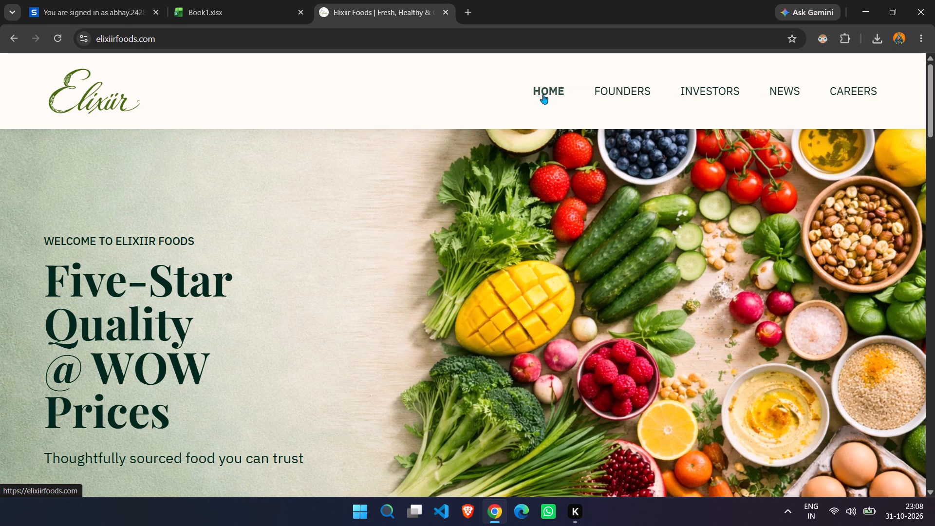
# Check whether the Elixiir Foods home page categories, such as Fresh From Farms and Gourmet Café, lead to any product pages.
pyautogui.scroll(6, 543, 109)
pyautogui.scroll(-20, 542, 128)
pyautogui.scroll(-11, 542, 128)
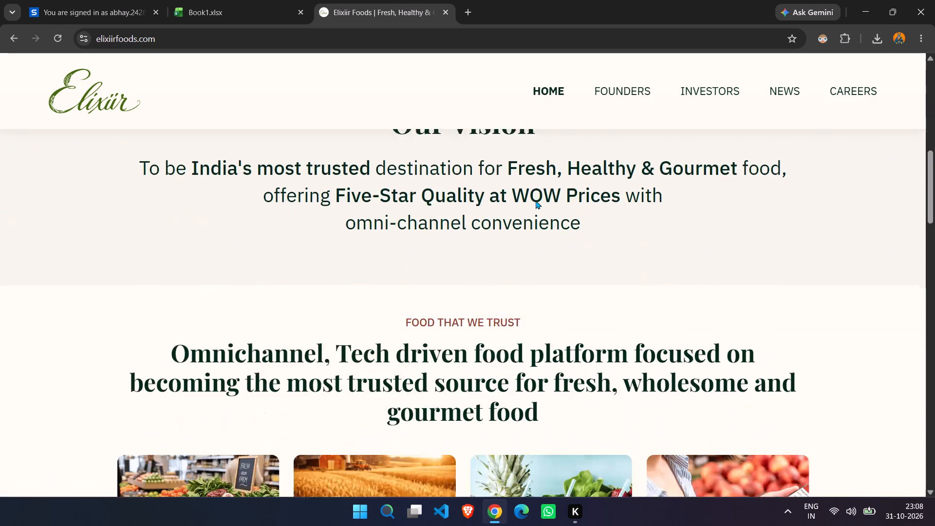
pyautogui.scroll(-8, 536, 200)
pyautogui.click(211, 305)
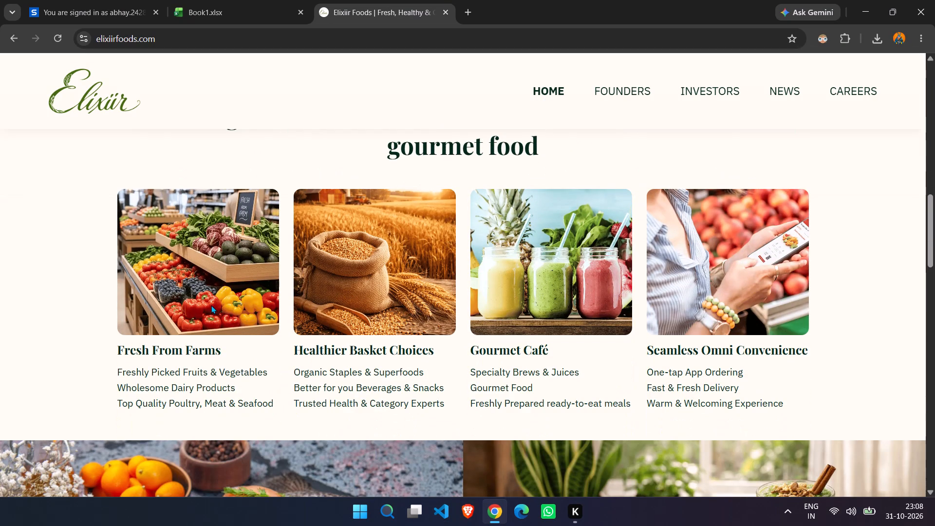
pyautogui.click(211, 305)
pyautogui.doubleClick(211, 305)
pyautogui.doubleClick(377, 265)
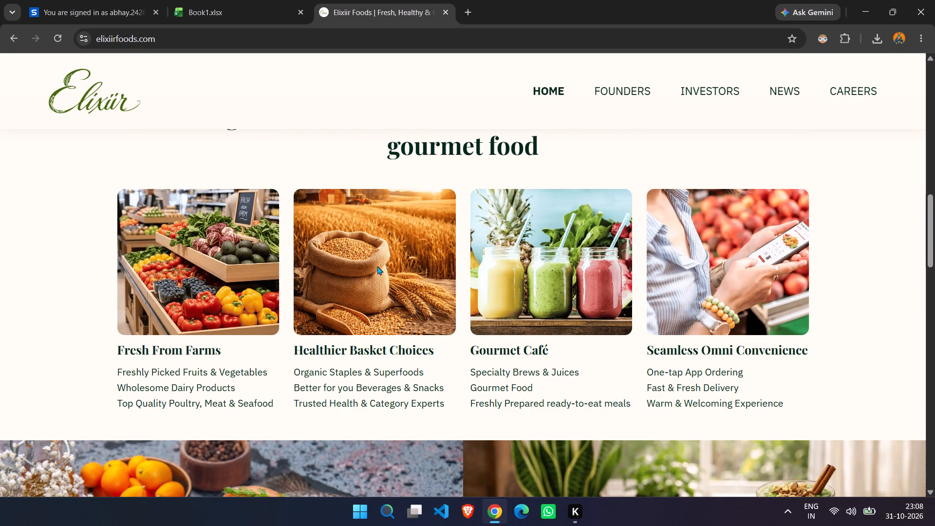
pyautogui.click(524, 277)
pyautogui.moveTo(651, 270); pyautogui.dragTo(657, 272)
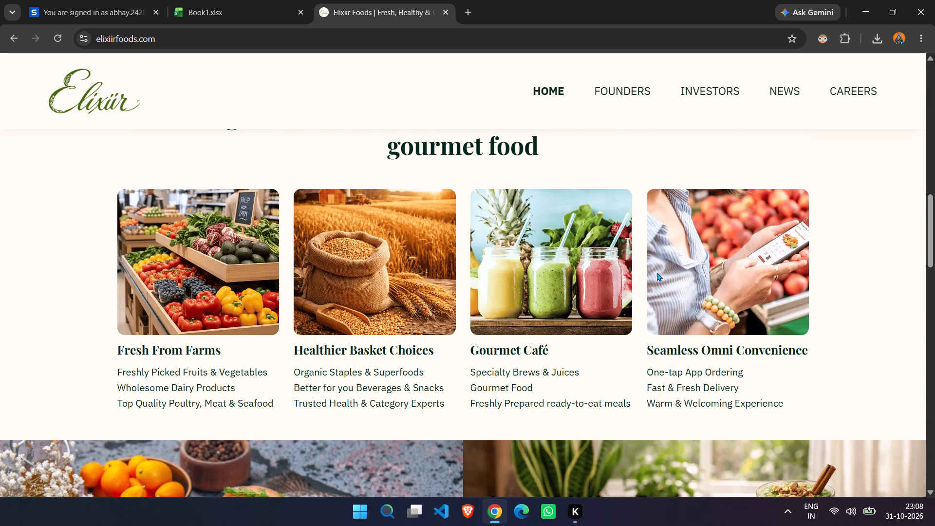
pyautogui.click(657, 272)
pyautogui.click(504, 353)
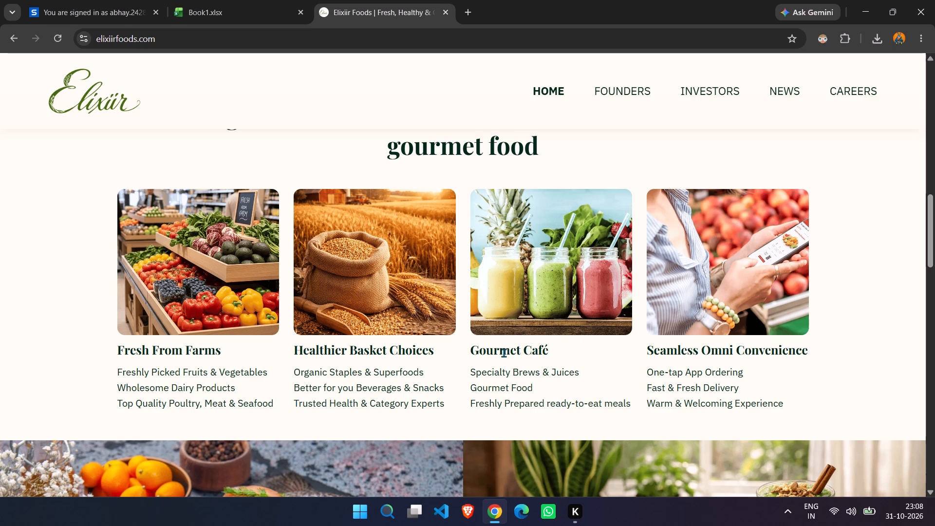
pyautogui.click(397, 356)
# Examine the rest of the Elixiir Foods home page, including the About and Partners sections, and go back up to Our Vision.
pyautogui.scroll(-20, 397, 356)
pyautogui.scroll(-4, 397, 356)
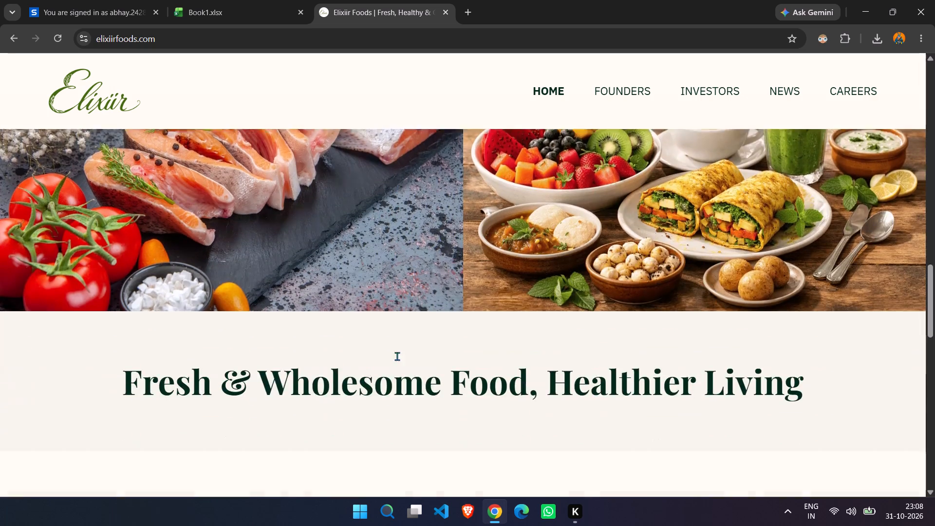
pyautogui.scroll(-17, 397, 356)
pyautogui.scroll(-9, 397, 392)
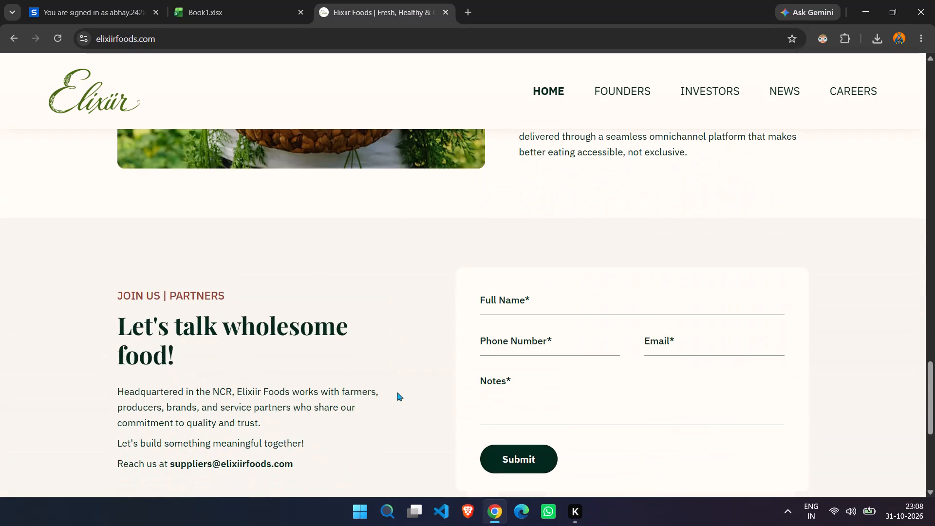
pyautogui.scroll(-14, 397, 392)
pyautogui.scroll(19, 398, 389)
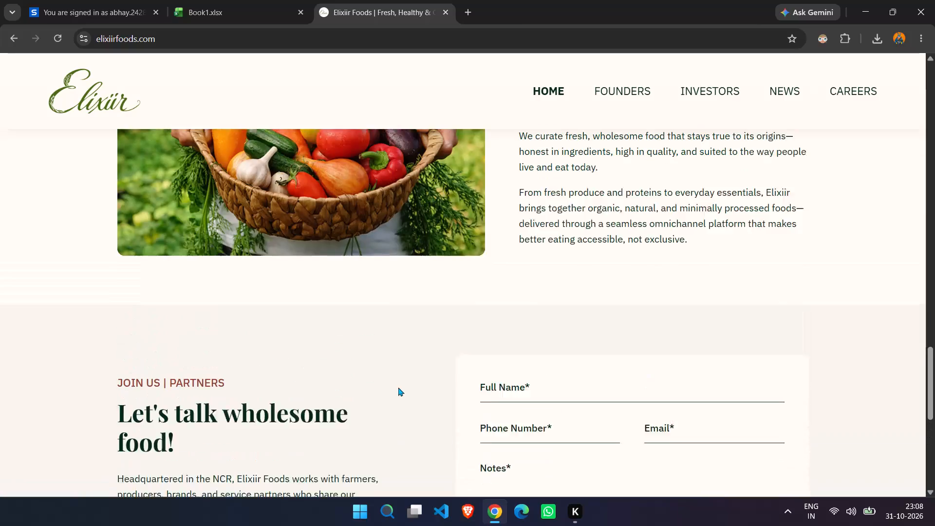
pyautogui.scroll(18, 398, 387)
pyautogui.scroll(17, 398, 387)
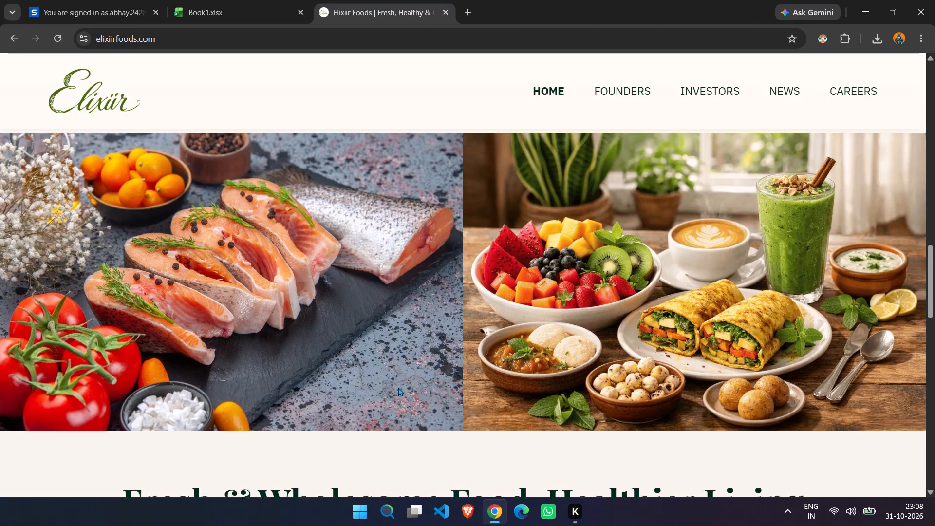
pyautogui.scroll(11, 398, 387)
pyautogui.scroll(19, 430, 390)
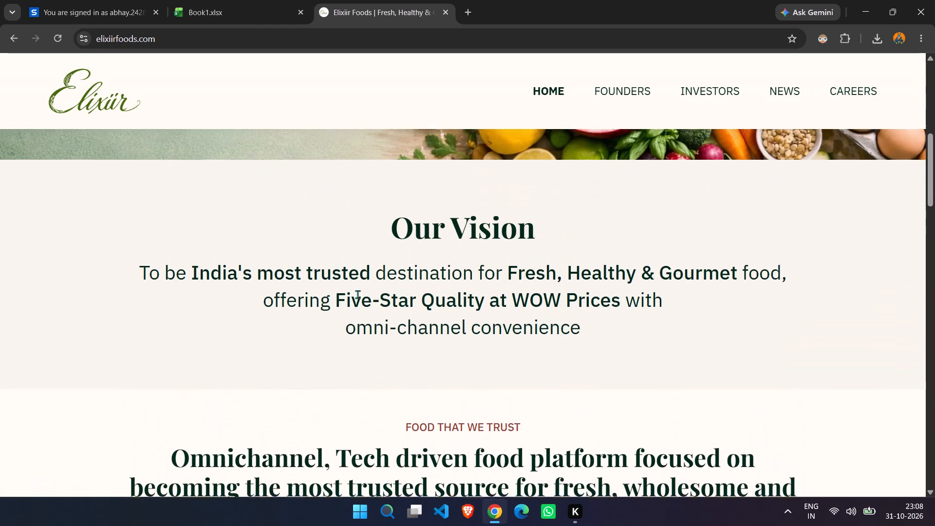
# Switch back to Book1 and fill the ELIXIIR FOODS PRIVATE LIMITED cell A96 with red.
pyautogui.click(245, 0)
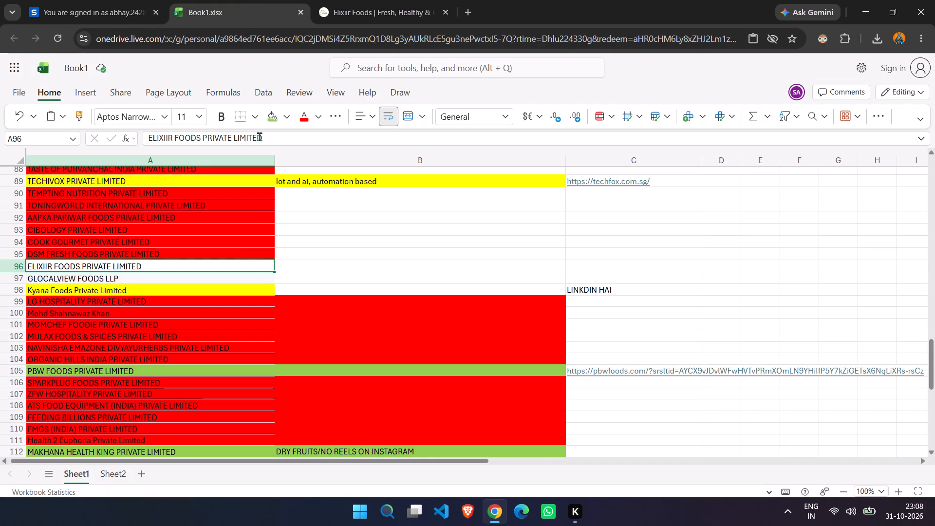
pyautogui.click(280, 112)
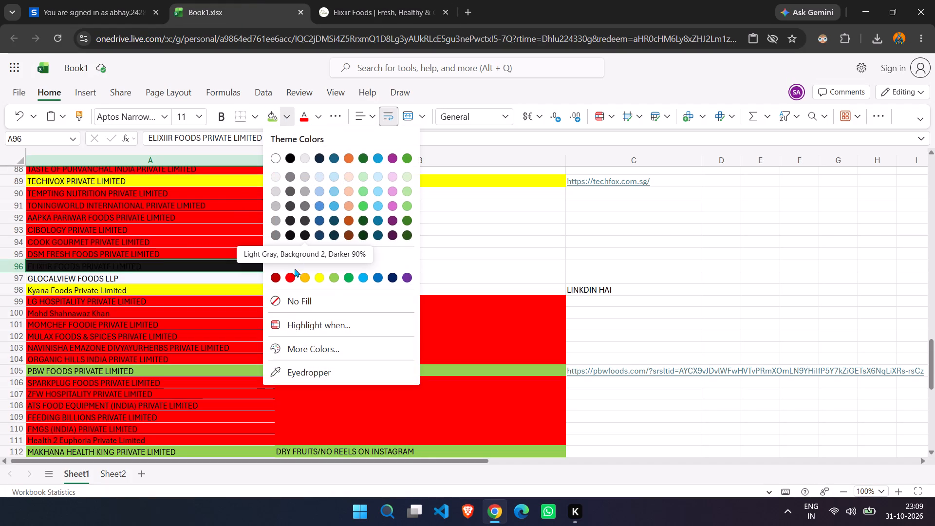
pyautogui.click(291, 273)
# Copy the company name GLOCALVIEW FOODS LLP from cell A97, search Google for it and look through the results.
pyautogui.click(238, 279)
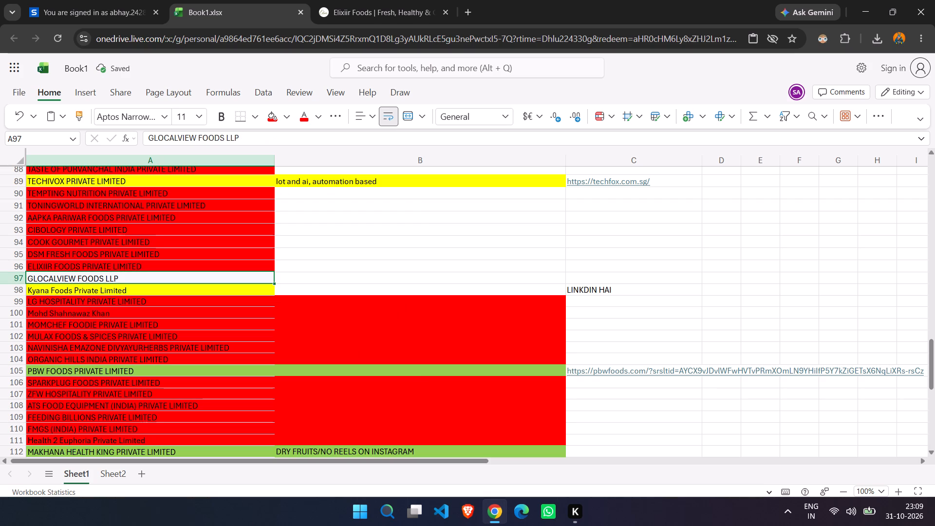
pyautogui.doubleClick(238, 279)
pyautogui.click(238, 279)
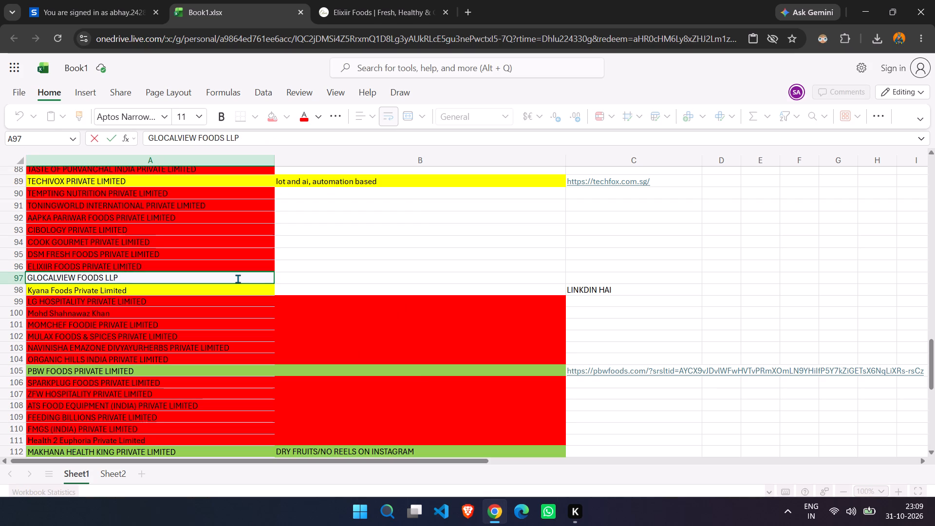
pyautogui.moveTo(238, 279); pyautogui.dragTo(0, 238)
pyautogui.hotkey('ctrl', 'c')
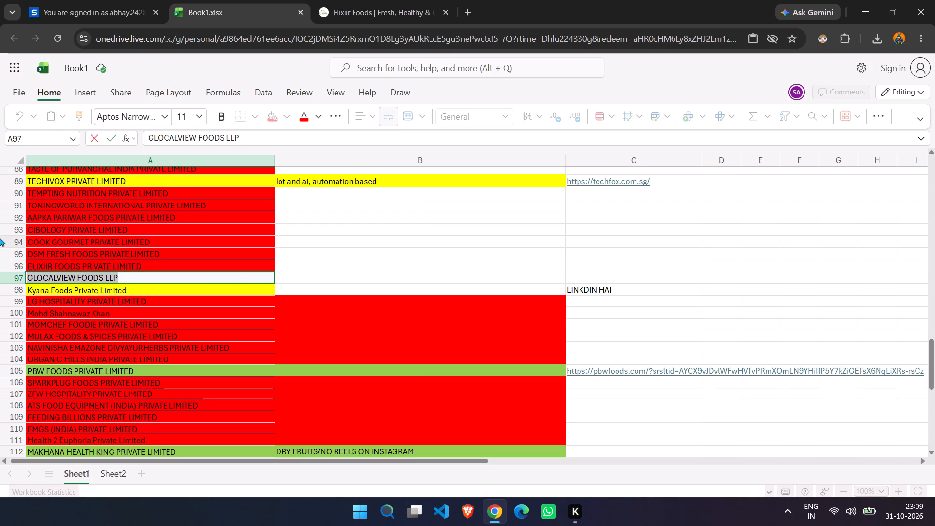
pyautogui.click(344, 0)
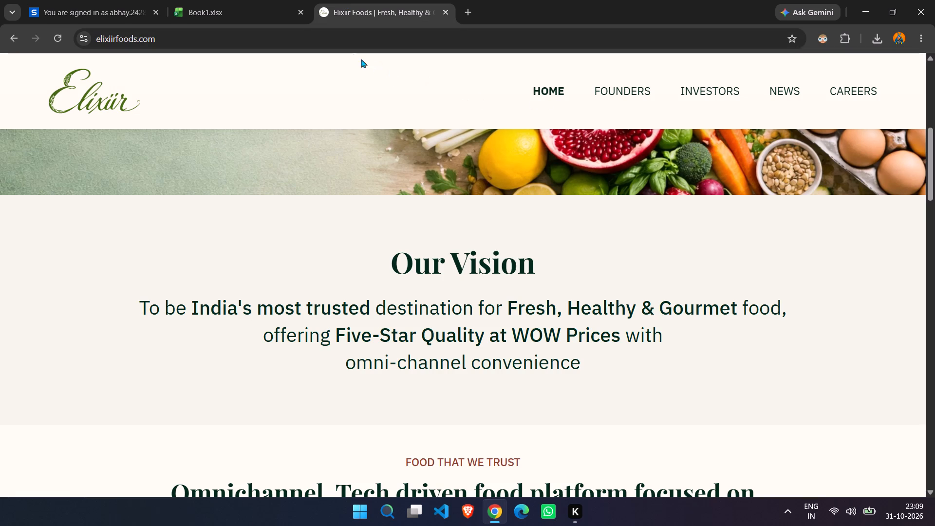
pyautogui.click(364, 36)
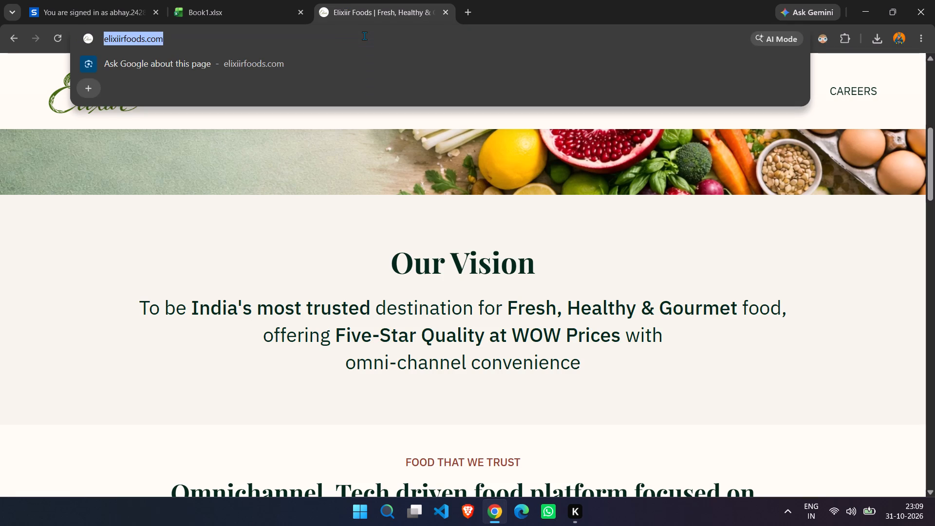
pyautogui.press('BackSpace')
pyautogui.hotkey('ctrl', 'v')
pyautogui.press('Return')
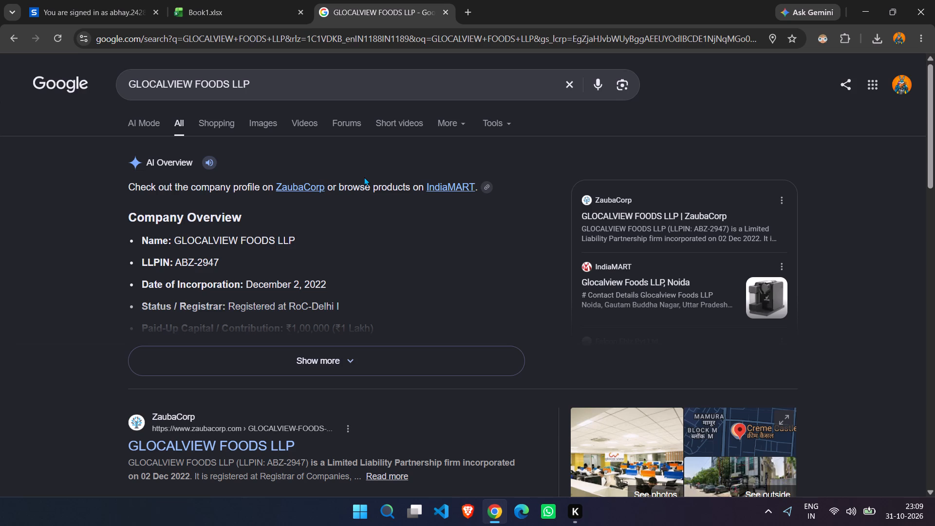
pyautogui.scroll(-7, 364, 187)
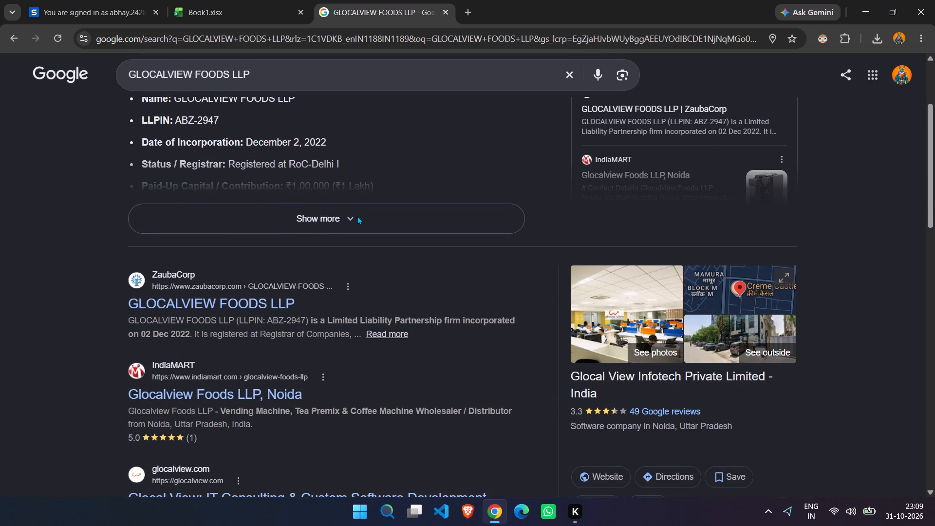
pyautogui.scroll(-5, 357, 217)
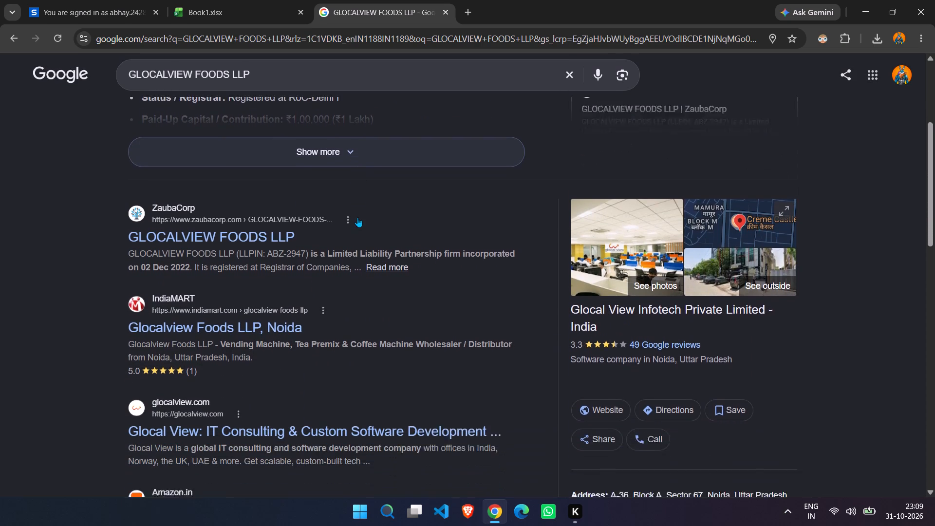
pyautogui.scroll(-6, 355, 224)
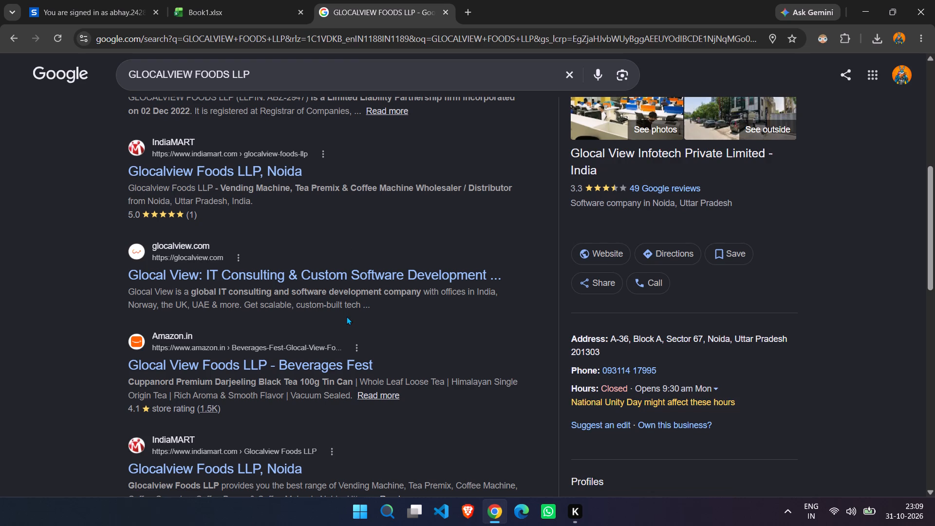
pyautogui.scroll(7, 344, 359)
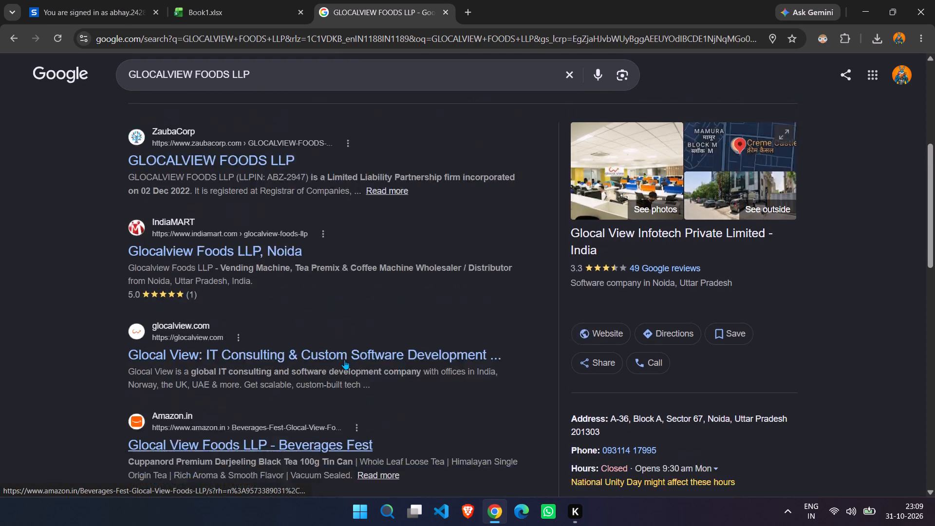
# Look through the photo gallery of the Glocal View Infotech Private Limited business profile and close it.
pyautogui.click(653, 242)
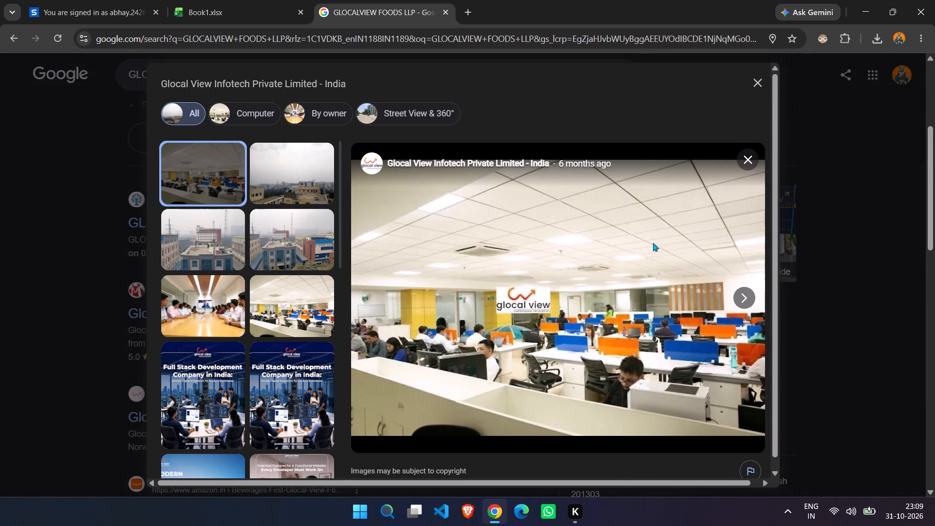
pyautogui.scroll(-5, 653, 243)
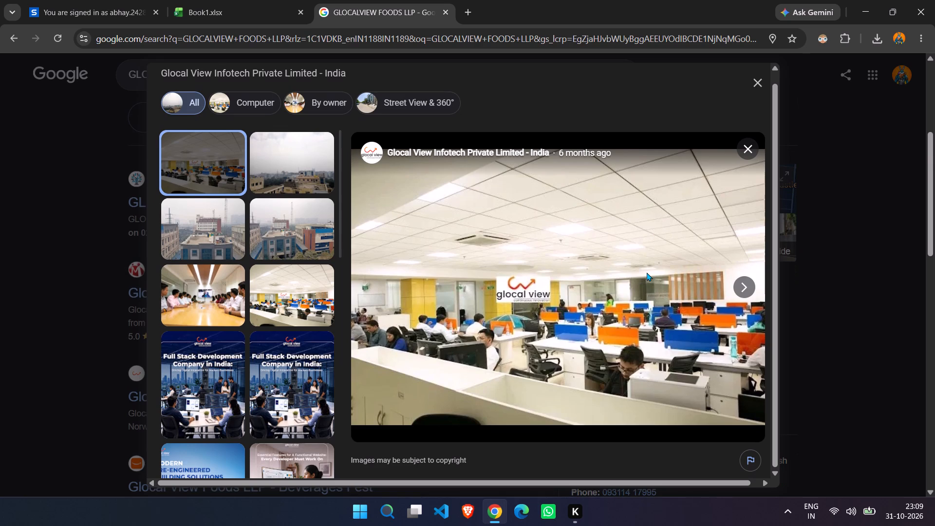
pyautogui.scroll(-7, 642, 291)
pyautogui.scroll(-9, 216, 333)
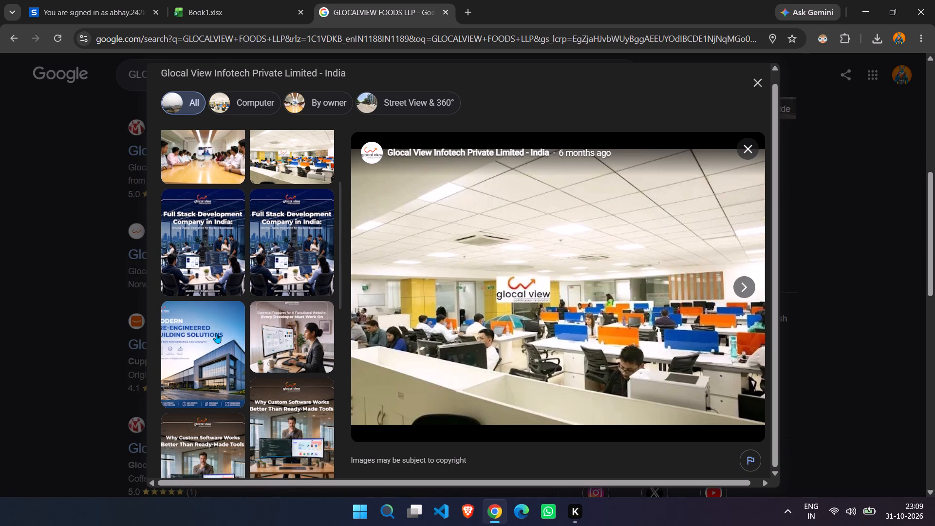
pyautogui.scroll(-18, 216, 333)
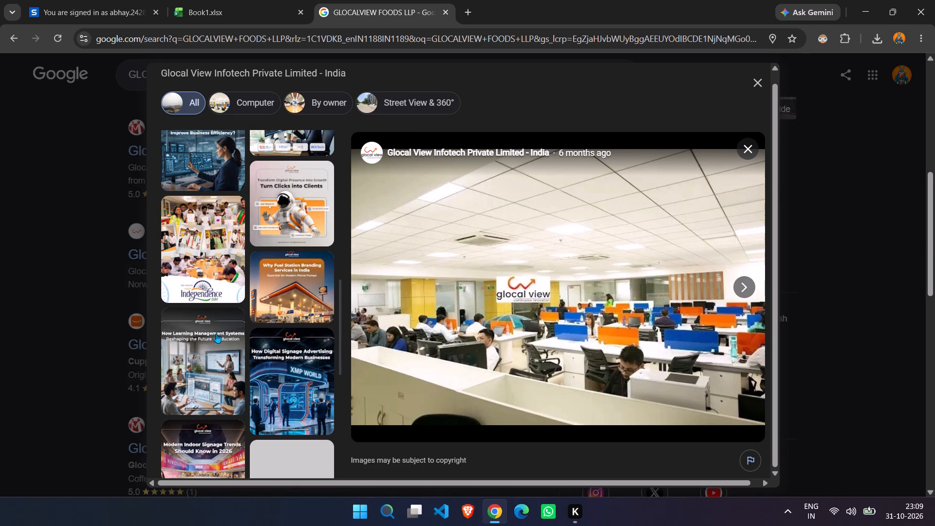
pyautogui.scroll(-8, 216, 333)
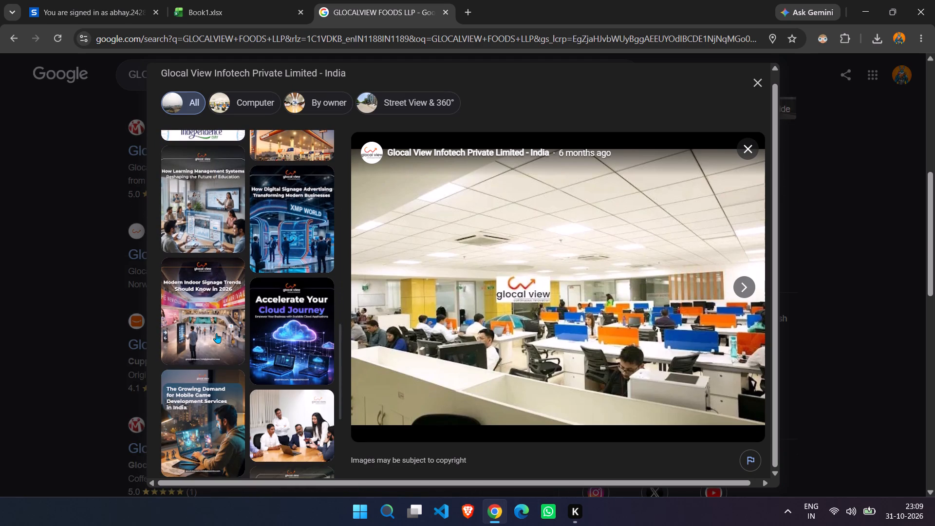
pyautogui.scroll(-20, 216, 333)
pyautogui.scroll(-5, 216, 333)
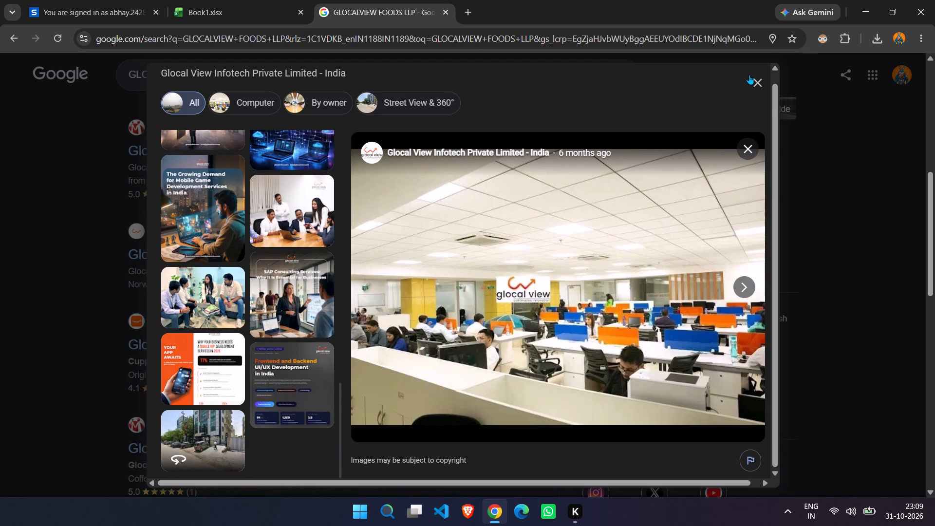
pyautogui.click(751, 75)
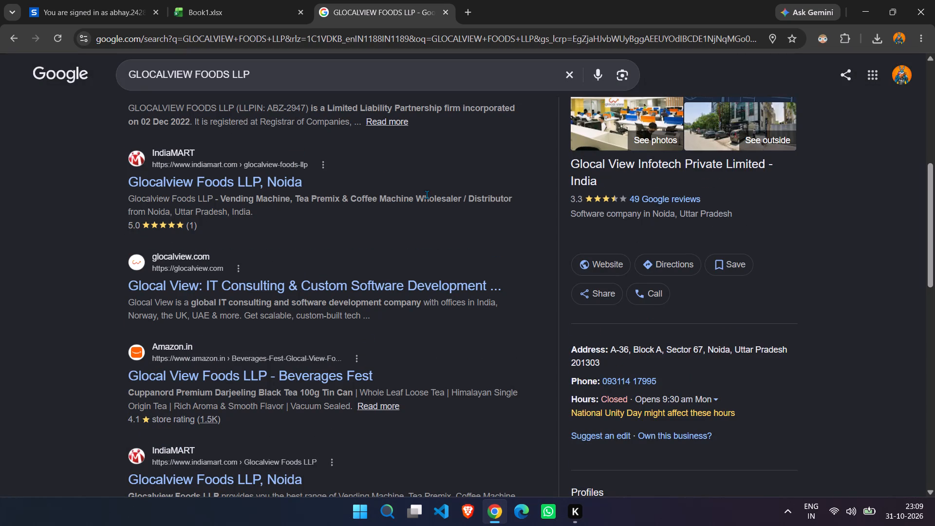
# Open the IndiaMART listing for Glocalview Foods LLP, Noida and examine its About Us and Products & Services sections.
pyautogui.scroll(7, 427, 194)
pyautogui.click(222, 333)
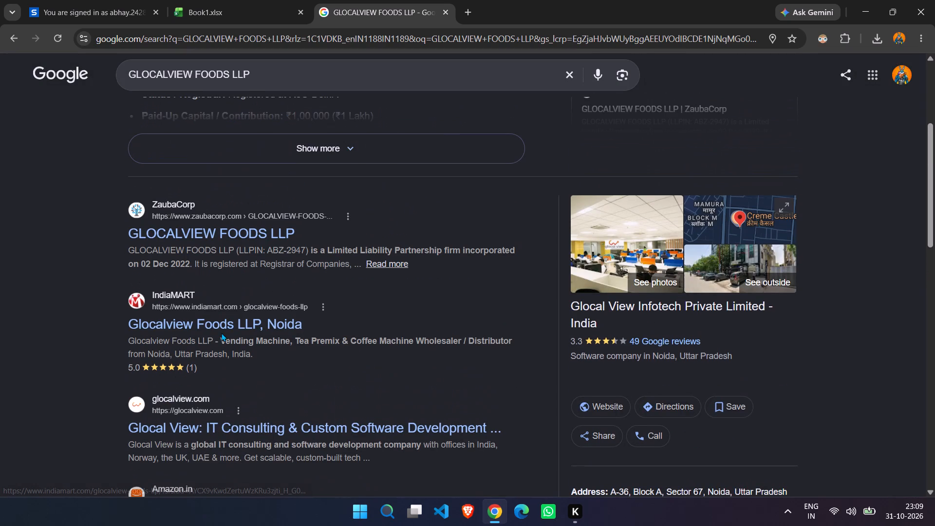
pyautogui.click(222, 330)
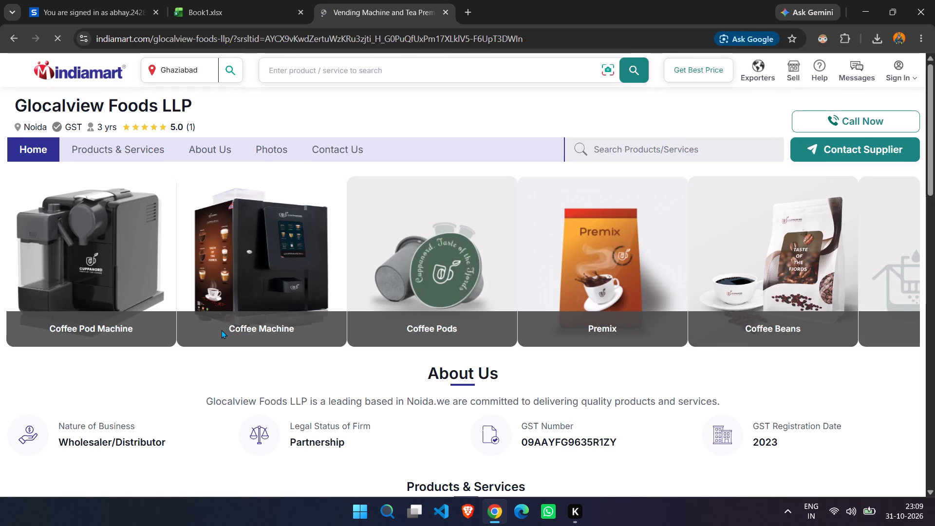
pyautogui.scroll(-13, 222, 330)
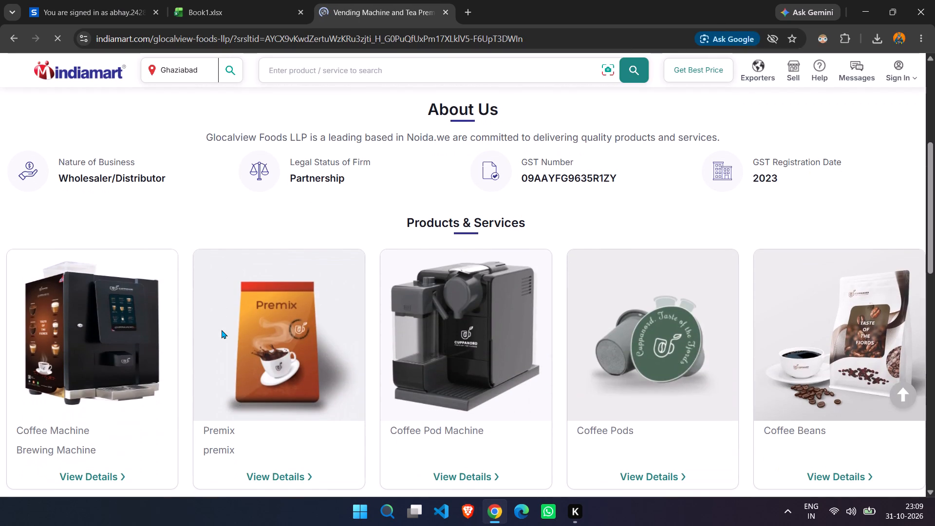
pyautogui.scroll(-16, 221, 371)
pyautogui.scroll(10, 227, 363)
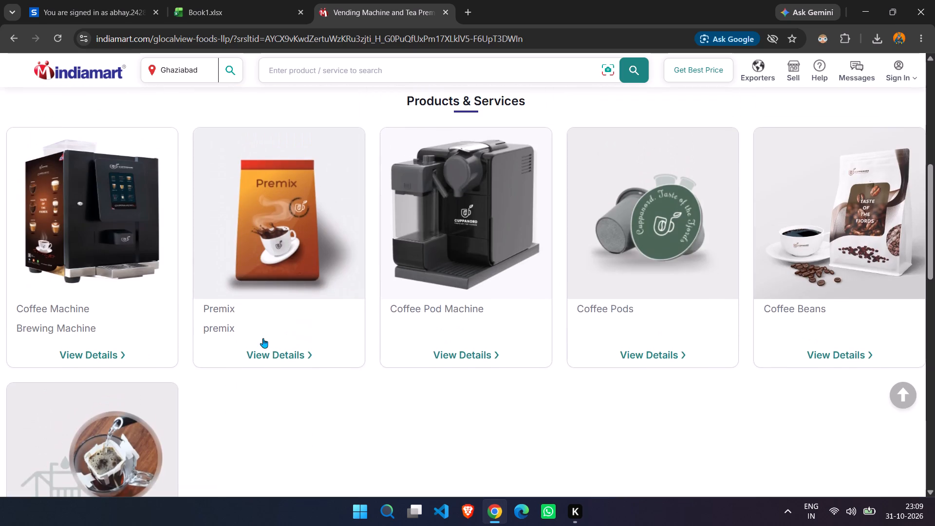
# Switch back to Book1 and fill the GLOCALVIEW FOODS LLP cell A97 with red.
pyautogui.click(272, 0)
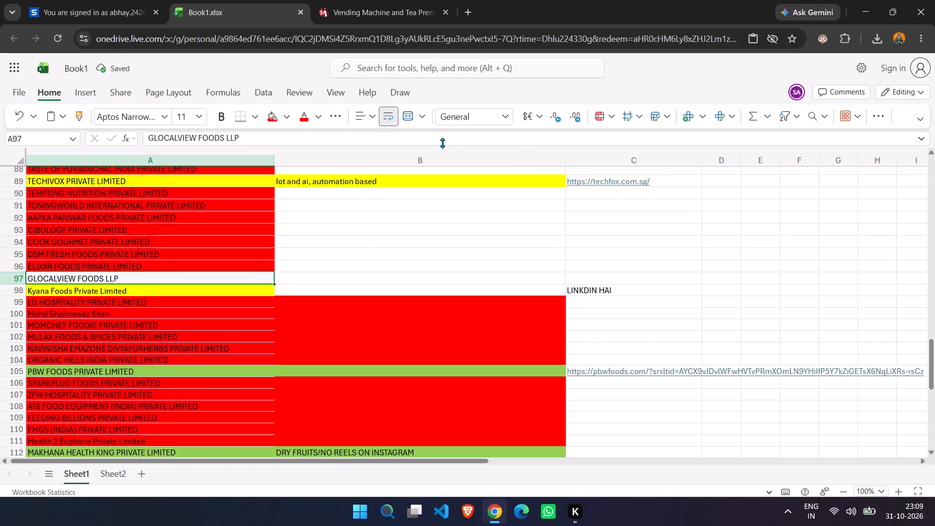
pyautogui.click(283, 111)
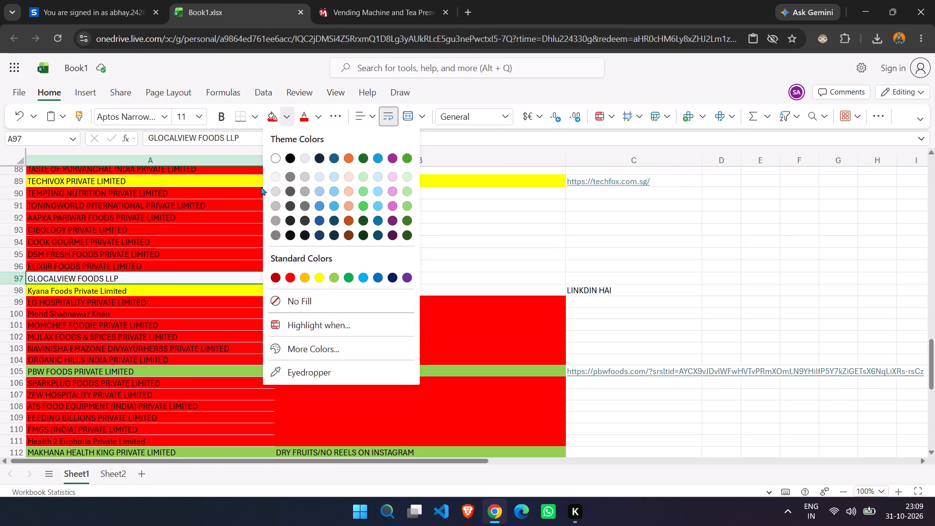
pyautogui.click(289, 281)
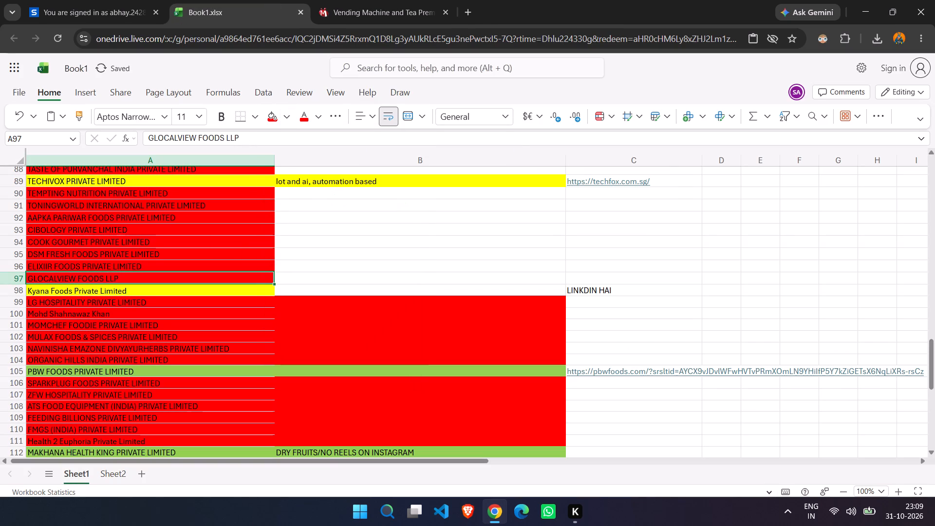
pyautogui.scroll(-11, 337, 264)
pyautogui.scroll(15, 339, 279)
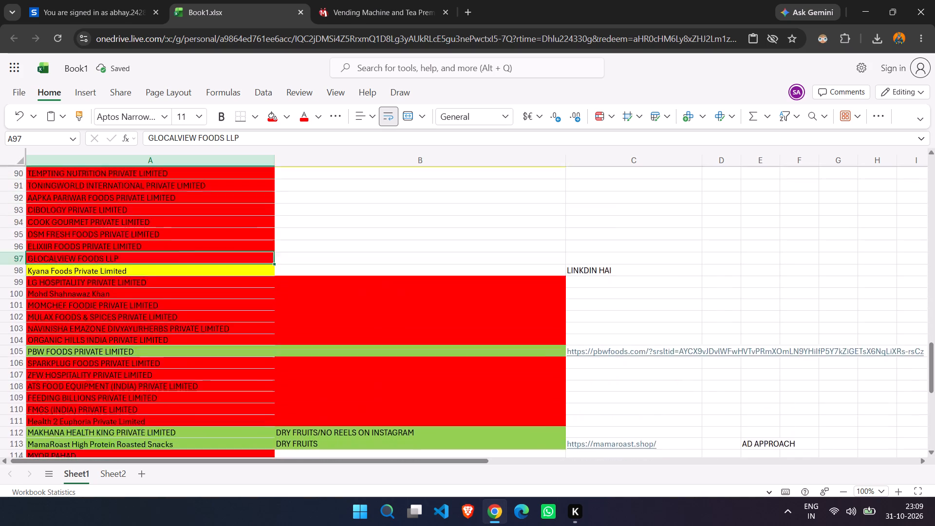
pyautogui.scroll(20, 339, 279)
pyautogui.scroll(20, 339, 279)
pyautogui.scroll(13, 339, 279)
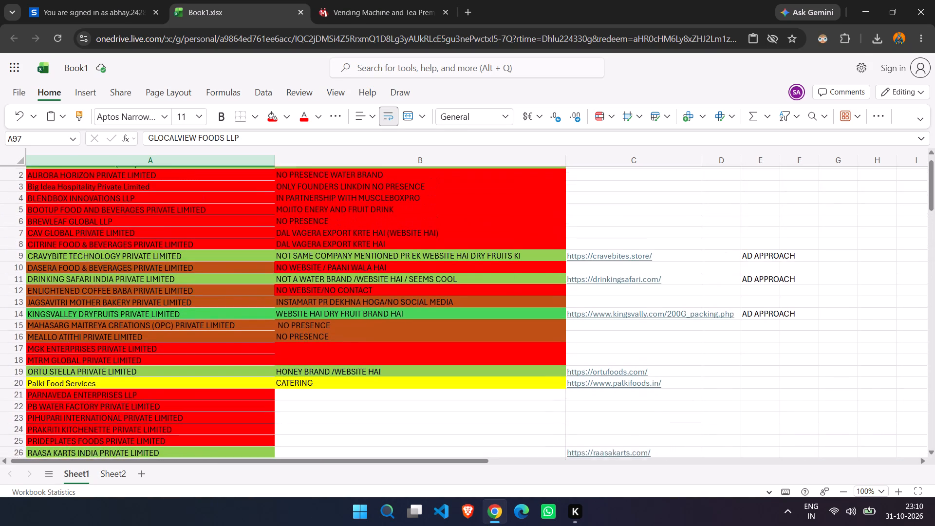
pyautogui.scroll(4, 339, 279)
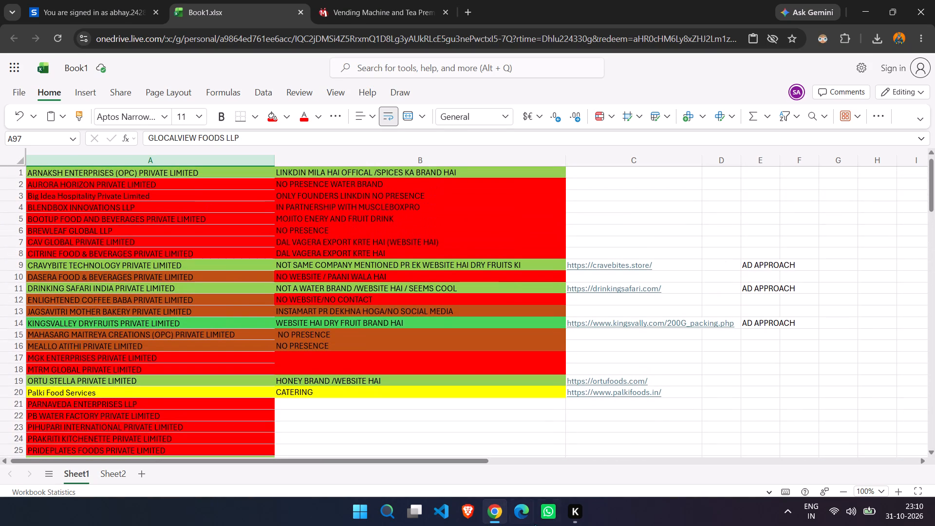
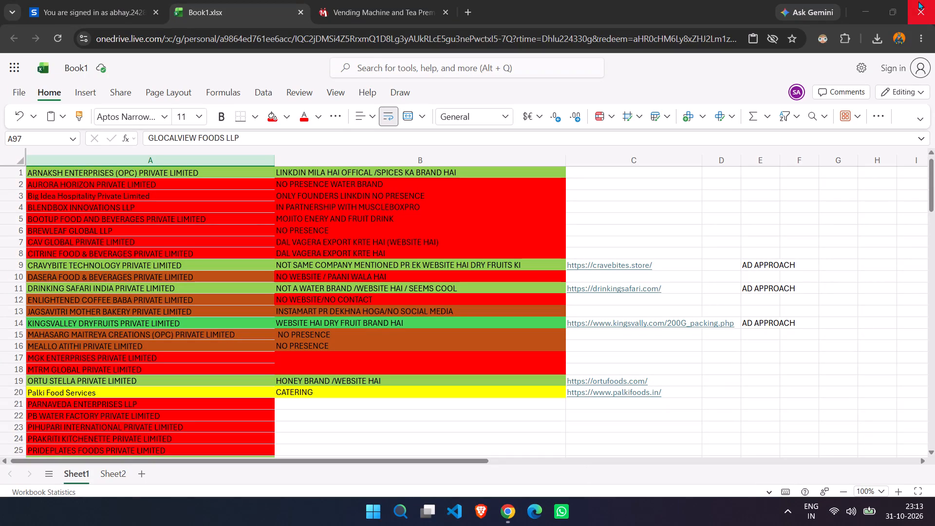
# Minimize the browser window holding the Book1 workbook to show the desktop.
pyautogui.click(871, 6)
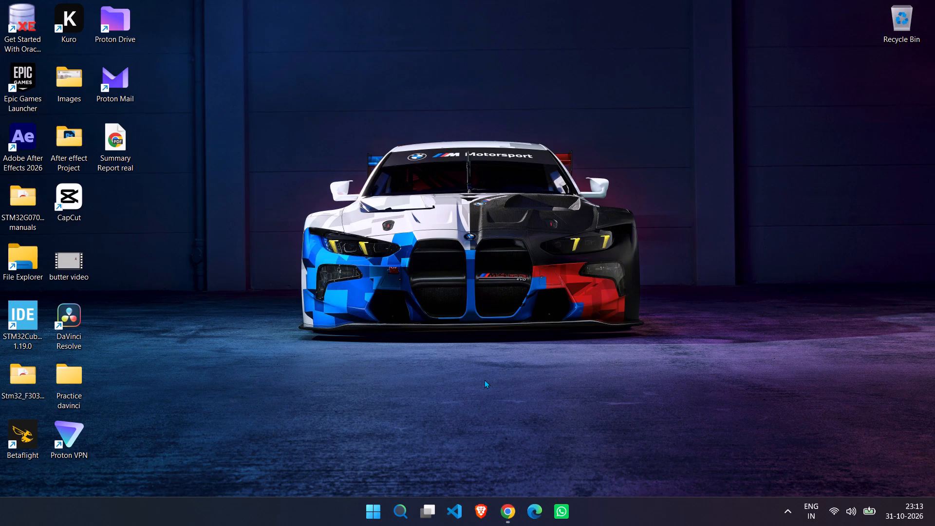
# Open the sharing options for the CapCut shortcut on the desktop.
pyautogui.rightClick(61, 188)
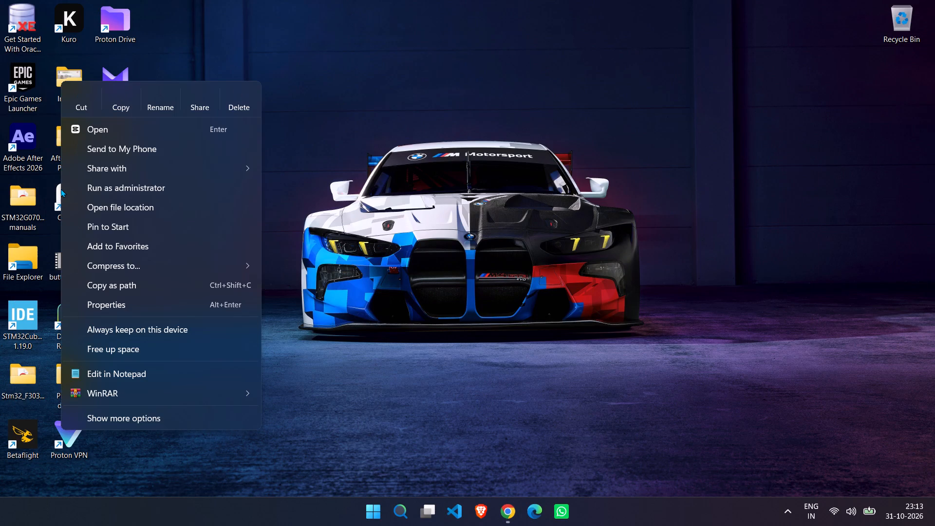
pyautogui.click(195, 98)
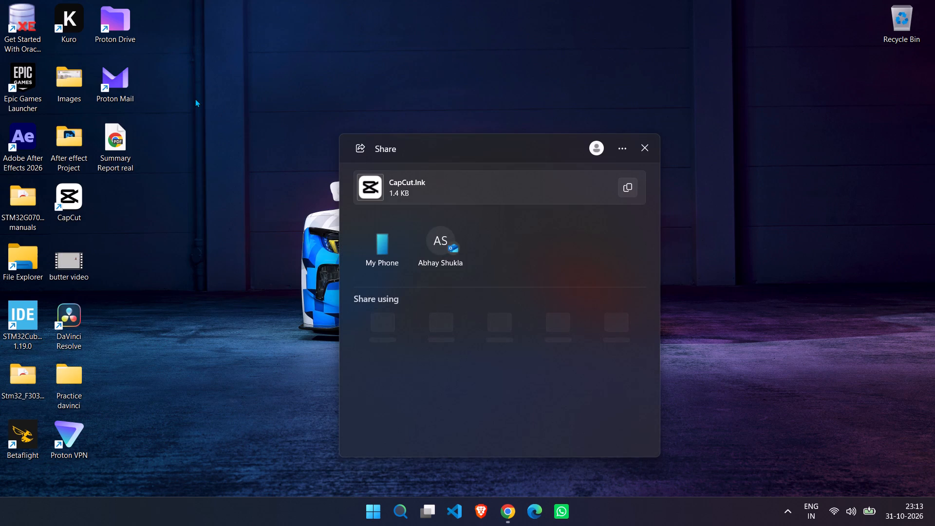
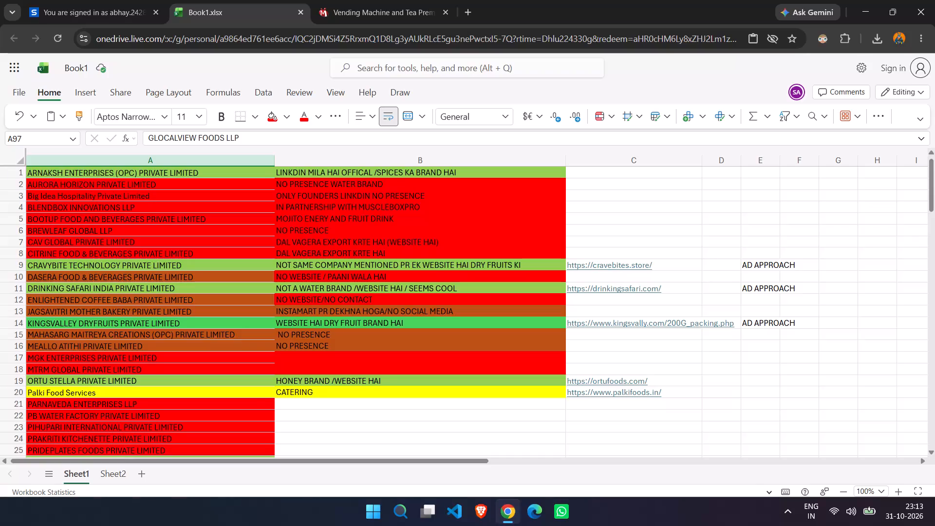
# Review the colour-marked company list in Book1 from the first rows down to the GLOCALVIEW FOODS LLP row.
pyautogui.scroll(1, 485, 415)
pyautogui.scroll(-20, 485, 415)
pyautogui.scroll(-11, 485, 415)
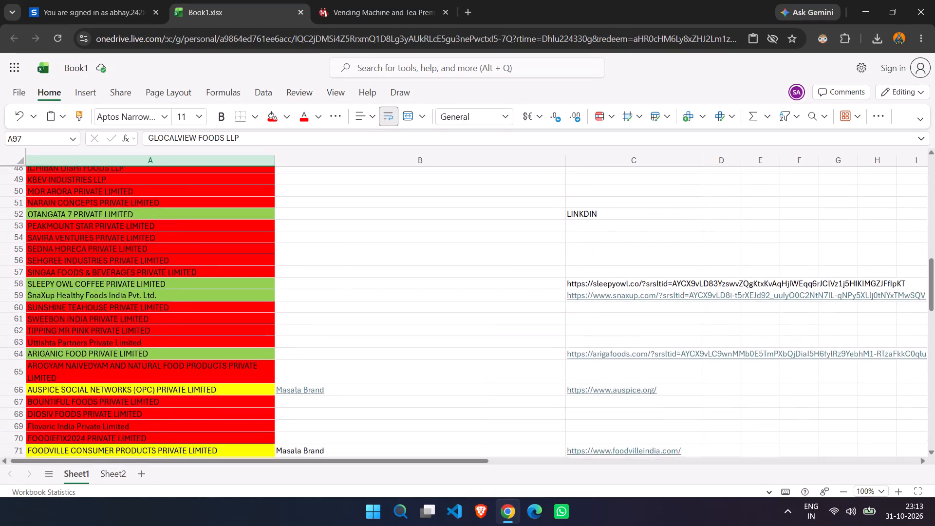
pyautogui.scroll(-2, 485, 415)
pyautogui.scroll(-8, 581, 408)
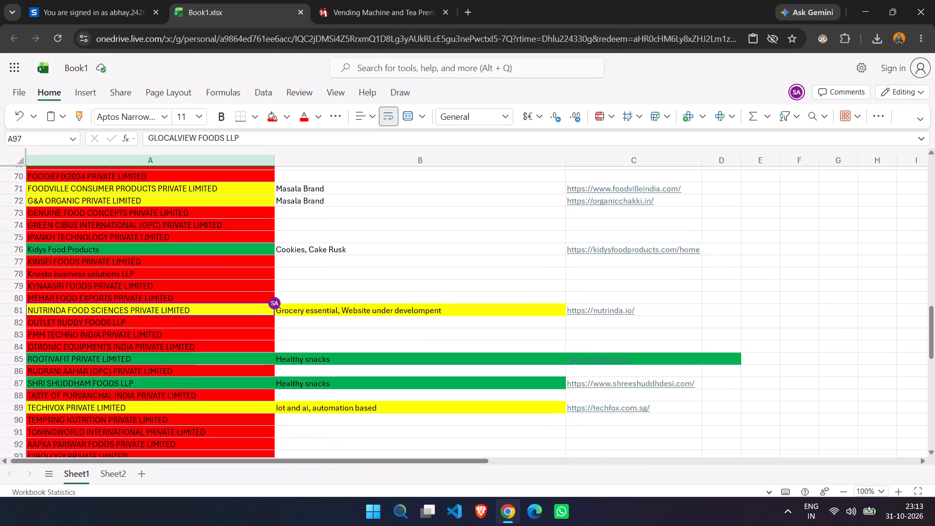
pyautogui.scroll(-5, 581, 408)
# Show the hidden system tray icons.
pyautogui.click(778, 515)
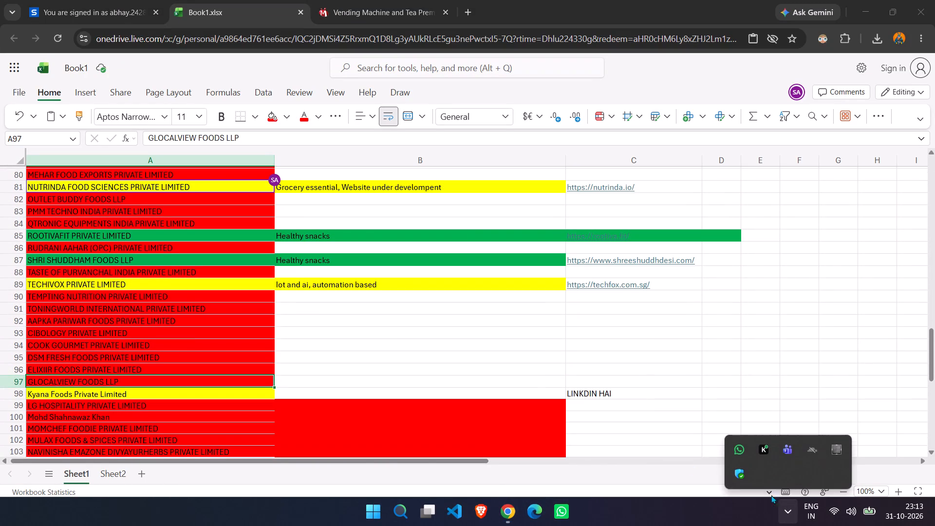
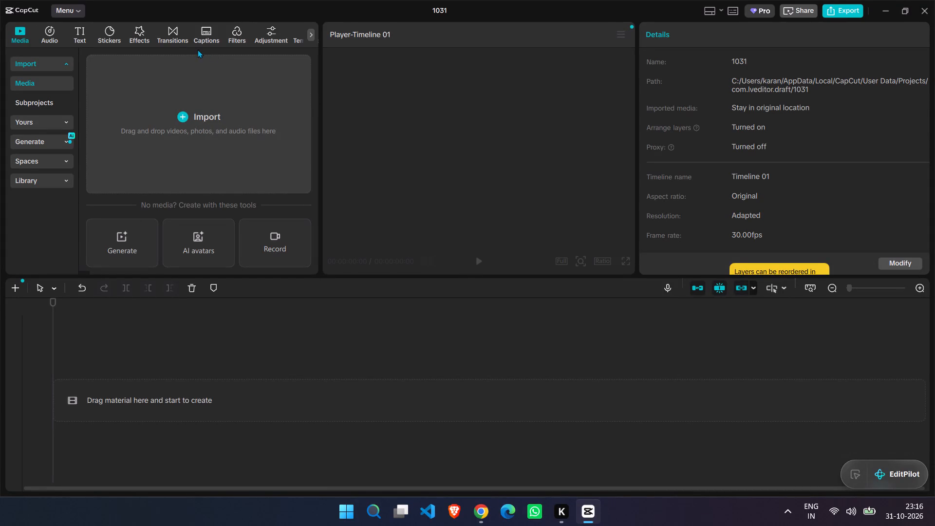
# Open the video effects library in the CapCut project 1031.
pyautogui.click(141, 32)
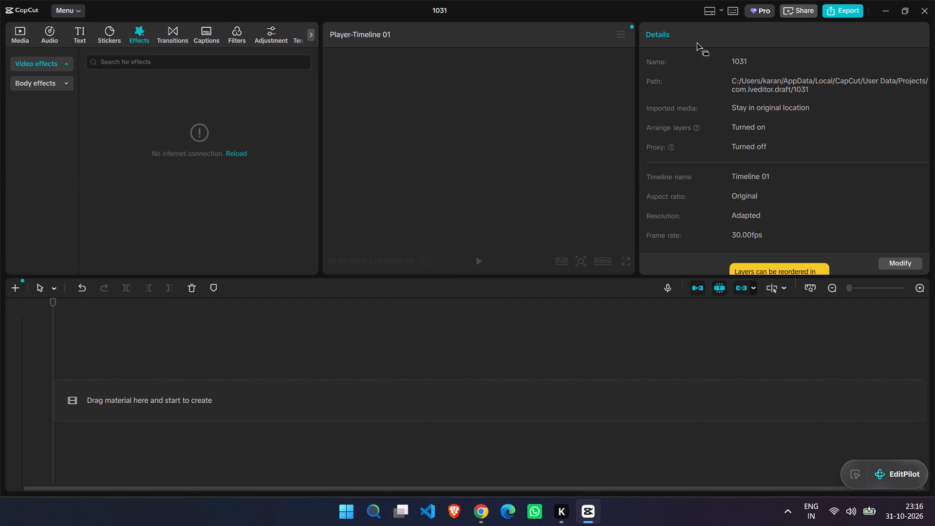
# View CapCut's Pro subscription offer and close it without purchasing.
pyautogui.click(769, 7)
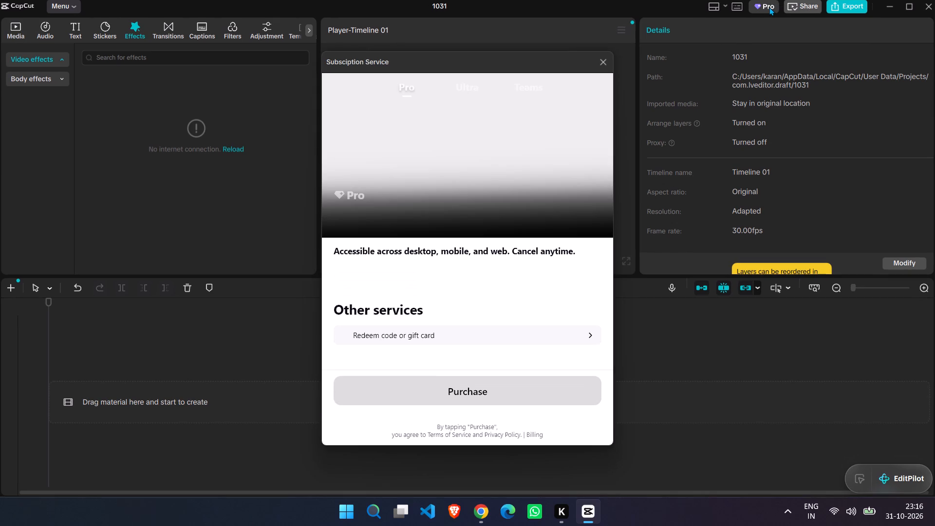
pyautogui.scroll(-6, 583, 141)
pyautogui.click(600, 61)
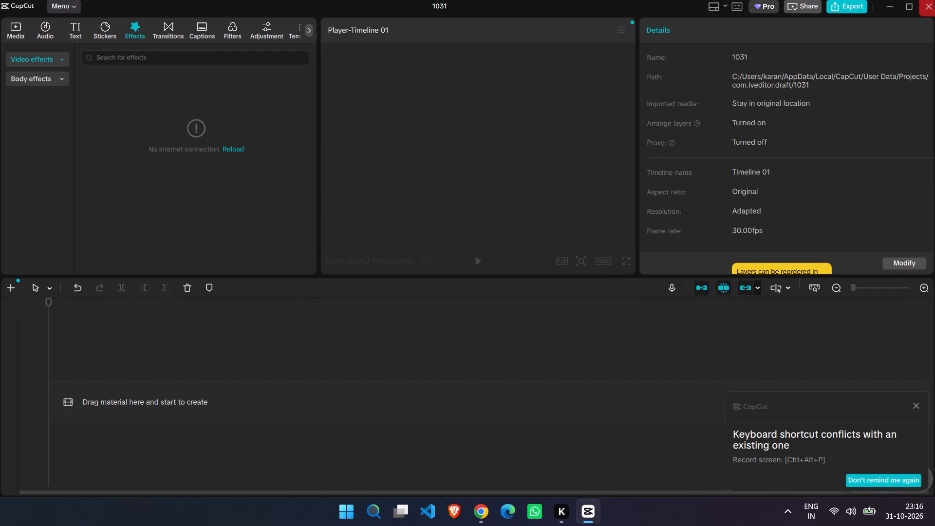
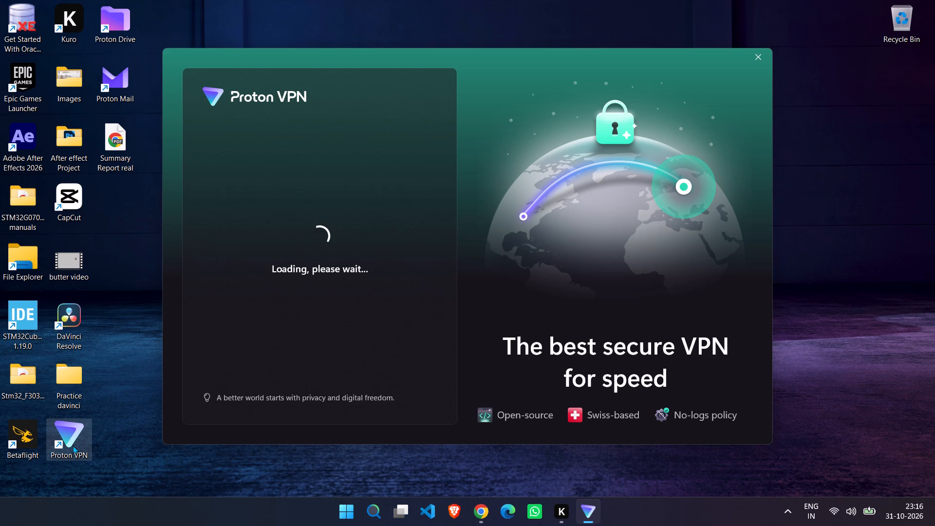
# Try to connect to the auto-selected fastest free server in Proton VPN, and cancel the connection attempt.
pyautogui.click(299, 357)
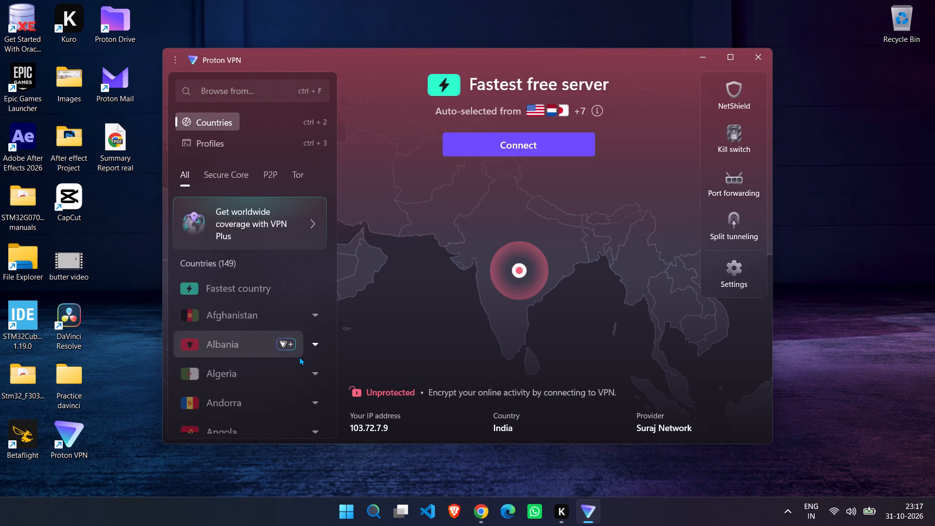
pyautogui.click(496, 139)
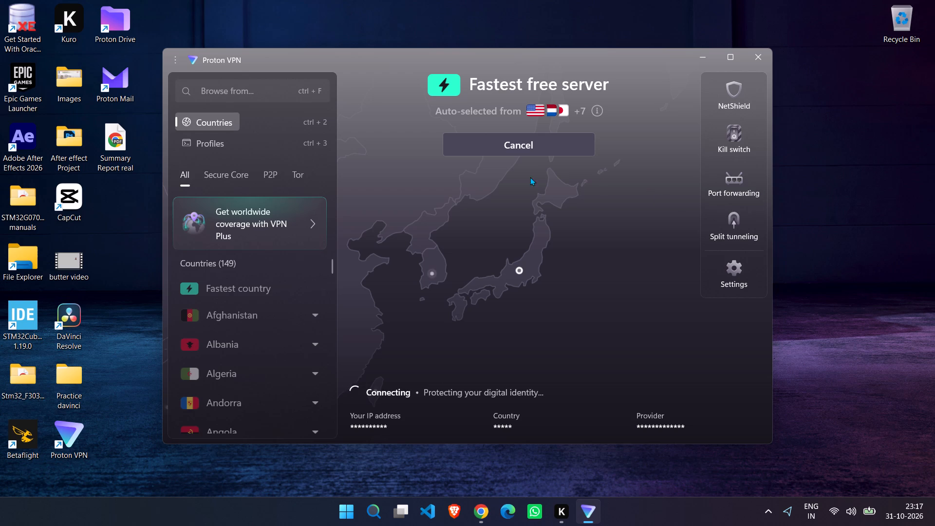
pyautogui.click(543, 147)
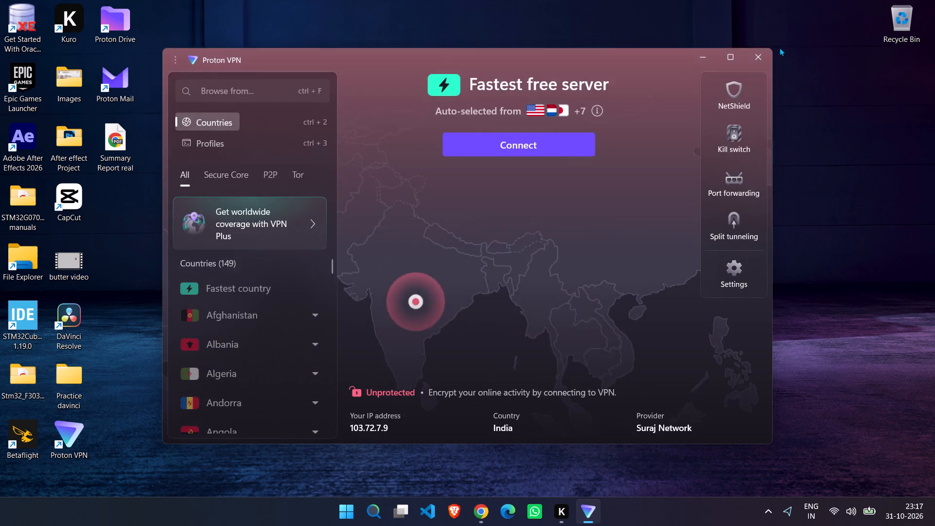
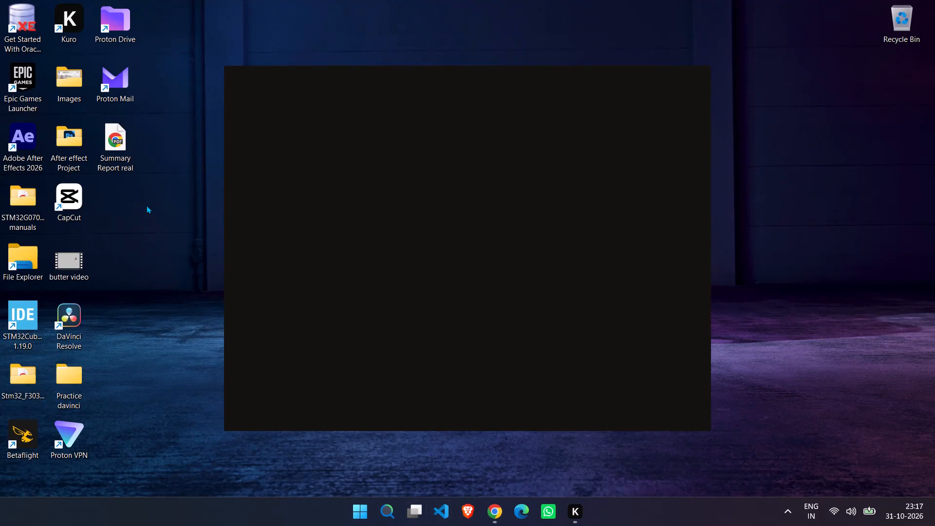
# Switch back to the Book1 workbook in Chrome.
pyautogui.click(488, 515)
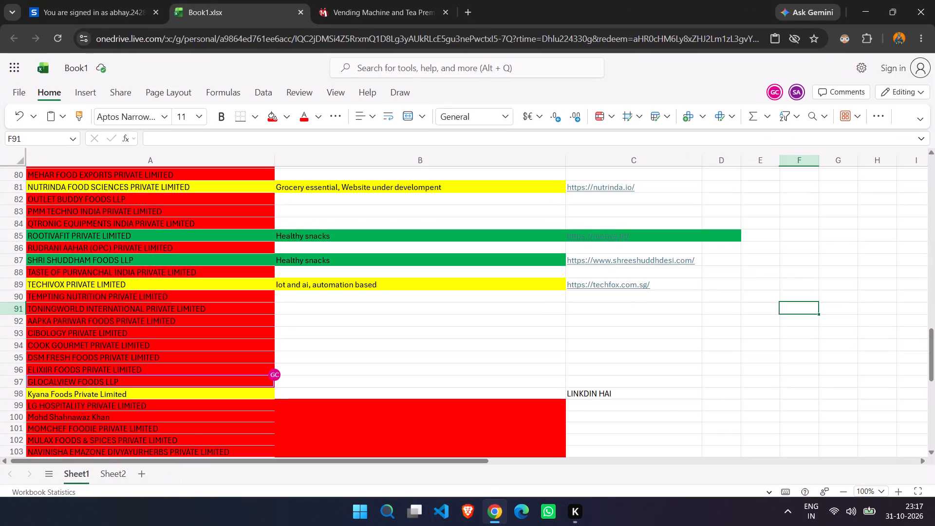